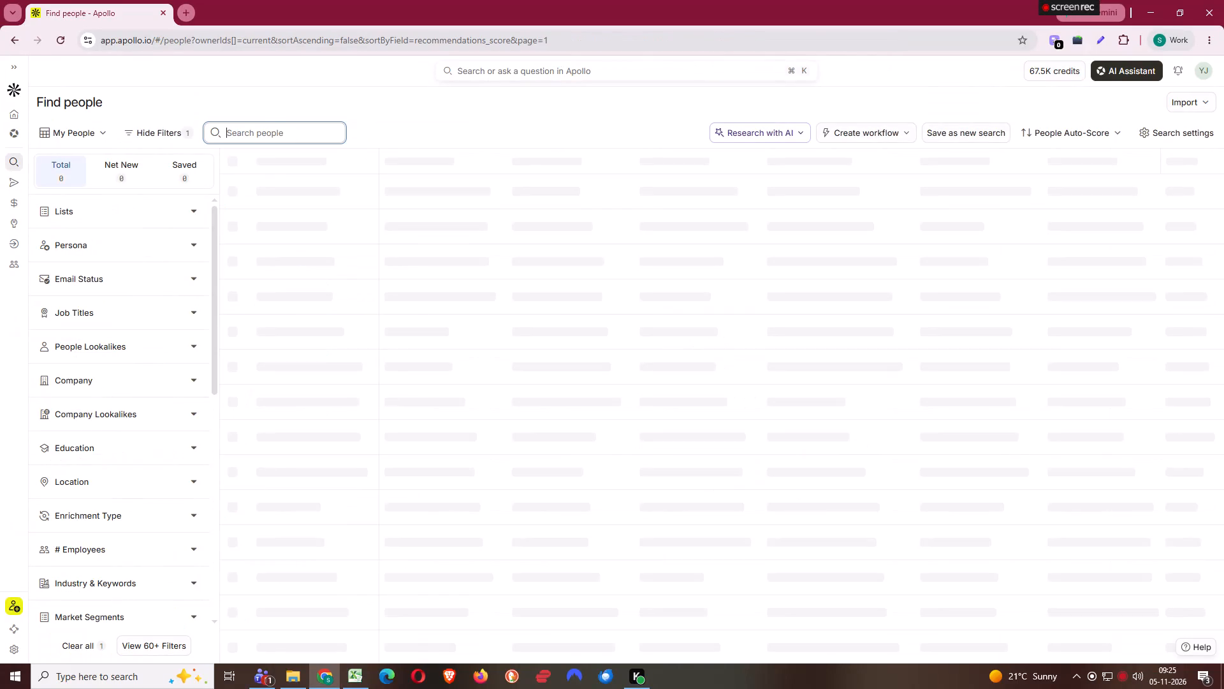
# Copy the Techniek Nederland lead's first and last name from row 181 of the Excel leads sheet and search for that person in Apollo.
pyautogui.hotkey('alt', 'Tab')
pyautogui.hotkey('ctrl', 'c')
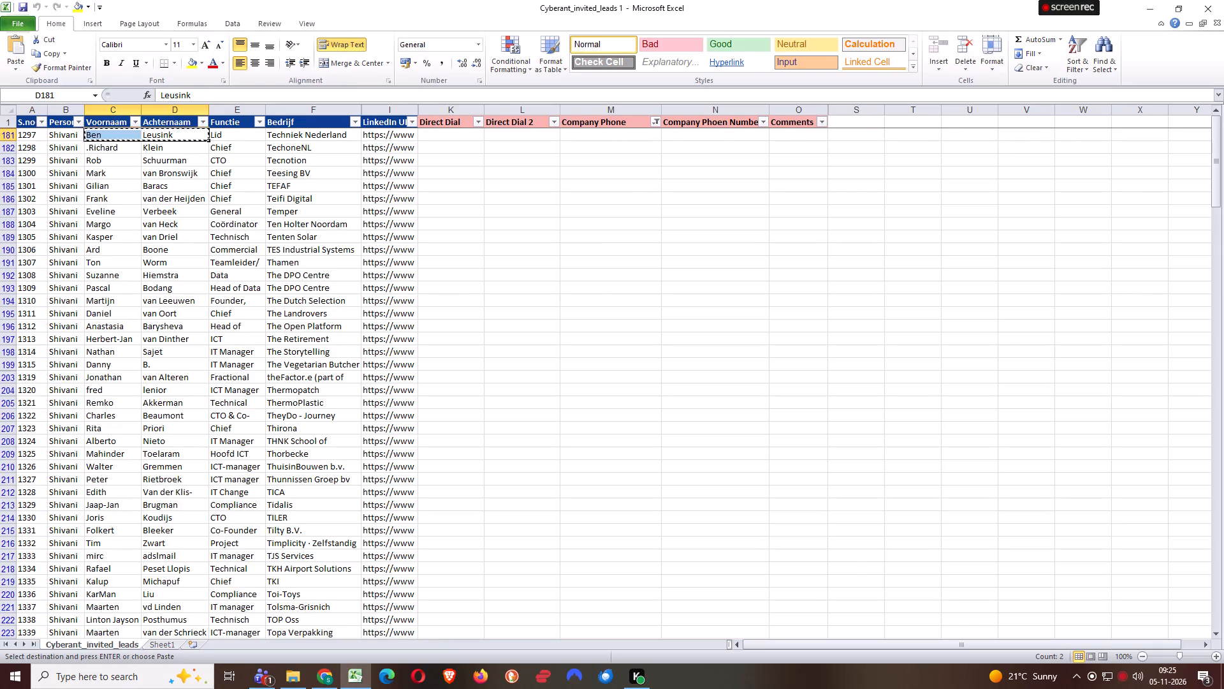
pyautogui.hotkey('alt', 'Tab')
pyautogui.click(361, 131)
pyautogui.hotkey('ctrl', 'v')
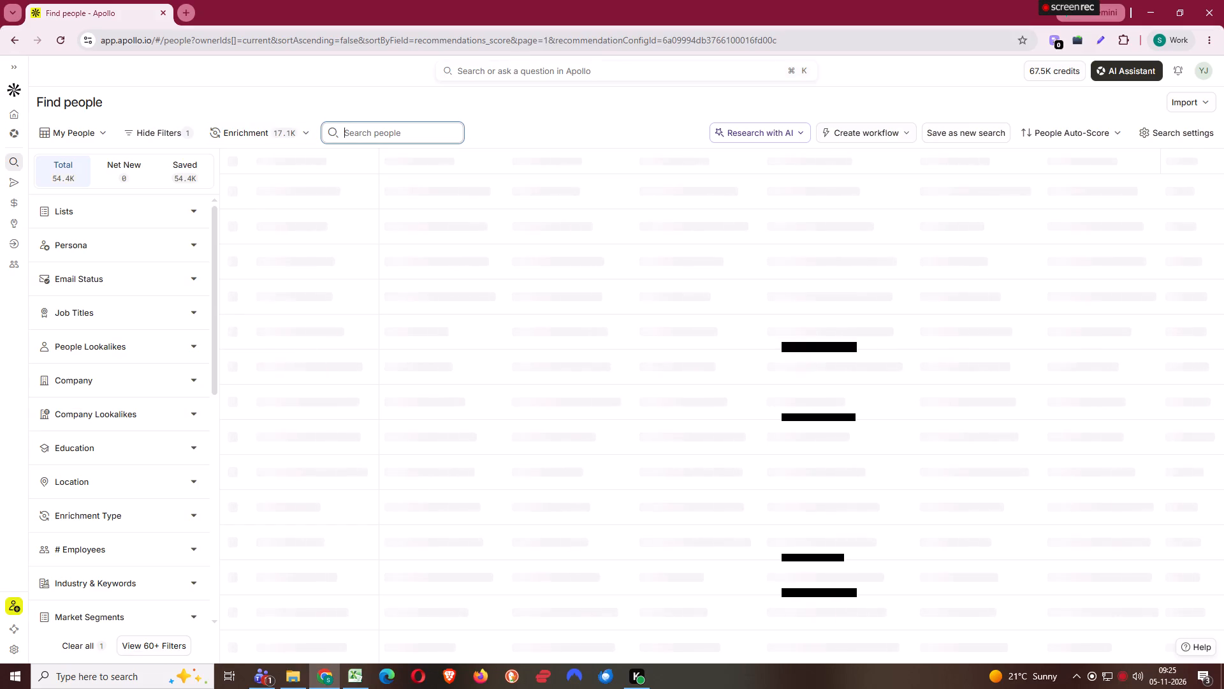
pyautogui.press('Return')
pyautogui.press('Return')
pyautogui.press('Return')
pyautogui.scroll(3, 361, 131)
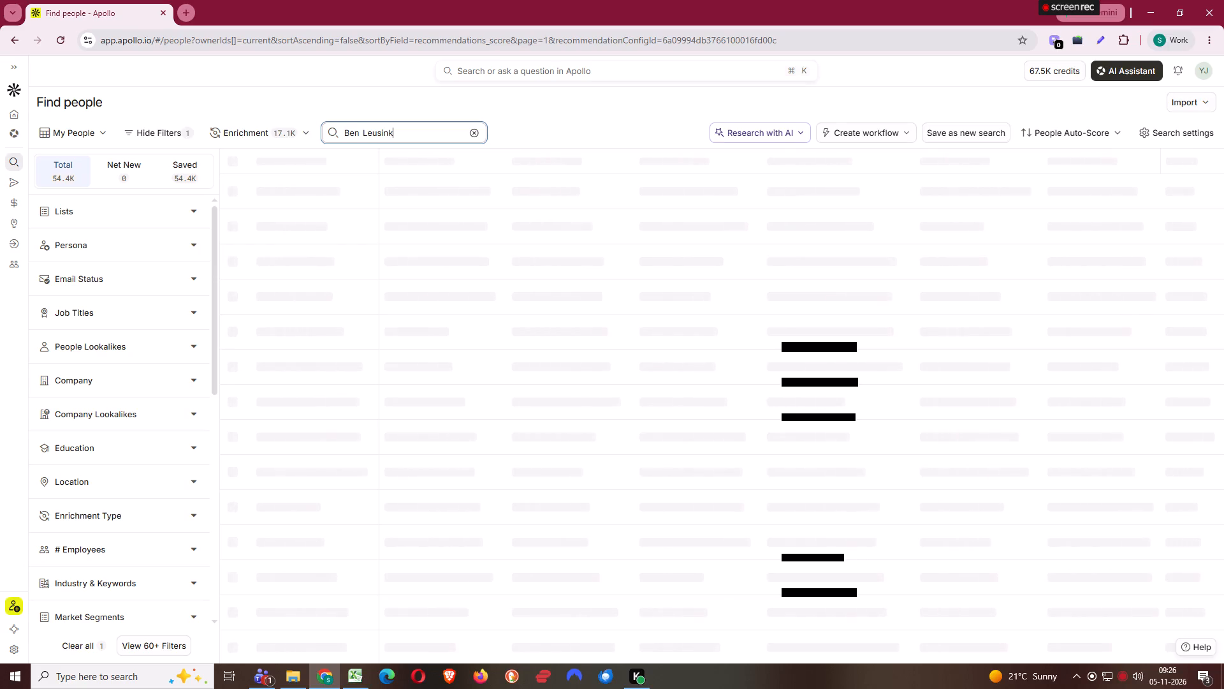
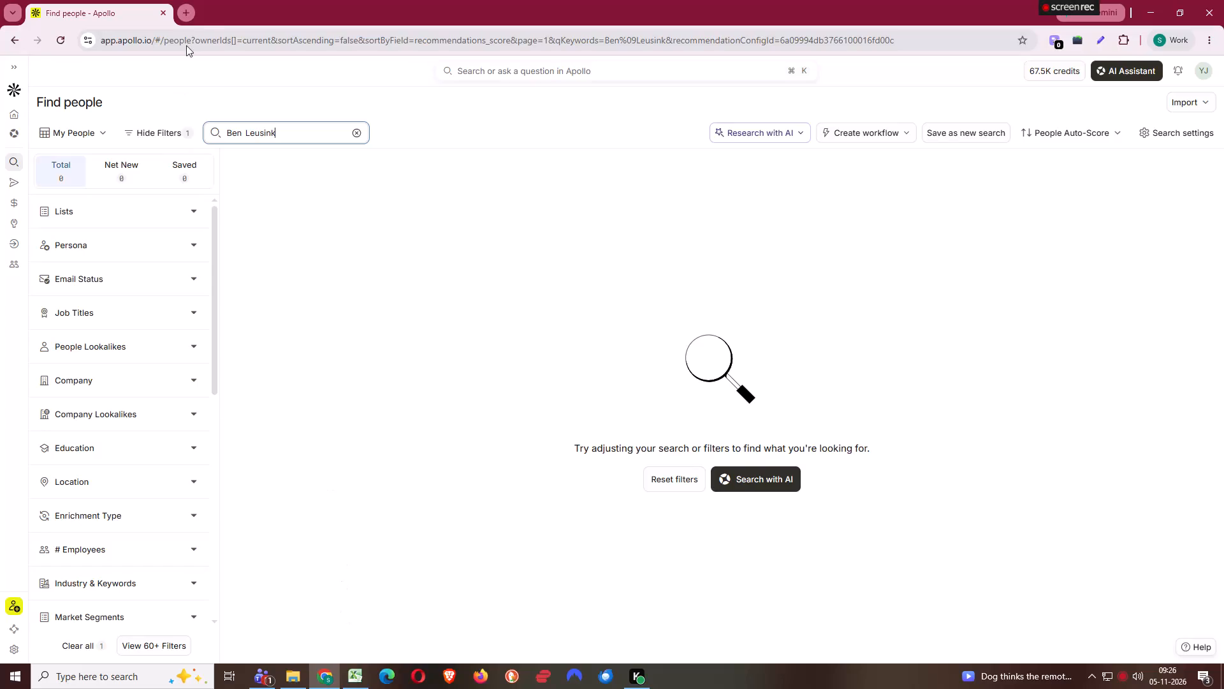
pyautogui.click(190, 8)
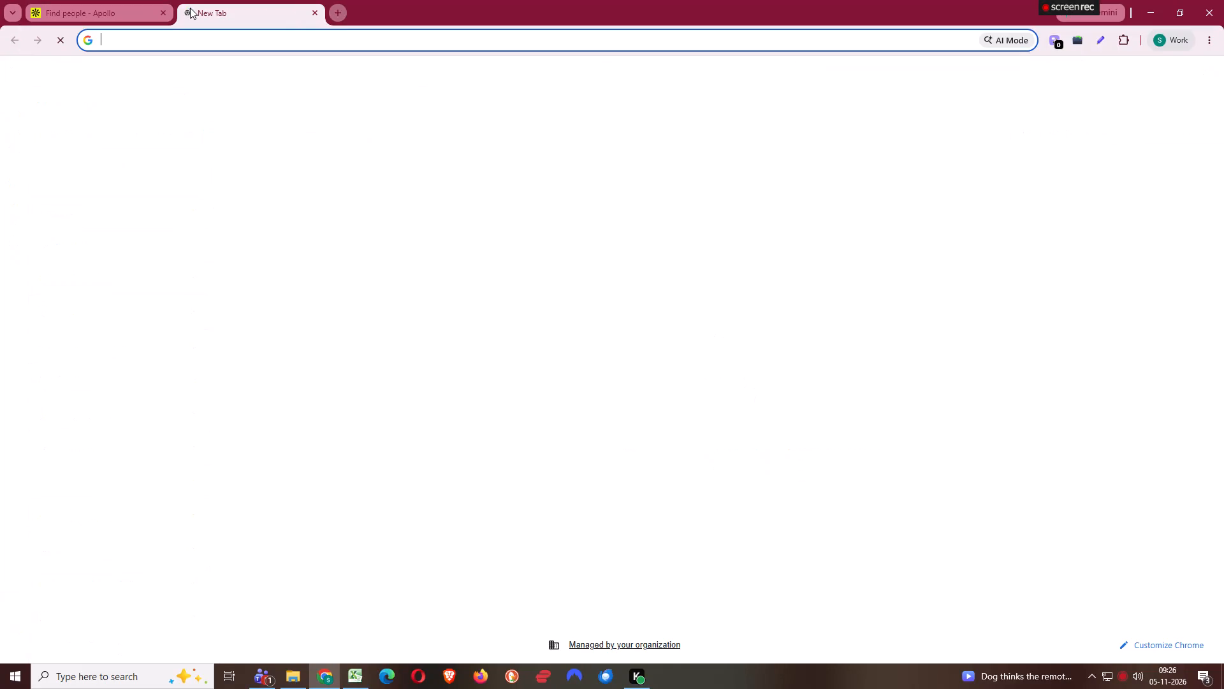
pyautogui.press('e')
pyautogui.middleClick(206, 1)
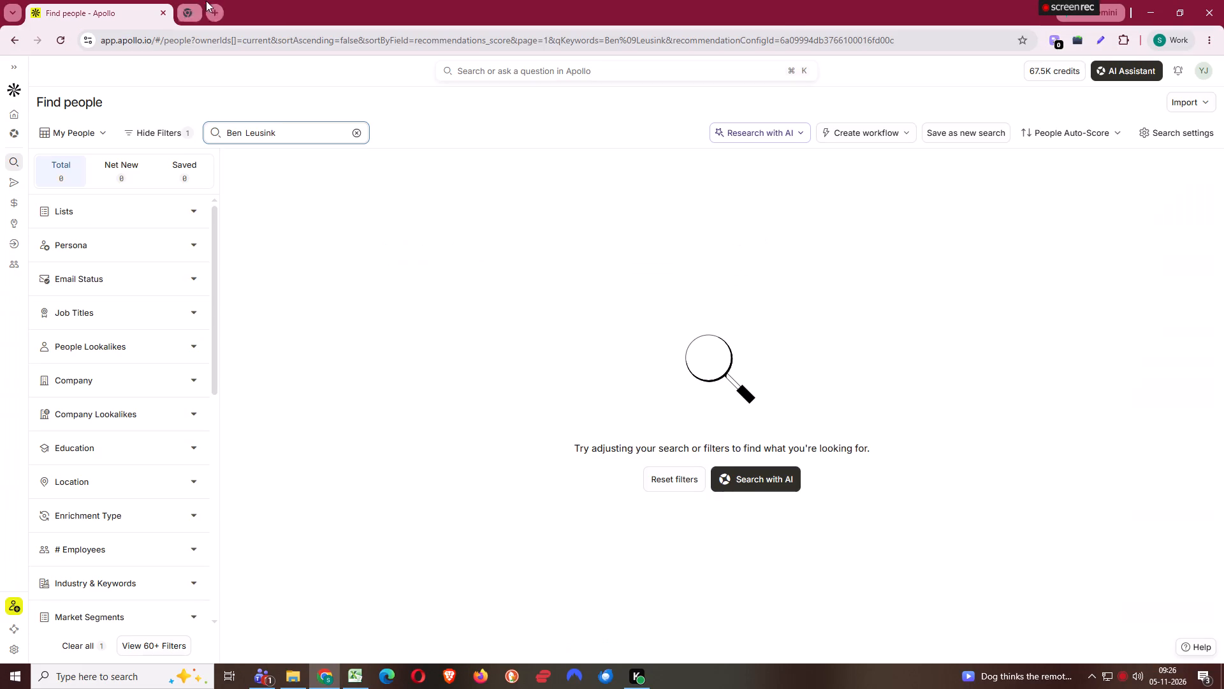
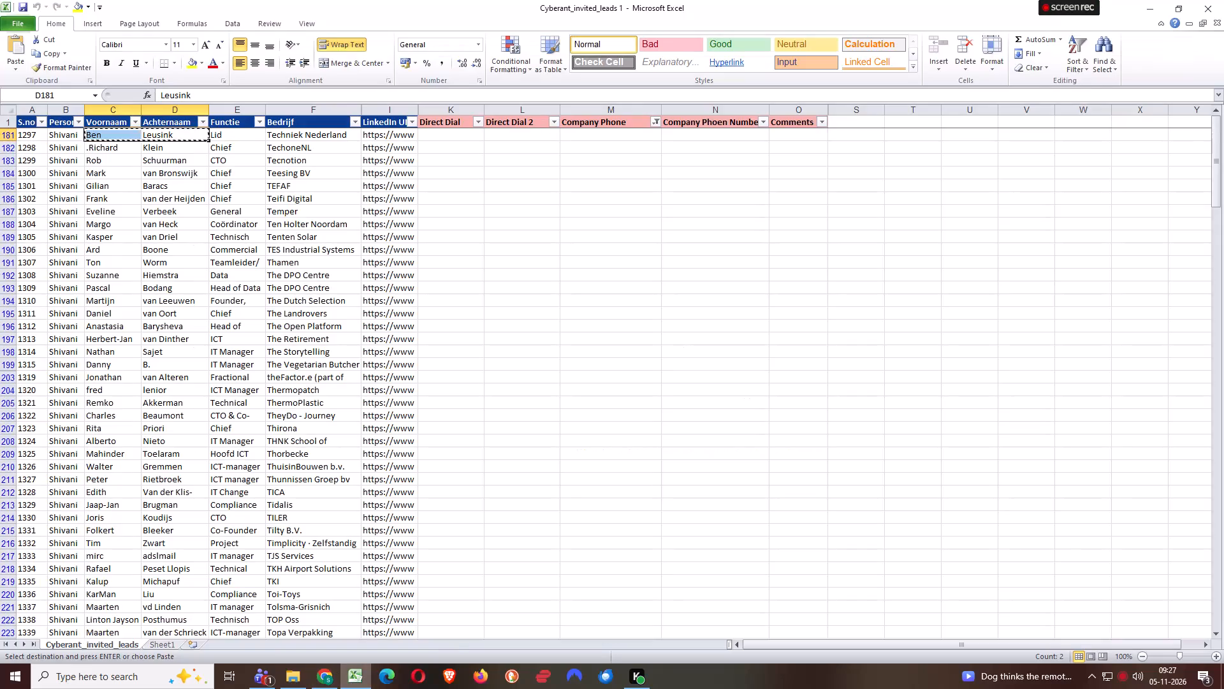
# Copy the first and last name of the row 182 lead from Excel and search for them in Apollo.
pyautogui.click(464, 193)
pyautogui.hotkey('alt', 'Tab')
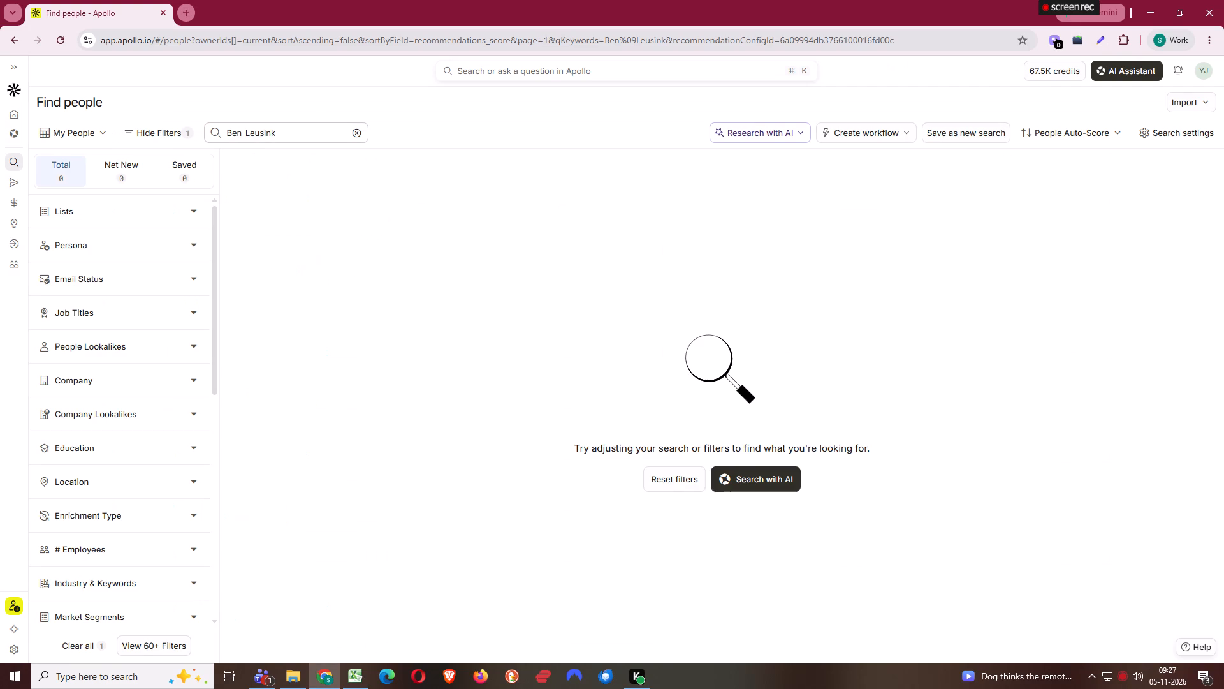
pyautogui.hotkey('alt', 'Tab')
pyautogui.moveTo(176, 145); pyautogui.dragTo(114, 145)
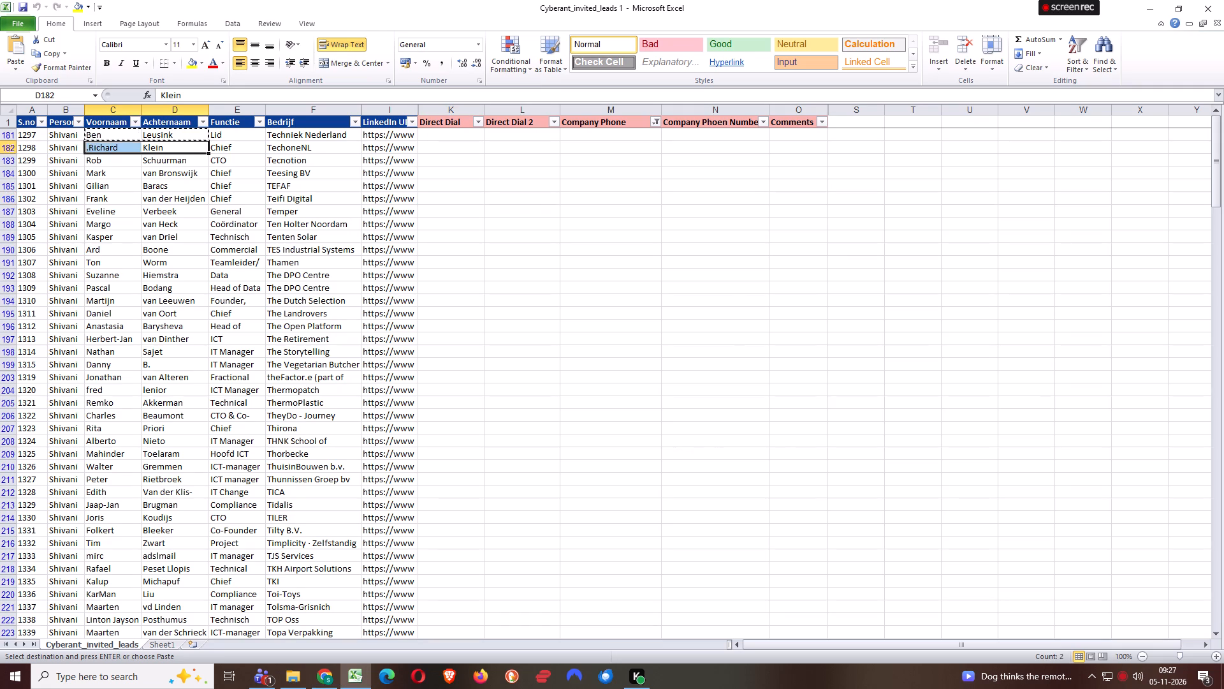
pyautogui.hotkey('ctrl', 'c')
pyautogui.hotkey('alt', 'Tab')
pyautogui.tripleClick(264, 131)
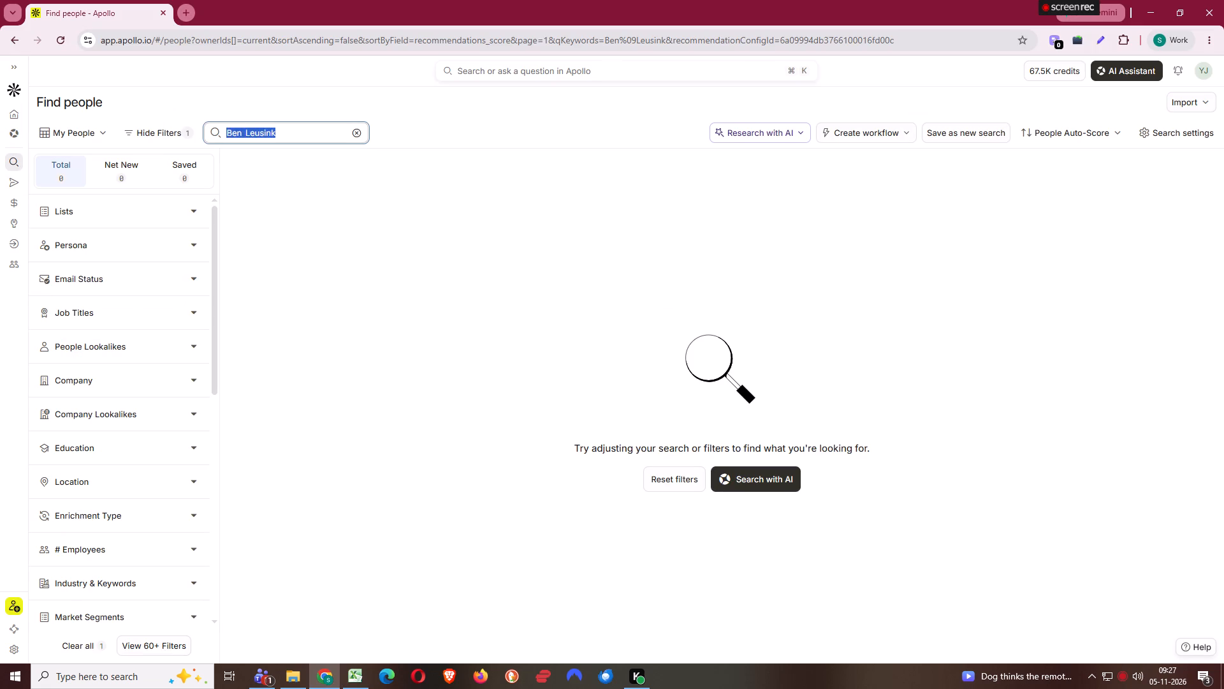
pyautogui.hotkey('ctrl', 'v')
pyautogui.press('Return')
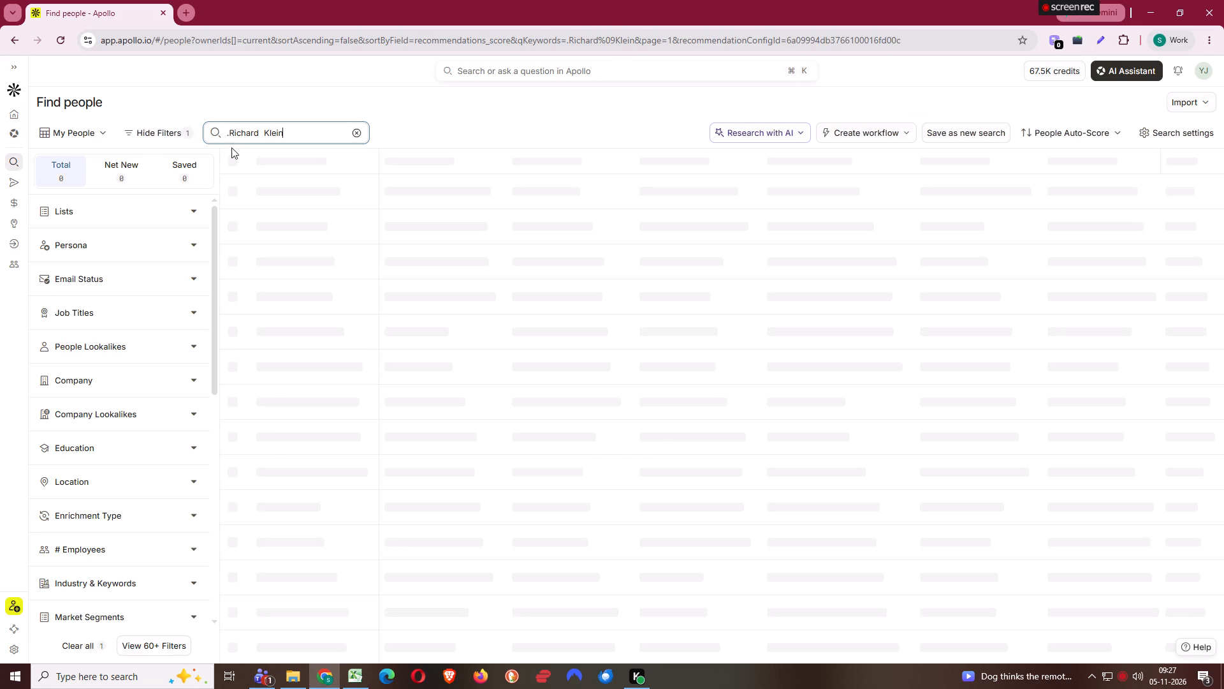
# Remove the leading dot from the first name in the people search and rerun it.
pyautogui.moveTo(230, 135); pyautogui.dragTo(219, 137)
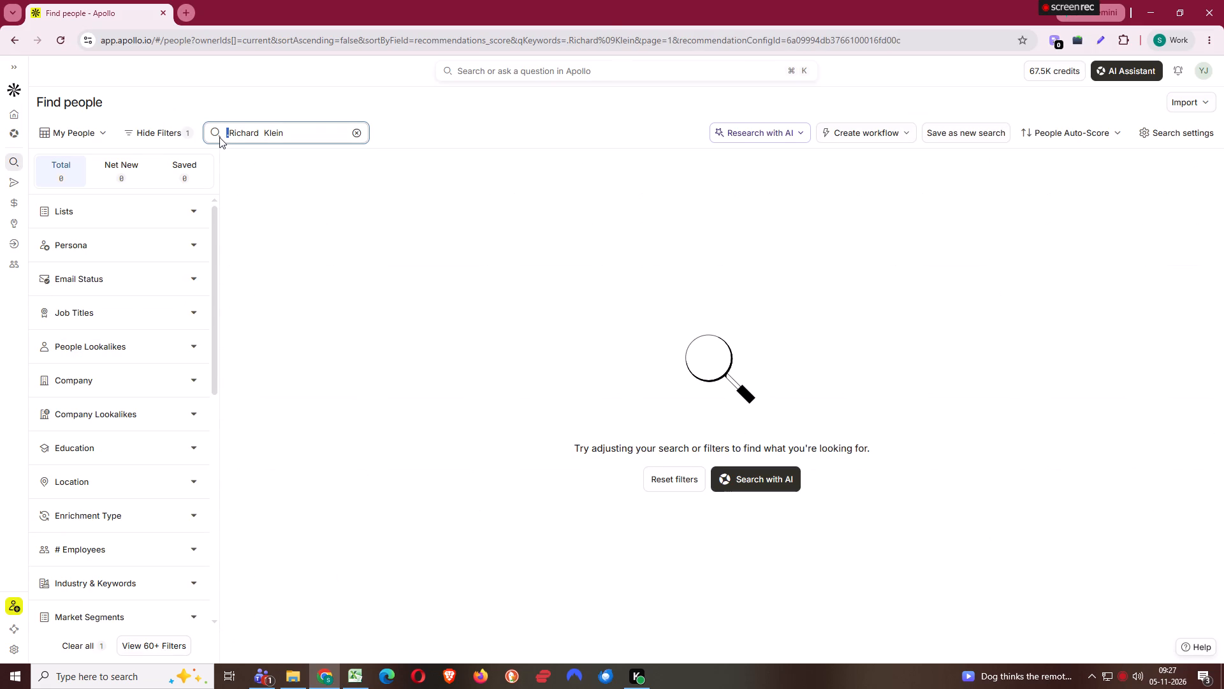
pyautogui.press('BackSpace')
pyautogui.press('BackSpace')
pyautogui.press('Return')
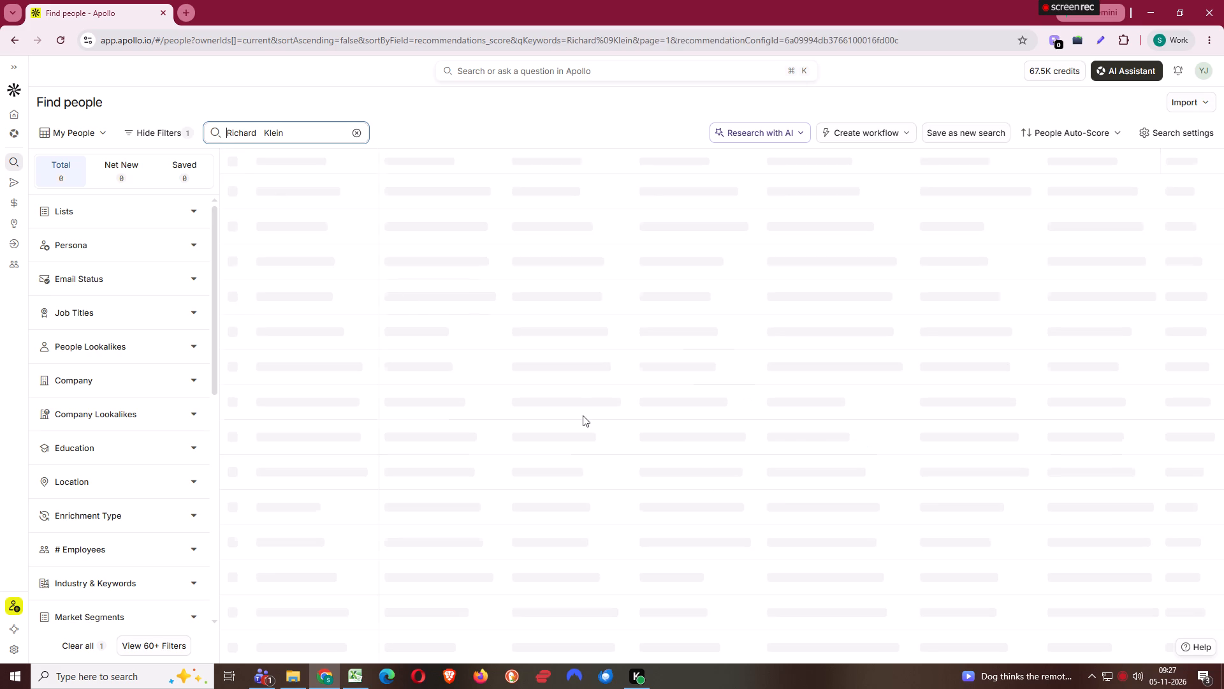
# Clear the Current User value from the Owner filter of the people search.
pyautogui.scroll(-4, 140, 383)
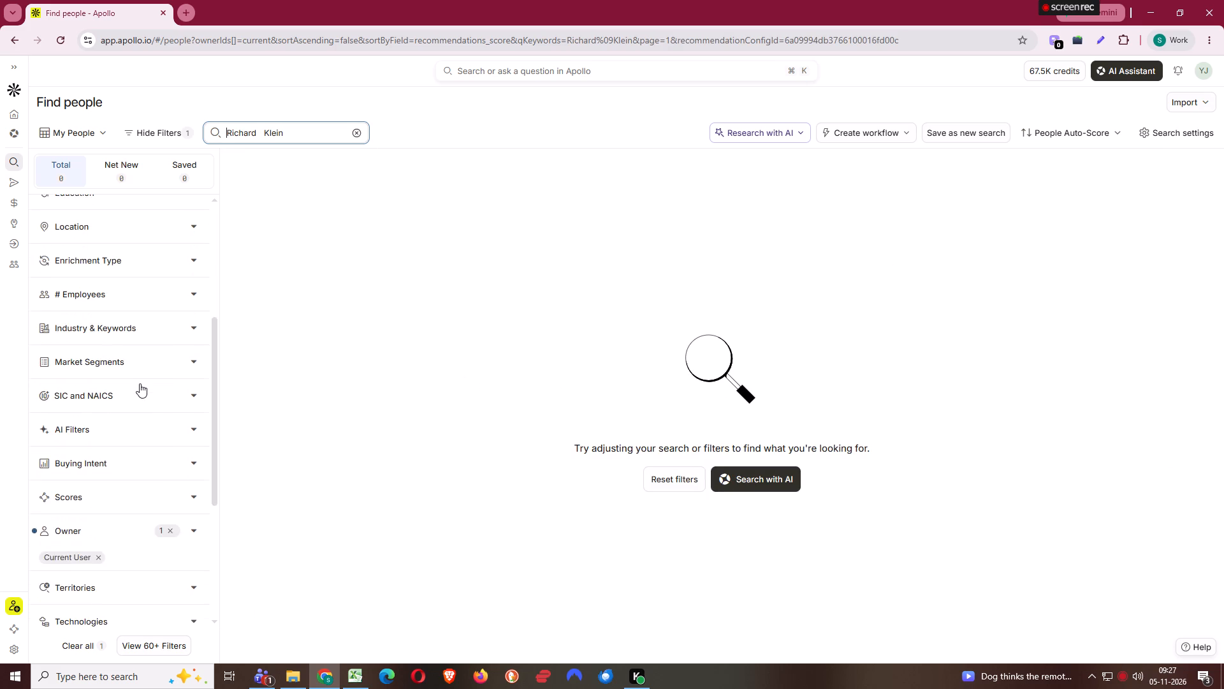
pyautogui.scroll(4, 140, 383)
pyautogui.scroll(-5, 140, 384)
pyautogui.click(166, 468)
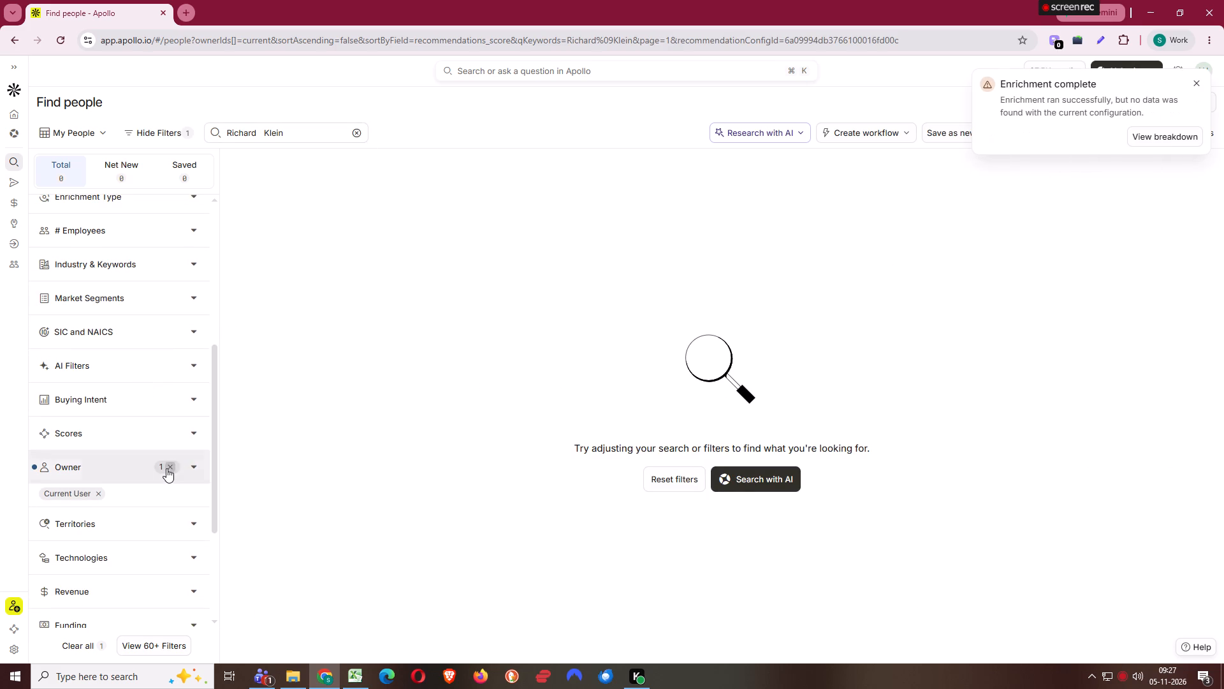
pyautogui.scroll(15, 135, 454)
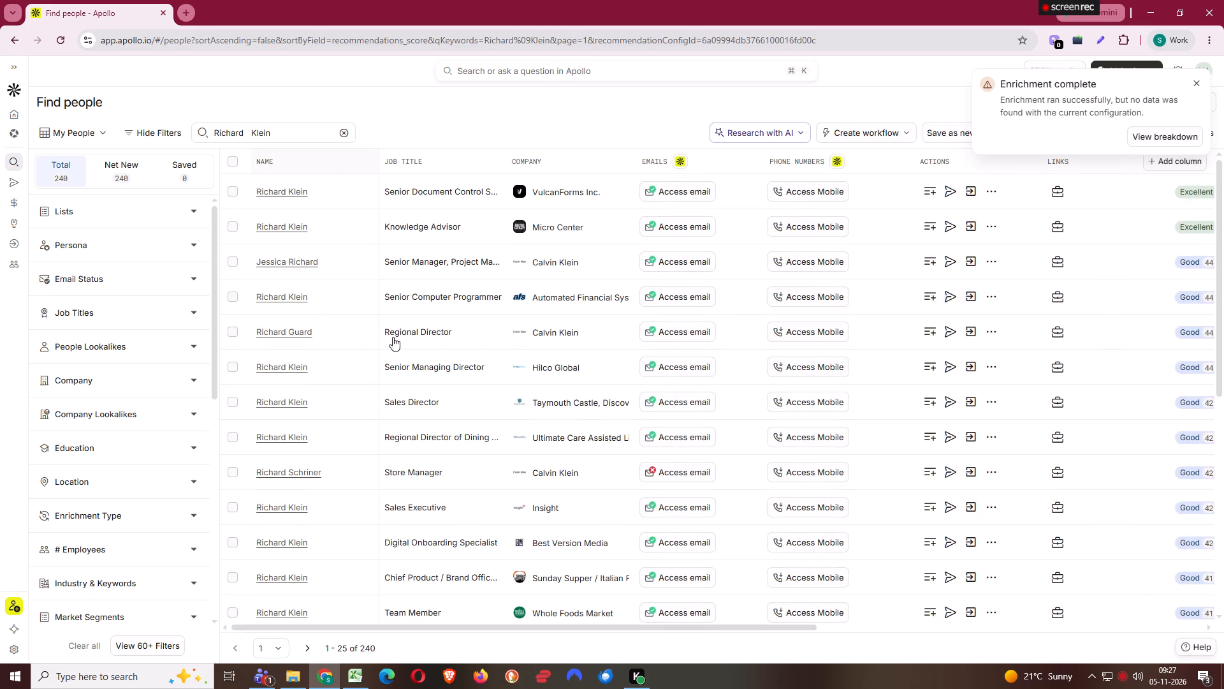
# Copy the row 182 lead's company, TechoneNL, from Excel and add it to the name search in Apollo.
pyautogui.hotkey('alt', 'Tab')
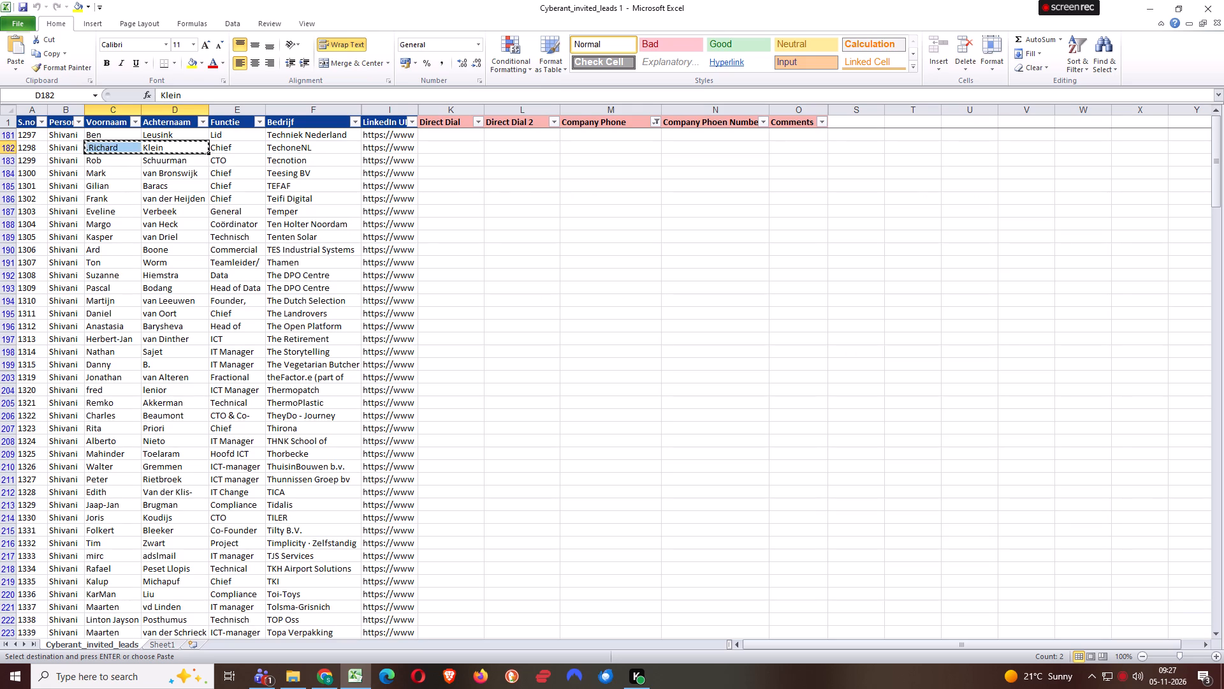
pyautogui.click(281, 147)
pyautogui.hotkey('alt', 'Tab')
pyautogui.hotkey('alt', 'Tab')
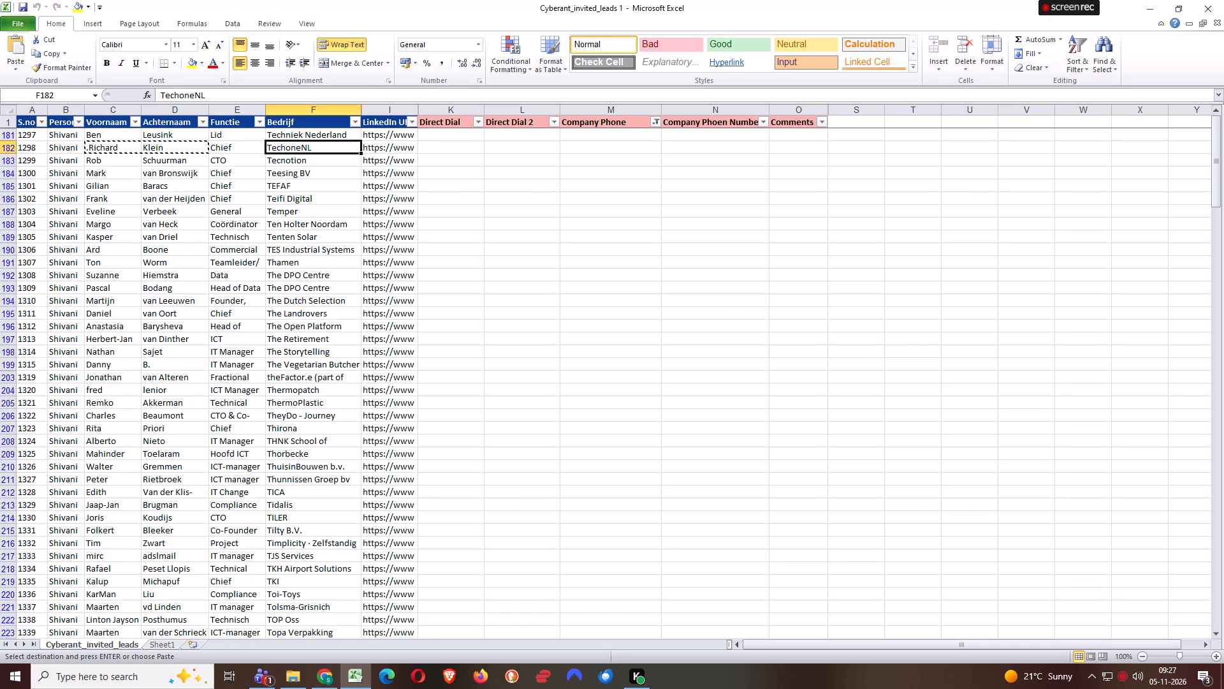
pyautogui.hotkey('ctrl', 'c')
pyautogui.press('Tab')
pyautogui.hotkey('alt', 'Tab')
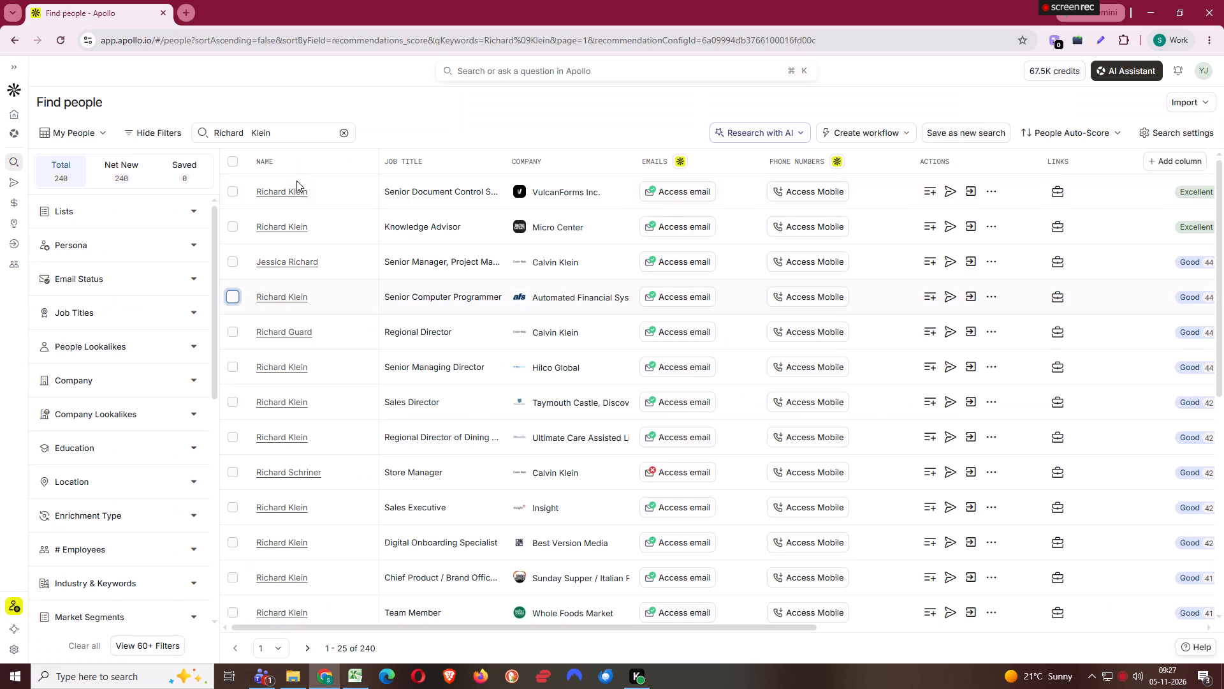
pyautogui.click(303, 130)
pyautogui.press('space')
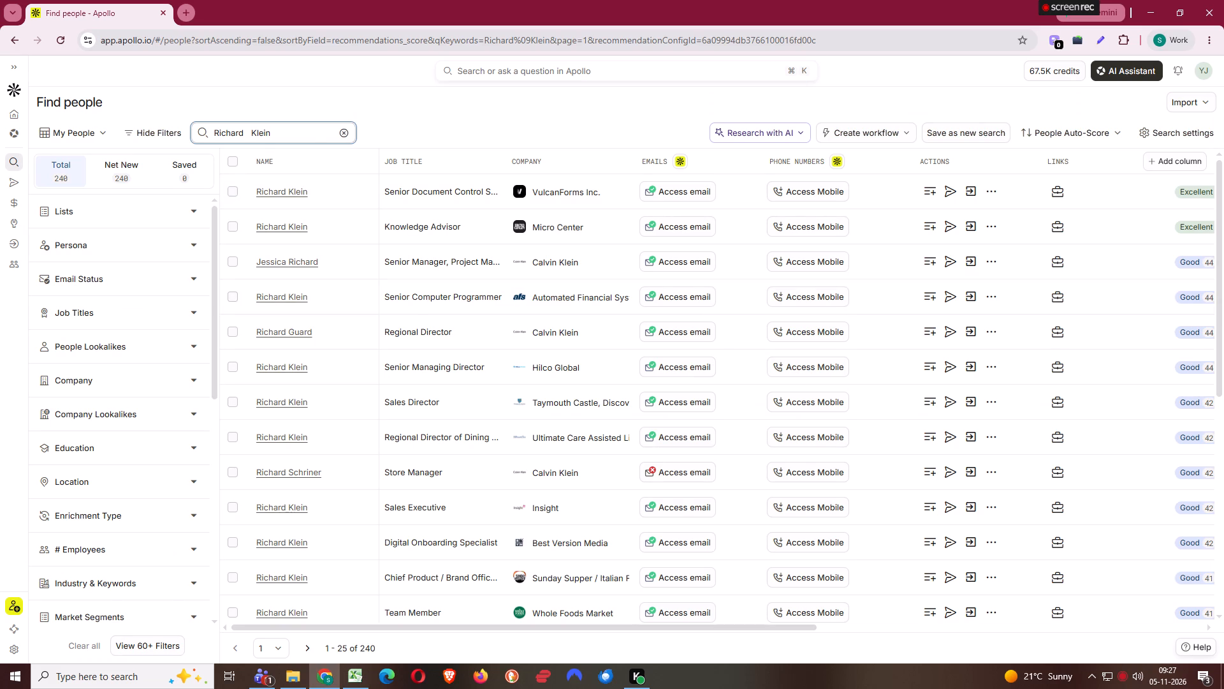
pyautogui.hotkey('ctrl', 'v')
pyautogui.press('Return')
pyautogui.press('Return')
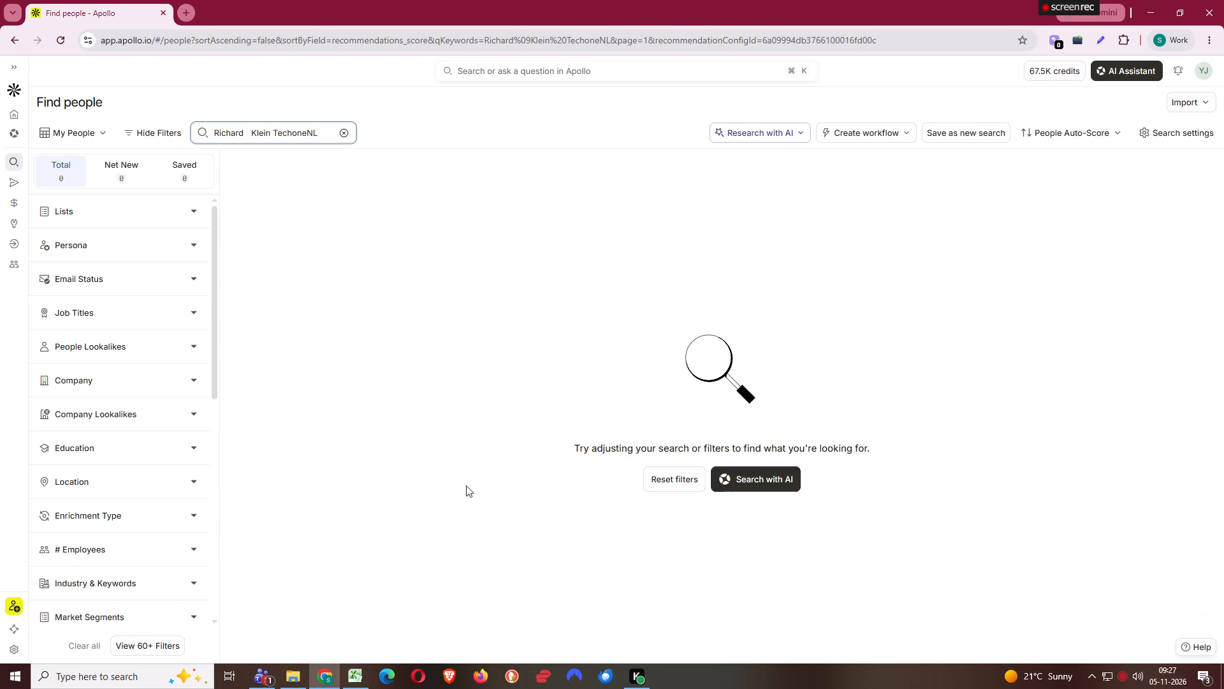
# Replace the company in the Apollo search with the row 182 lead's job title from Excel, Chief Information Security Officer, and search.
pyautogui.hotkey('alt', 'Tab')
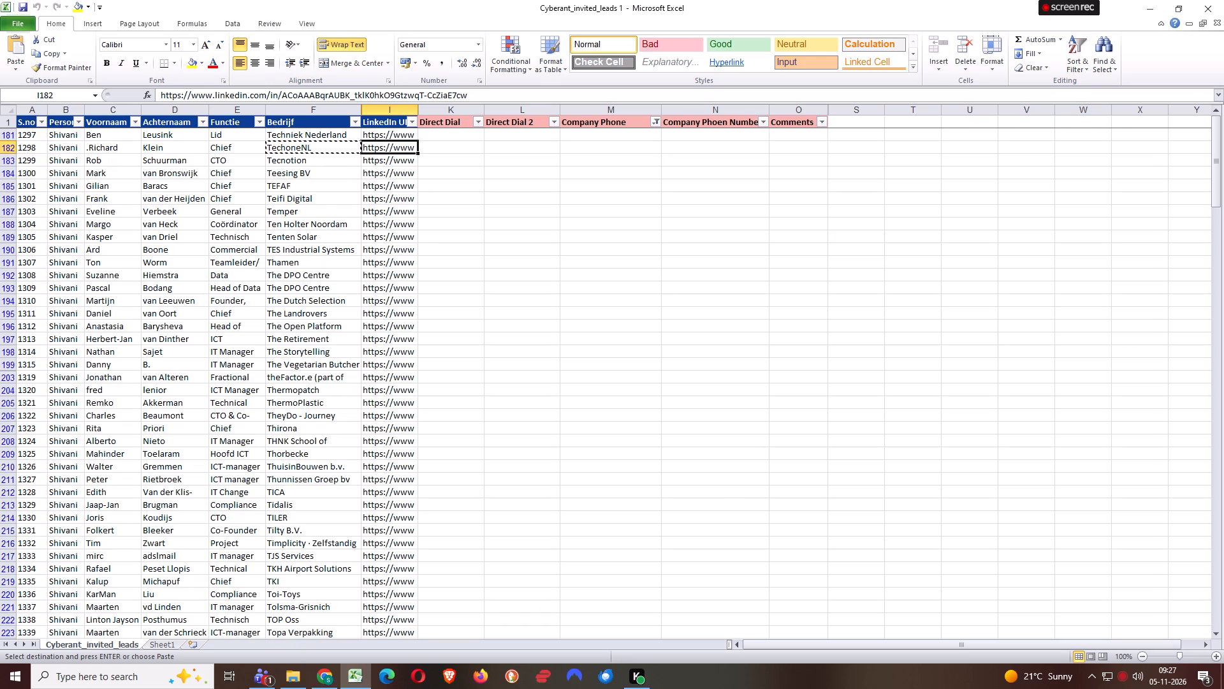
pyautogui.hotkey('alt', 'Tab')
pyautogui.hotkey('alt', 'Tab')
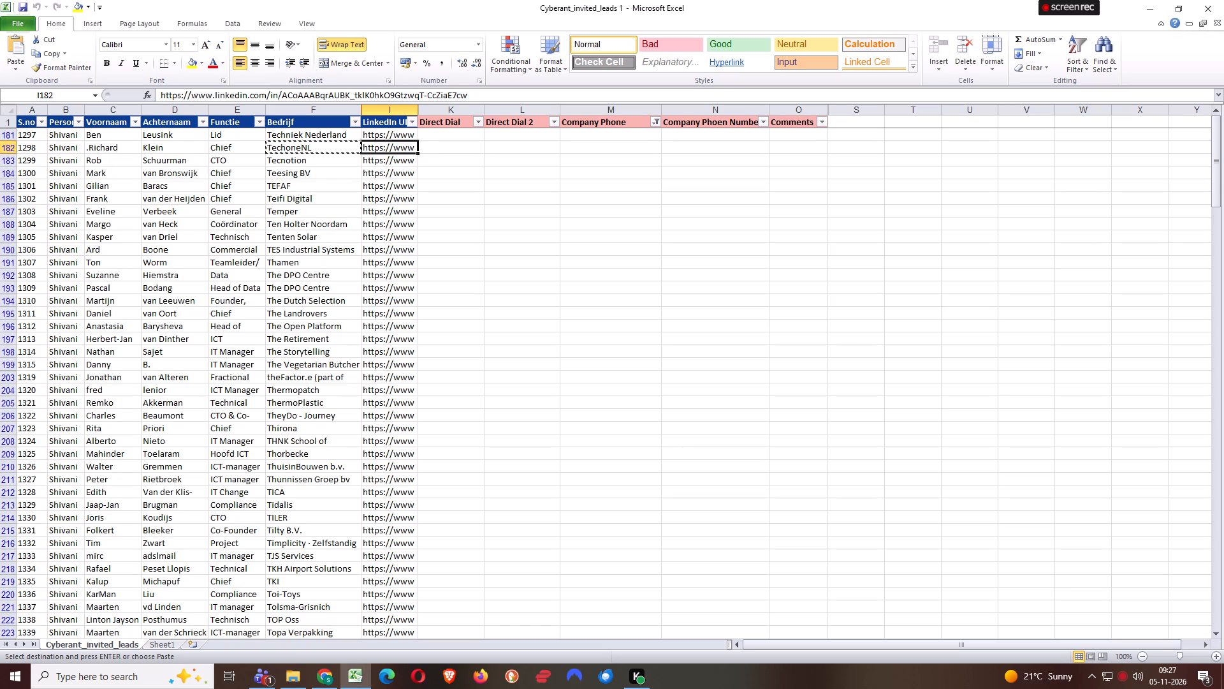
pyautogui.click(241, 147)
pyautogui.hotkey('ctrl', 'c')
pyautogui.hotkey('alt', 'Tab')
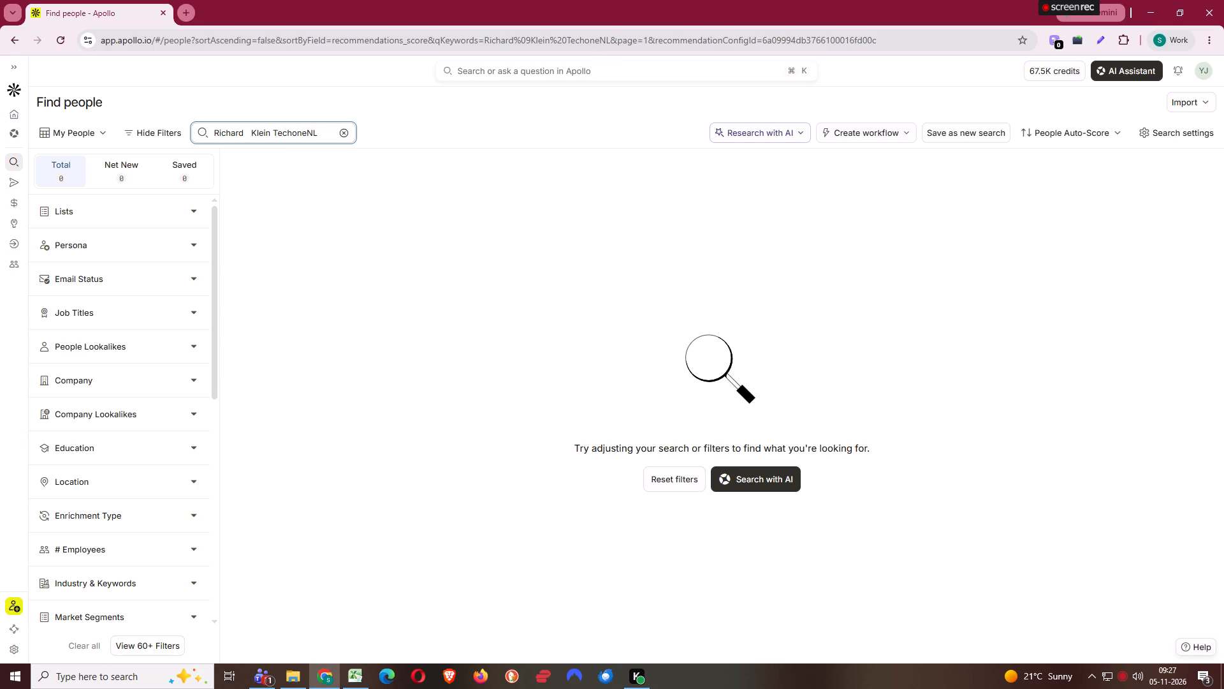
pyautogui.doubleClick(281, 131)
pyautogui.hotkey('ctrl', 'v')
pyautogui.press('Return')
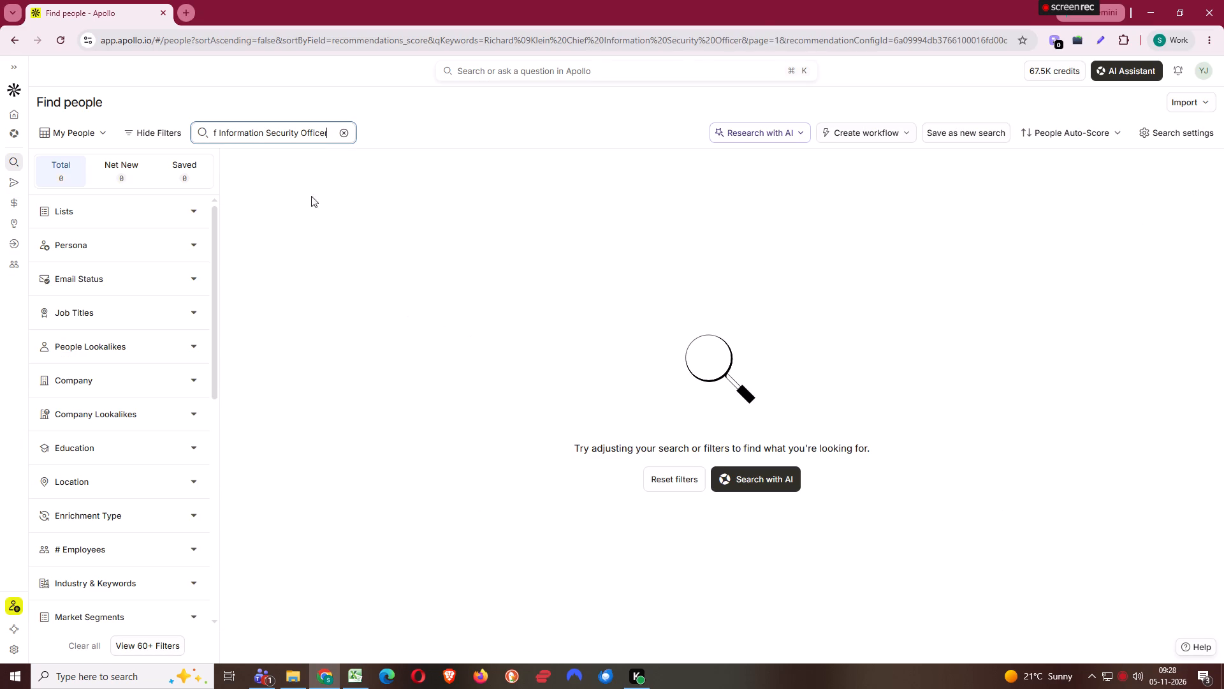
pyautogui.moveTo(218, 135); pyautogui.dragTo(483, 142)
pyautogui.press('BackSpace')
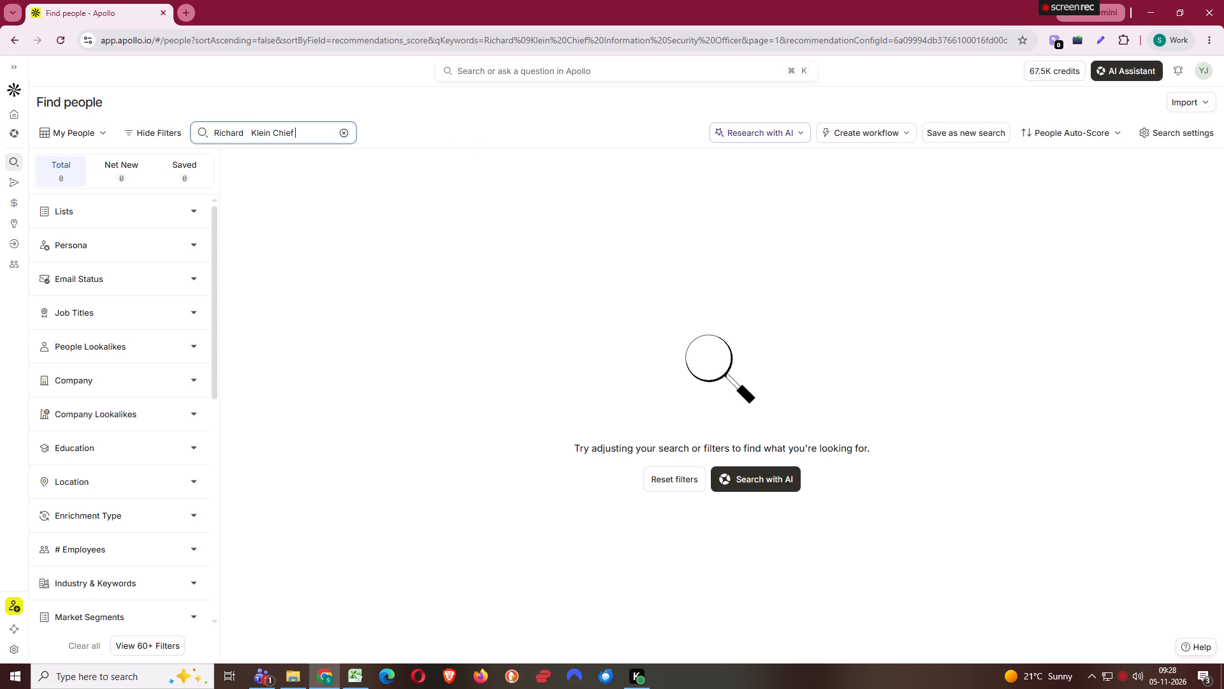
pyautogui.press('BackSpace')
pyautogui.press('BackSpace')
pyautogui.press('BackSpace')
# Copy the first and last name of the row 181 lead from Excel and search for them in Apollo.
pyautogui.hotkey('alt', 'Tab')
pyautogui.moveTo(126, 137); pyautogui.dragTo(154, 137)
pyautogui.hotkey('ctrl', 'c')
pyautogui.hotkey('alt', 'Tab')
pyautogui.click(244, 133)
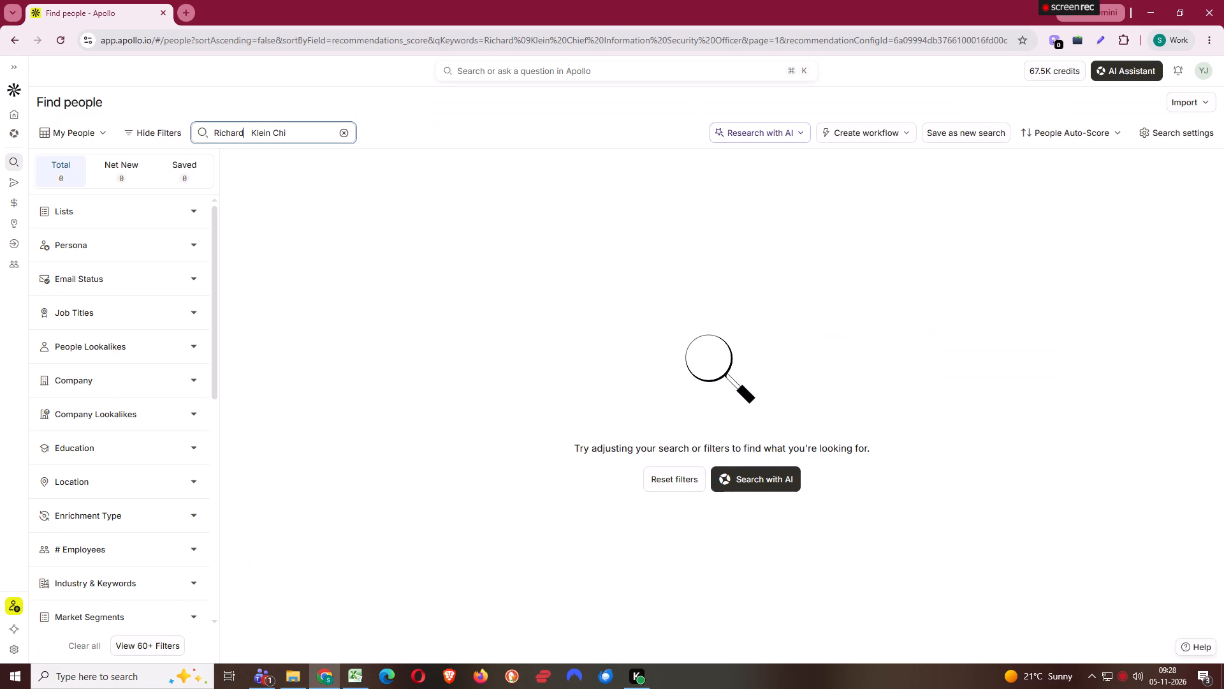
pyautogui.doubleClick(244, 133)
pyautogui.hotkey('ctrl', 'v')
pyautogui.press('Return')
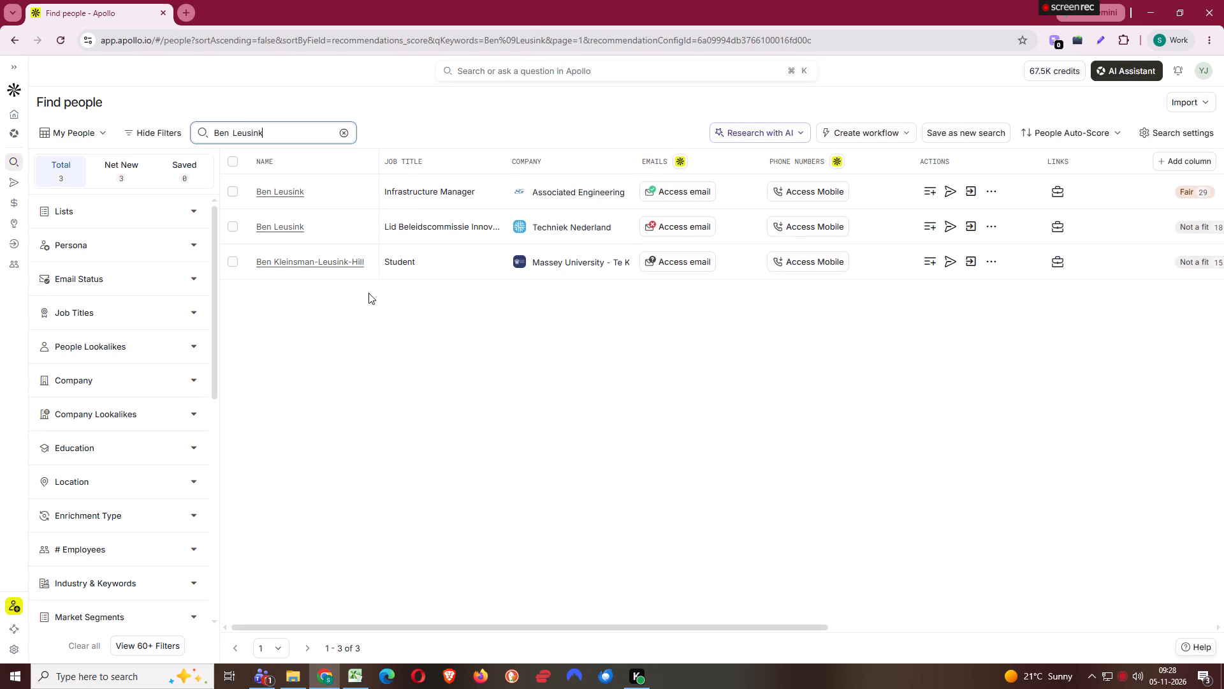
# Check the row 181 lead's company in Excel and request mobile access for the Techniek Nederland match in Apollo, returning to the sheet.
pyautogui.hotkey('alt', 'Tab')
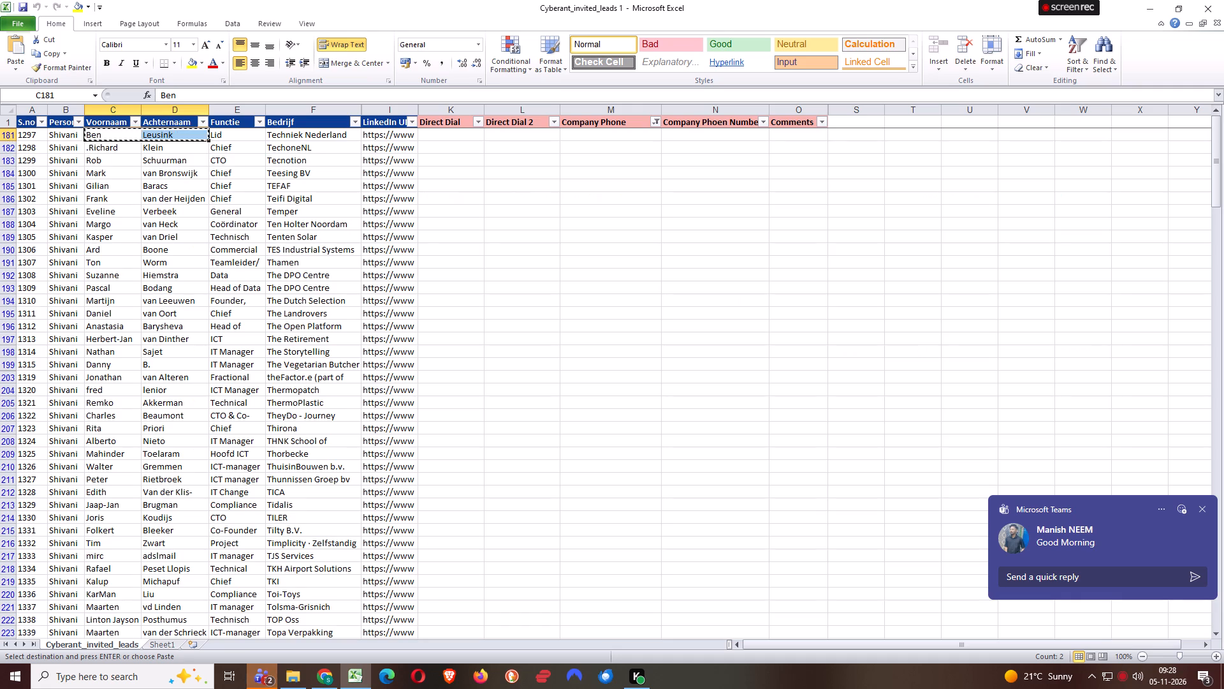
pyautogui.hotkey('alt', 'Tab')
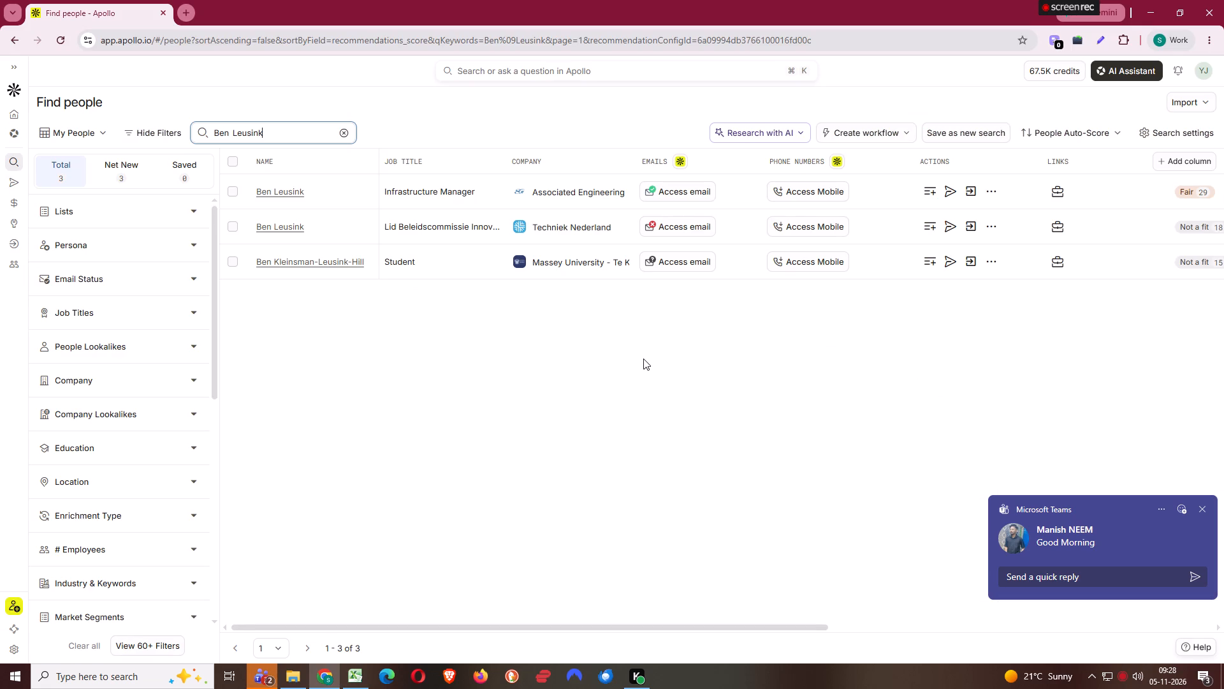
pyautogui.click(799, 222)
pyautogui.hotkey('alt', 'Tab')
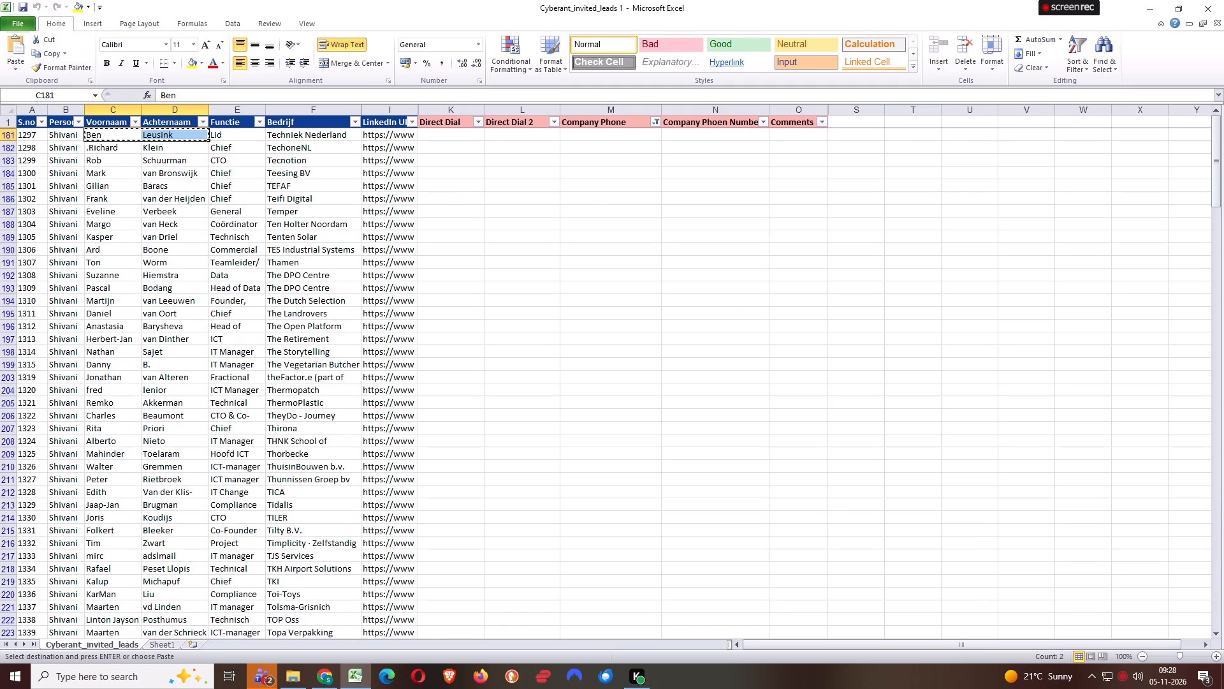
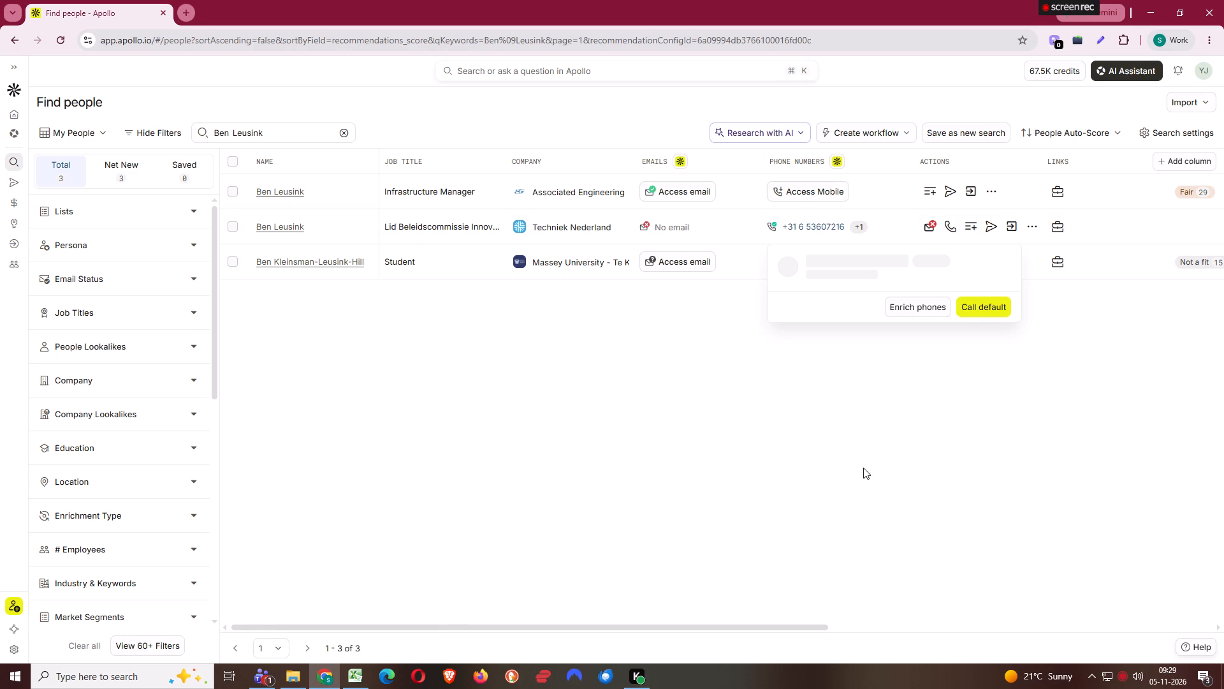
# Copy the Techniek Nederland match's mobile number from Apollo into the row 181 Direct Dial cell as text, removing the space after the 6.
pyautogui.click(935, 268)
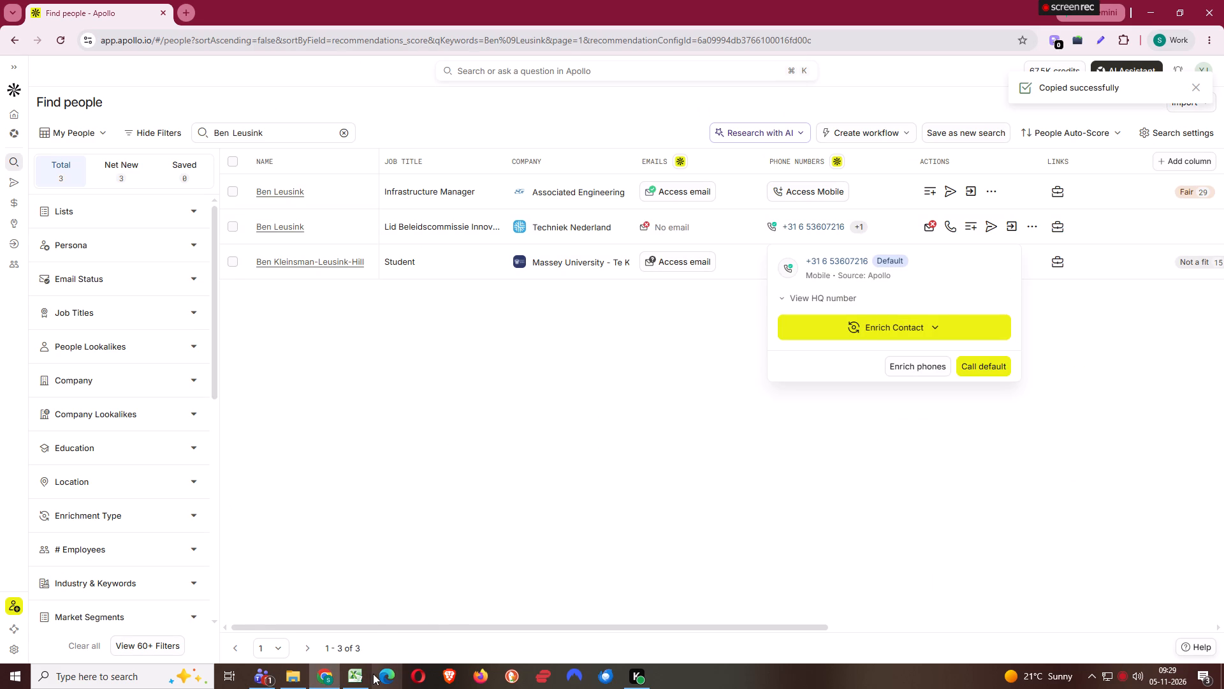
pyautogui.click(362, 674)
pyautogui.click(470, 138)
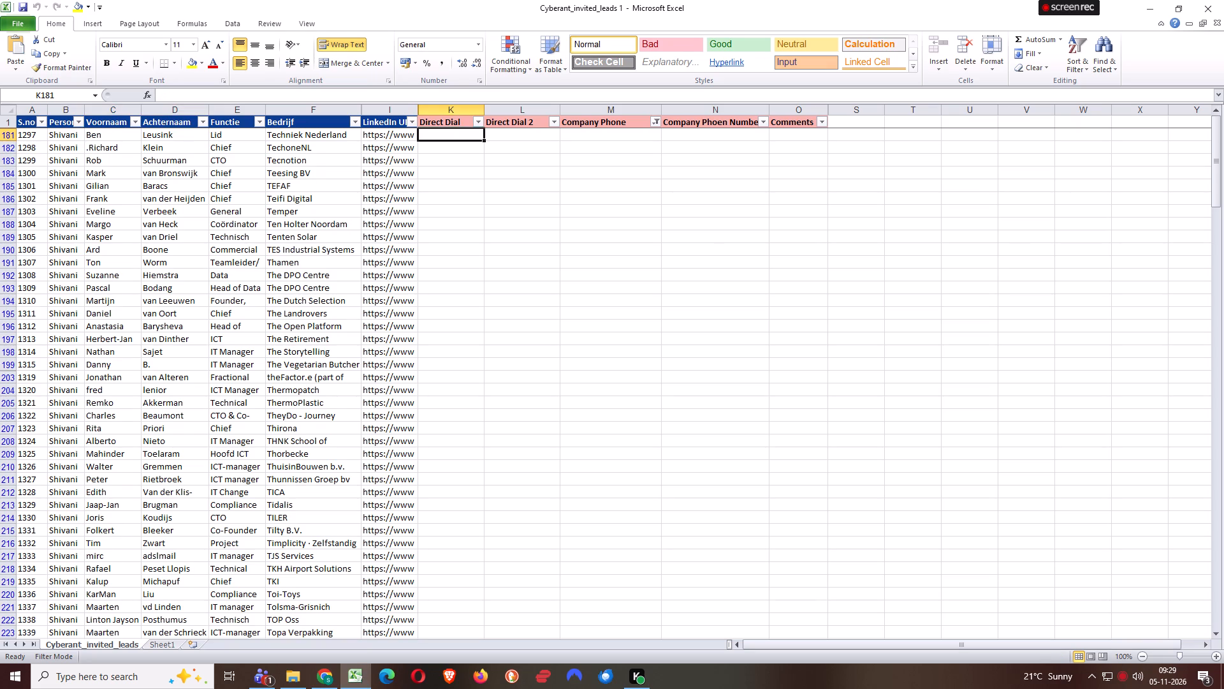
pyautogui.press("'")
pyautogui.hotkey('ctrl', 'v')
pyautogui.click(445, 131)
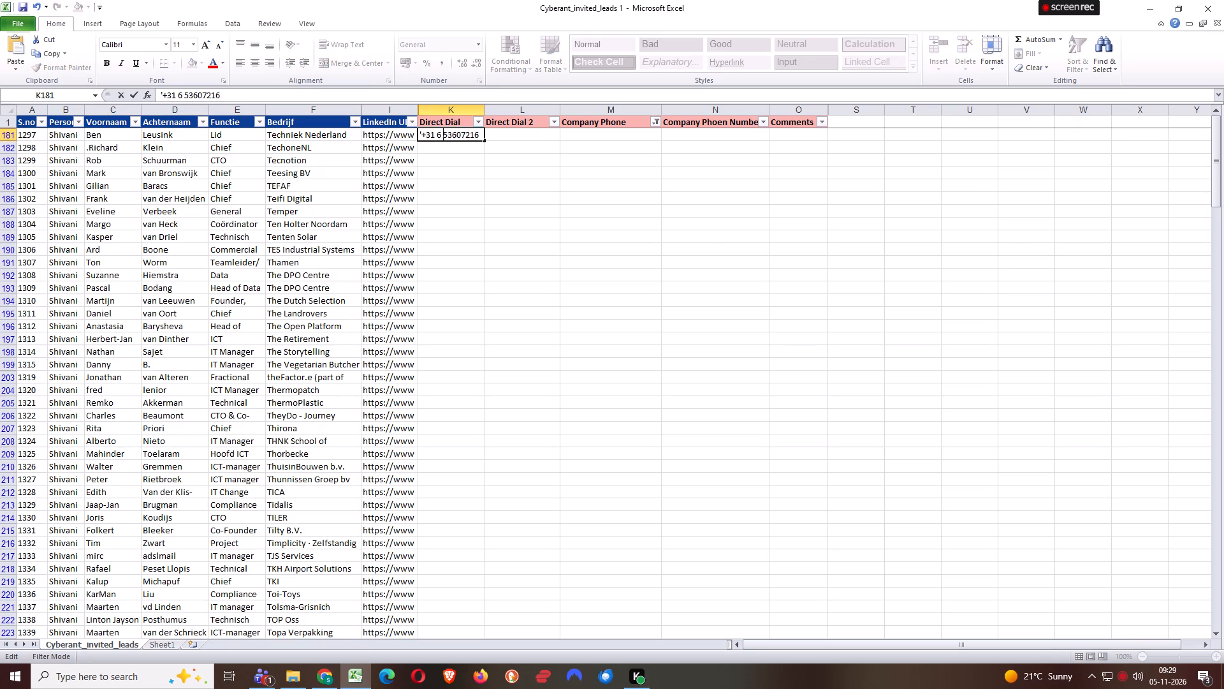
pyautogui.press('BackSpace')
pyautogui.click(625, 310)
# Reveal the Techniek Nederland HQ number in Apollo and copy it into the row 181 Company Phone cell in Excel.
pyautogui.hotkey('alt', 'Tab')
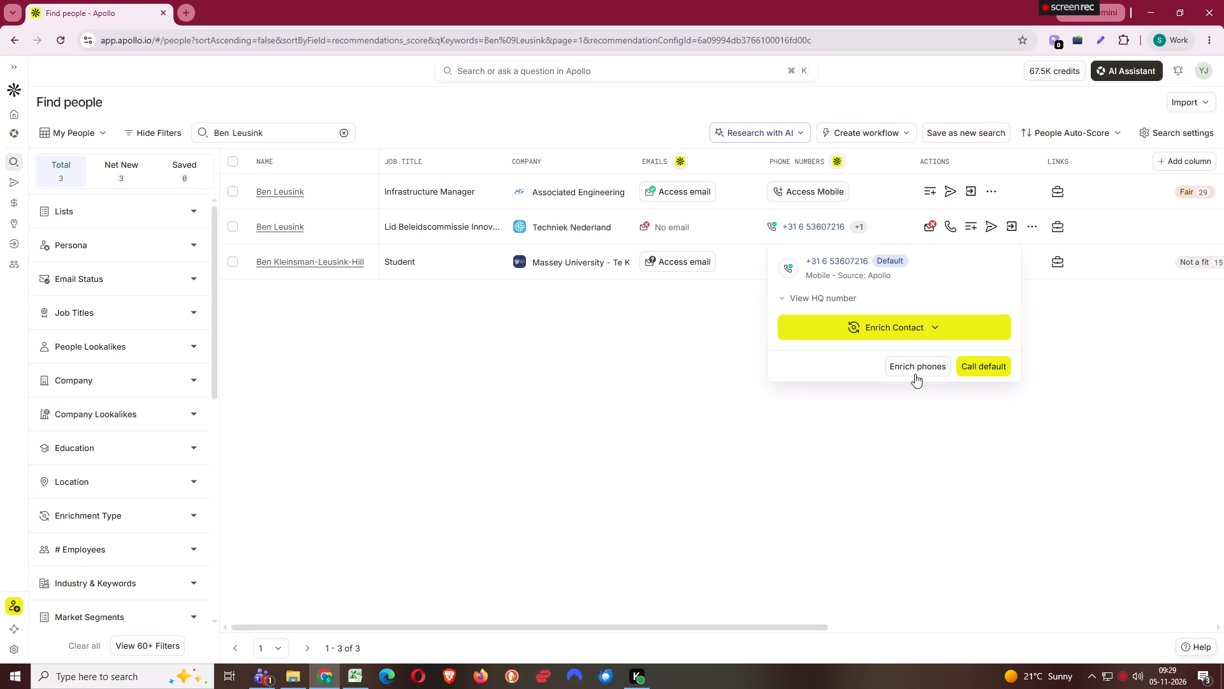
pyautogui.click(847, 295)
pyautogui.click(952, 303)
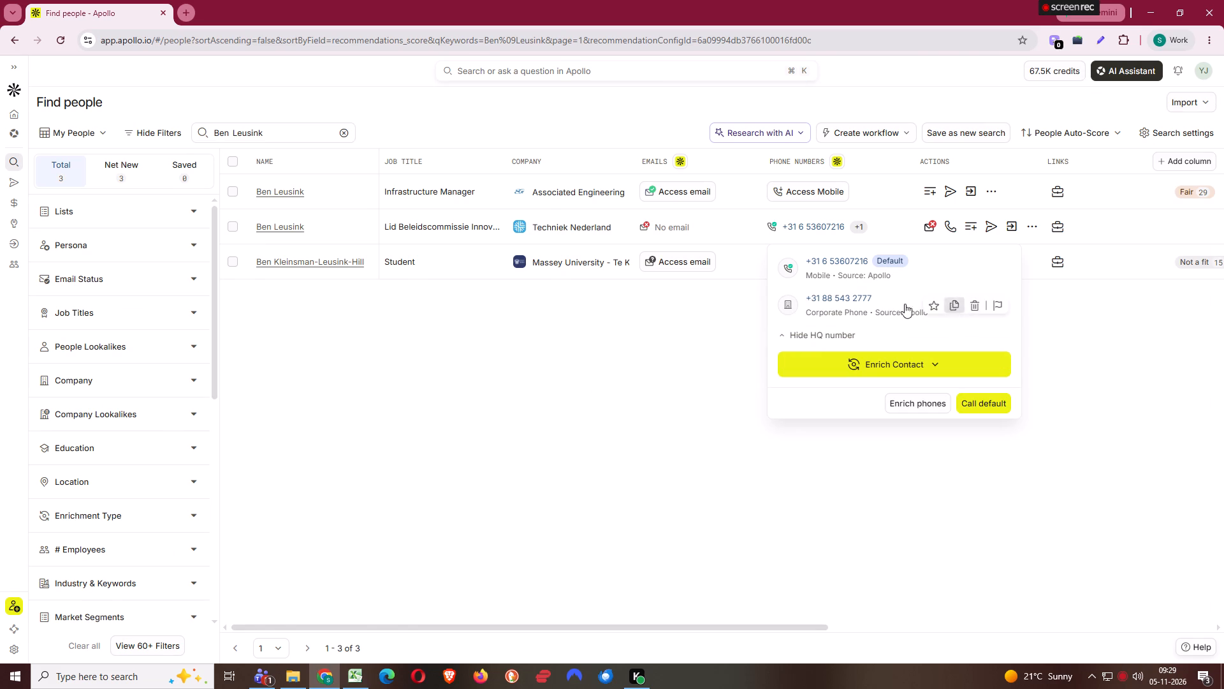
pyautogui.hotkey('alt', 'Tab')
pyautogui.click(594, 135)
pyautogui.hotkey('ctrl', 'v')
pyautogui.click(622, 246)
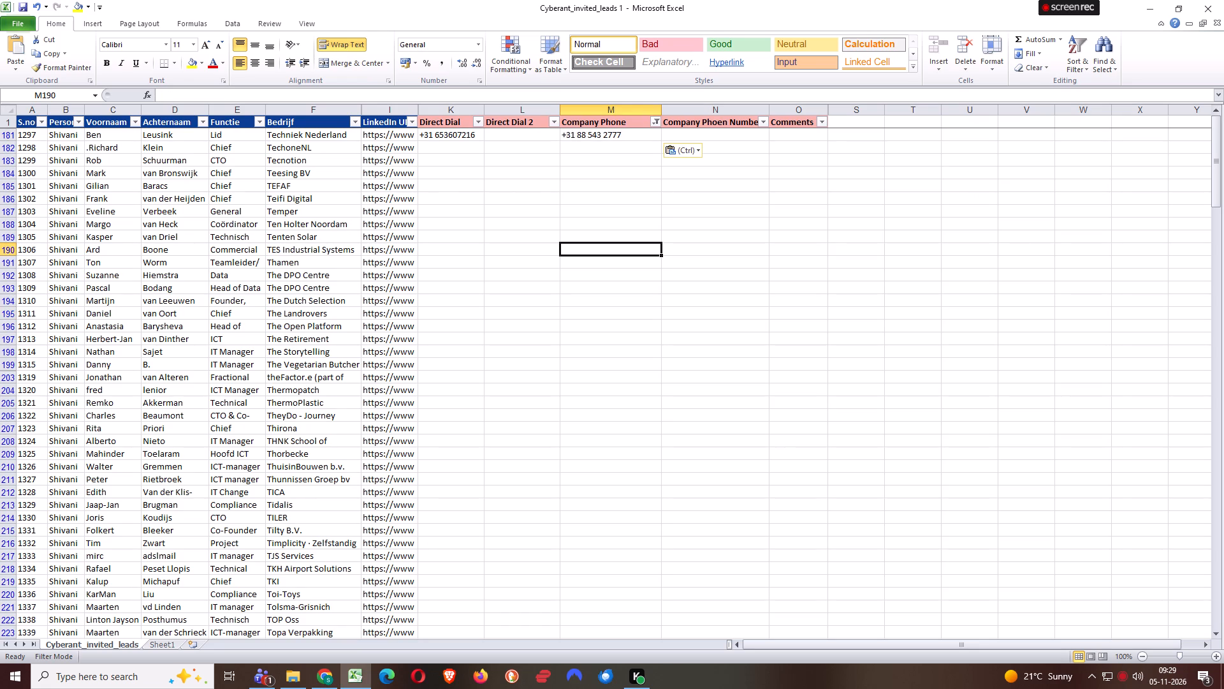
# Reapply the existing Company Phone column filter in the leads sheet.
pyautogui.click(658, 122)
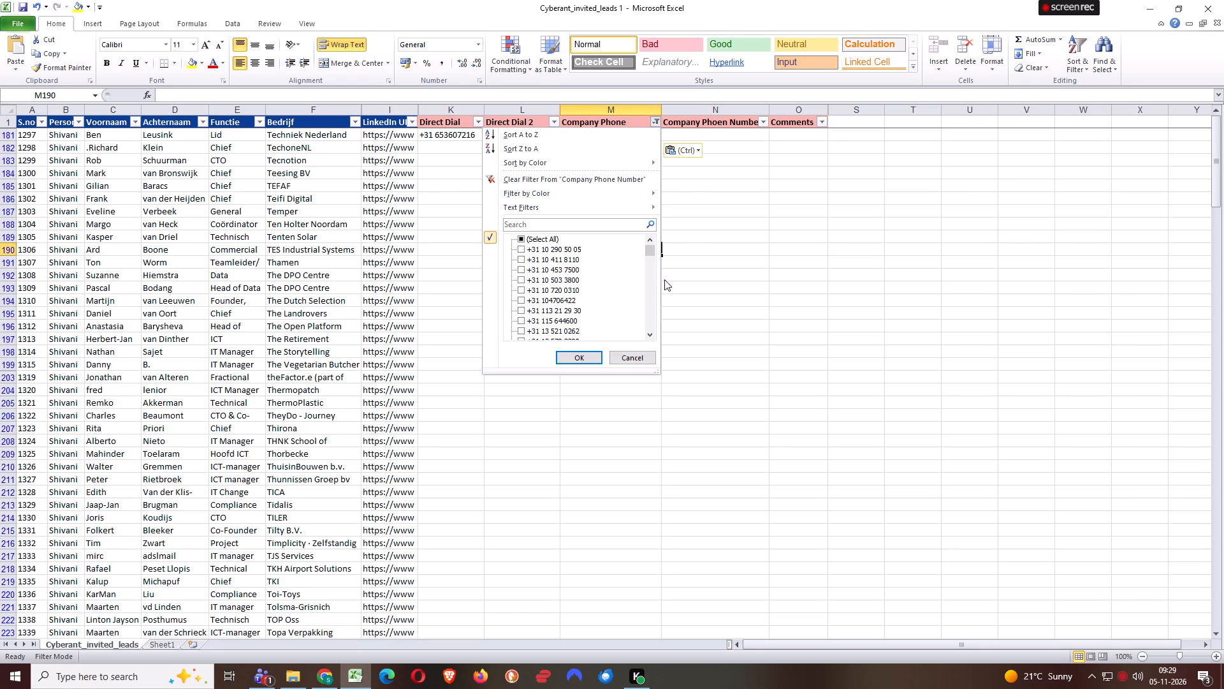
pyautogui.click(583, 355)
pyautogui.click(568, 356)
pyautogui.scroll(4, 410, 240)
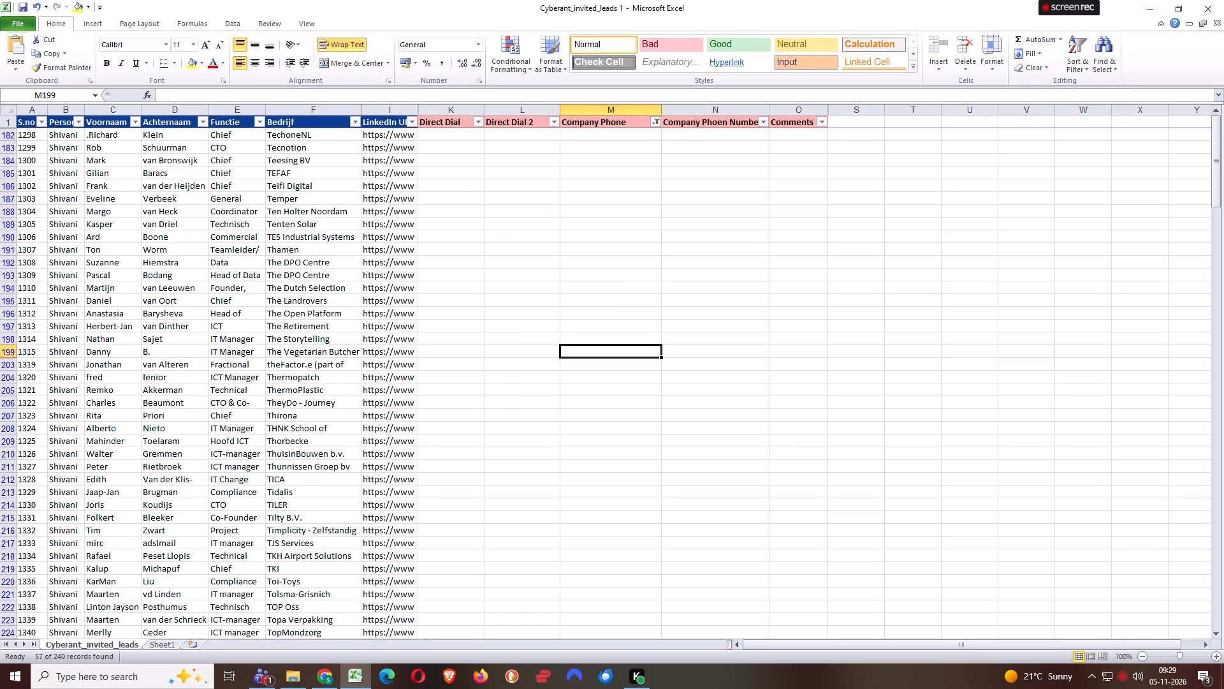
# Copy the row 182 company, TechoneNL, from Excel and search Google in a new tab for "TechoneNL netherlands company phone number".
pyautogui.moveTo(124, 132); pyautogui.dragTo(134, 131)
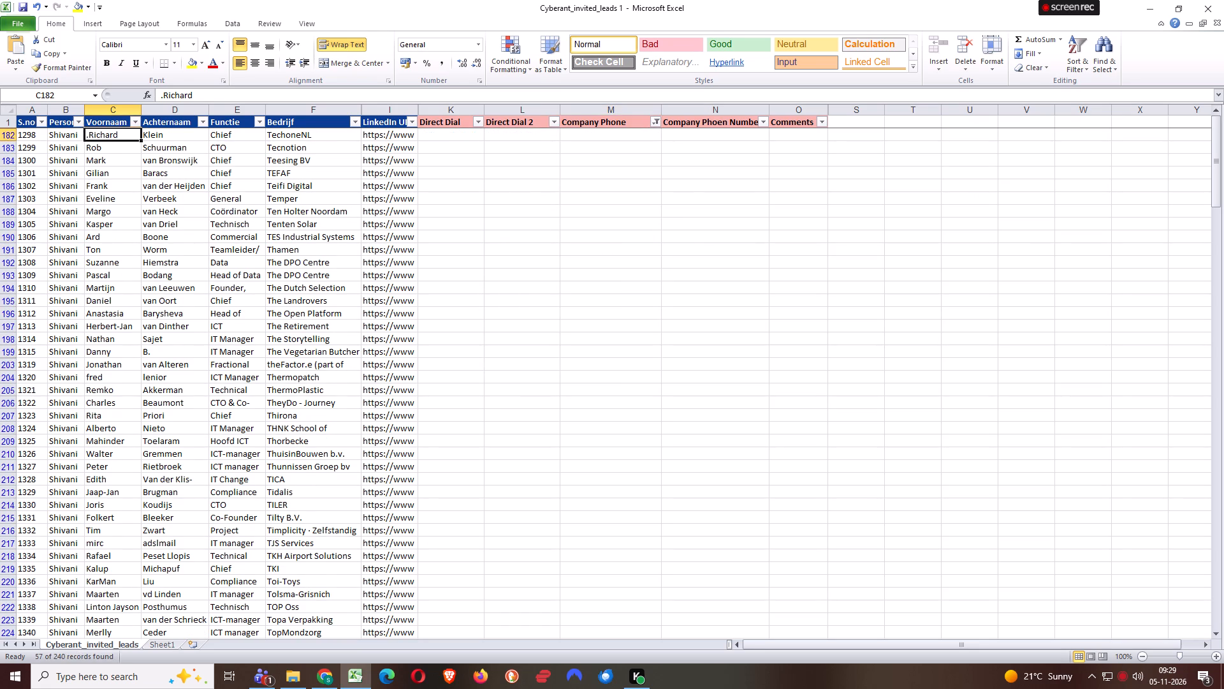
pyautogui.click(279, 129)
pyautogui.hotkey('ctrl', 'c')
pyautogui.hotkey('alt', 'Tab')
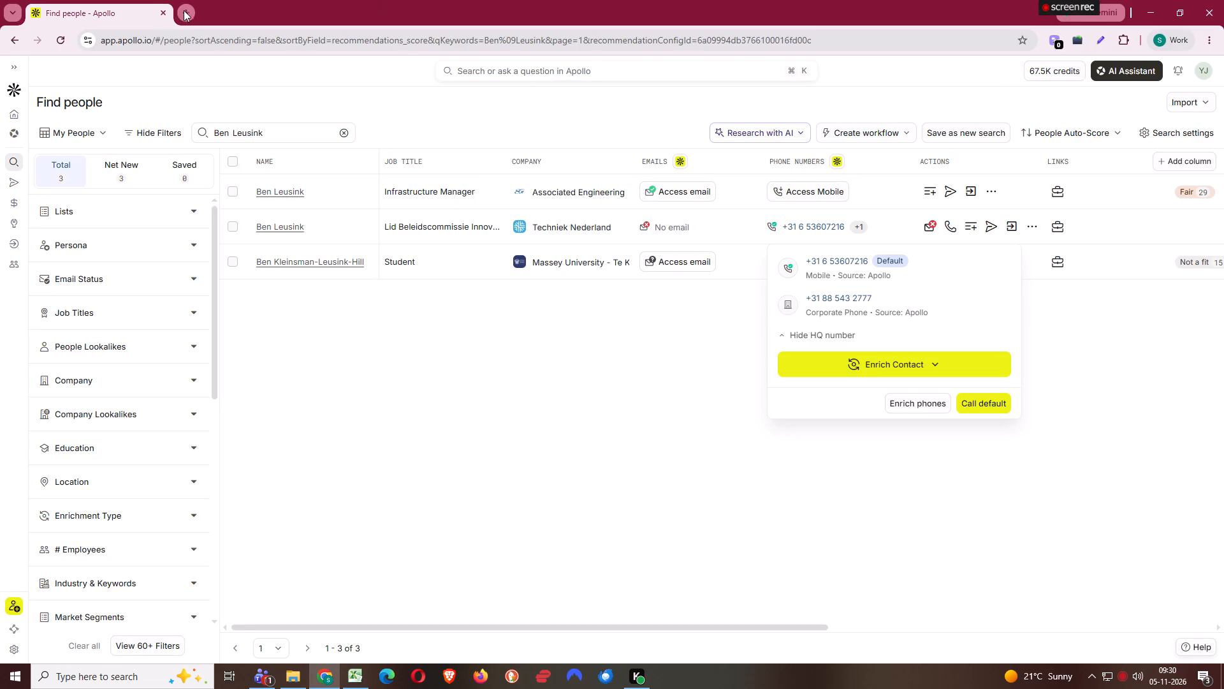
pyautogui.click(187, 9)
pyautogui.press('space')
pyautogui.click(463, 247)
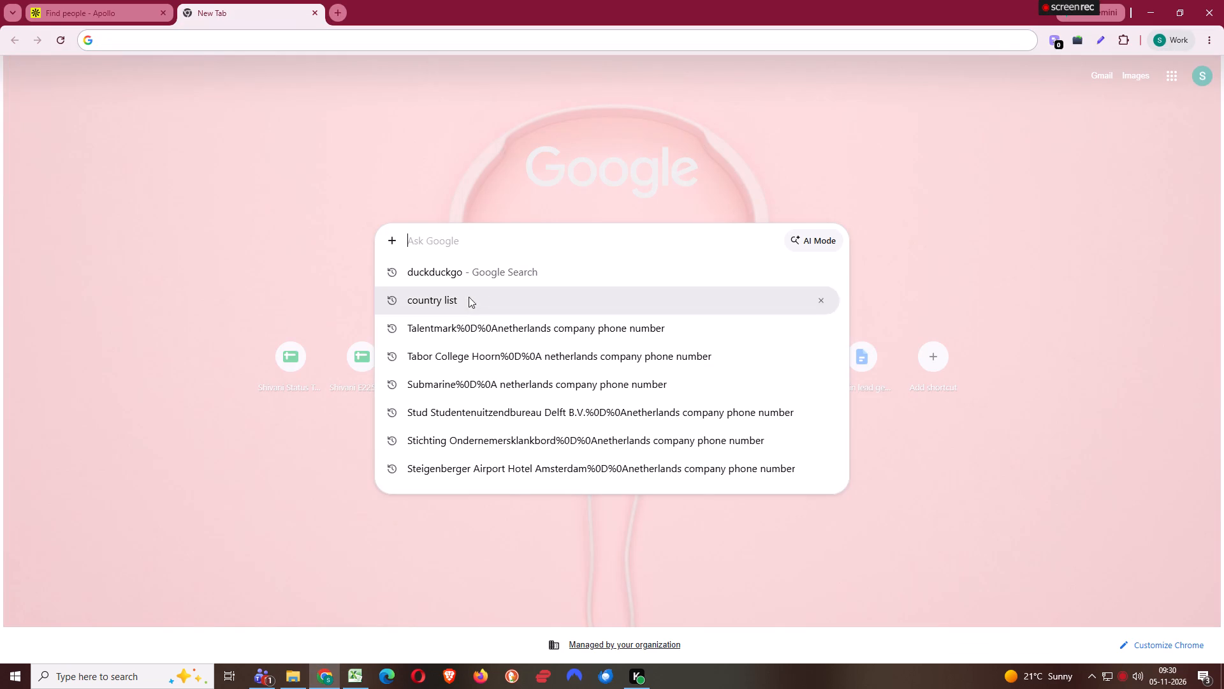
pyautogui.click(461, 333)
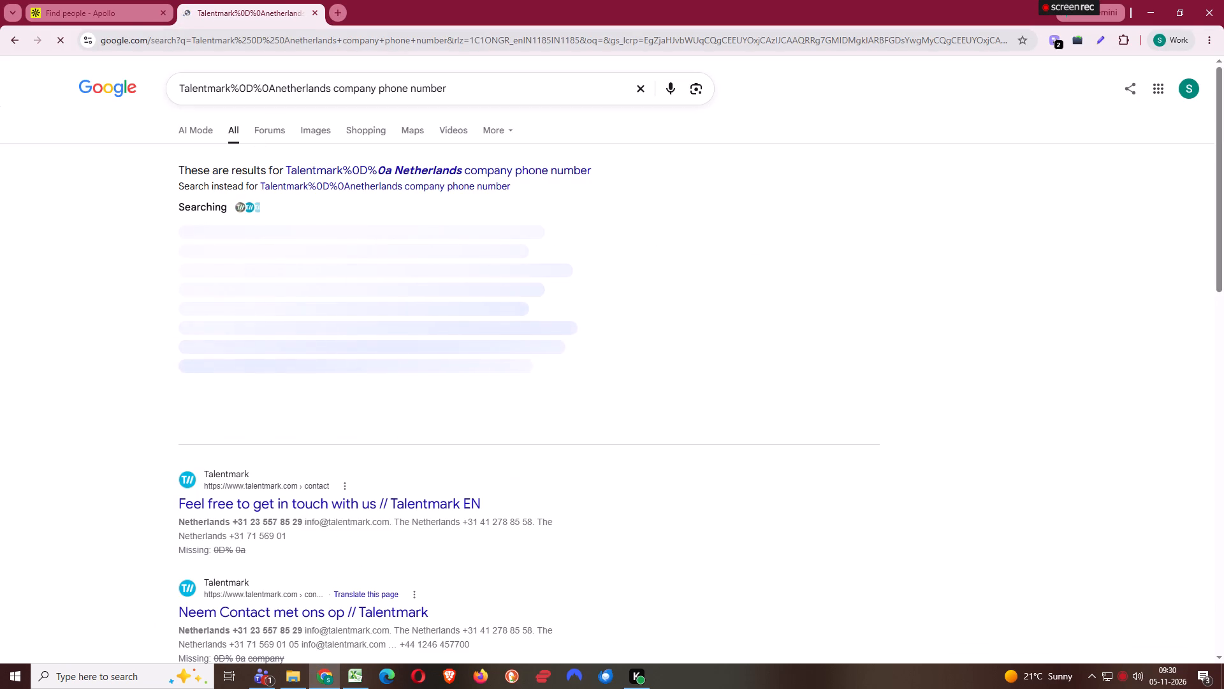
pyautogui.moveTo(277, 87); pyautogui.dragTo(0, 54)
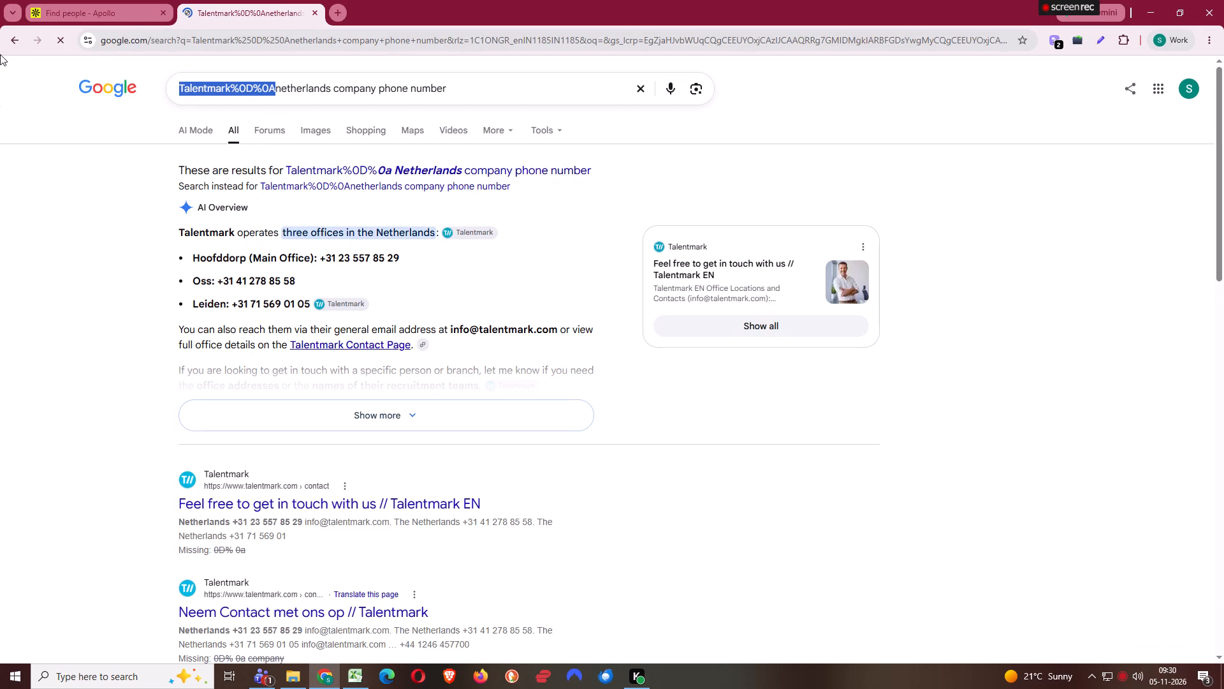
pyautogui.hotkey('ctrl', 'v')
pyautogui.press('space')
pyautogui.press('Return')
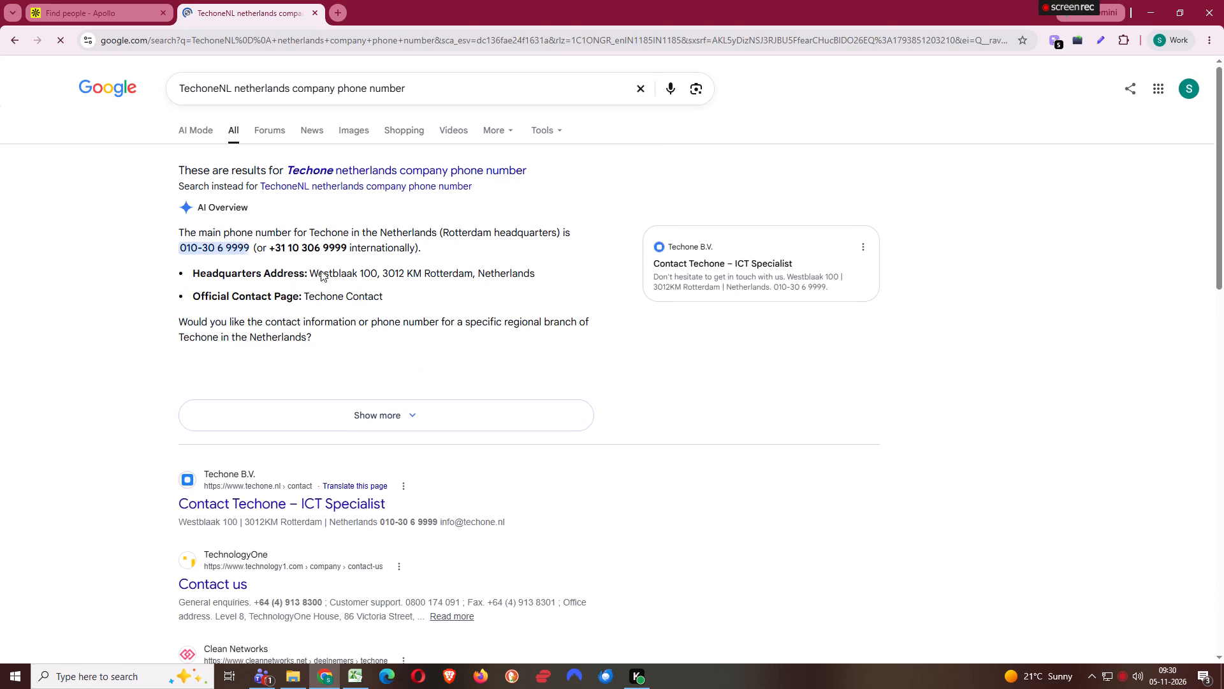
# Copy Techone's international phone number from the Google result into the row 182 Company Phone cell in Excel.
pyautogui.keyDown('alt'); pyautogui.click(290, 247); pyautogui.keyUp('alt')
pyautogui.hotkey('alt', 'Tab')
pyautogui.click(599, 133)
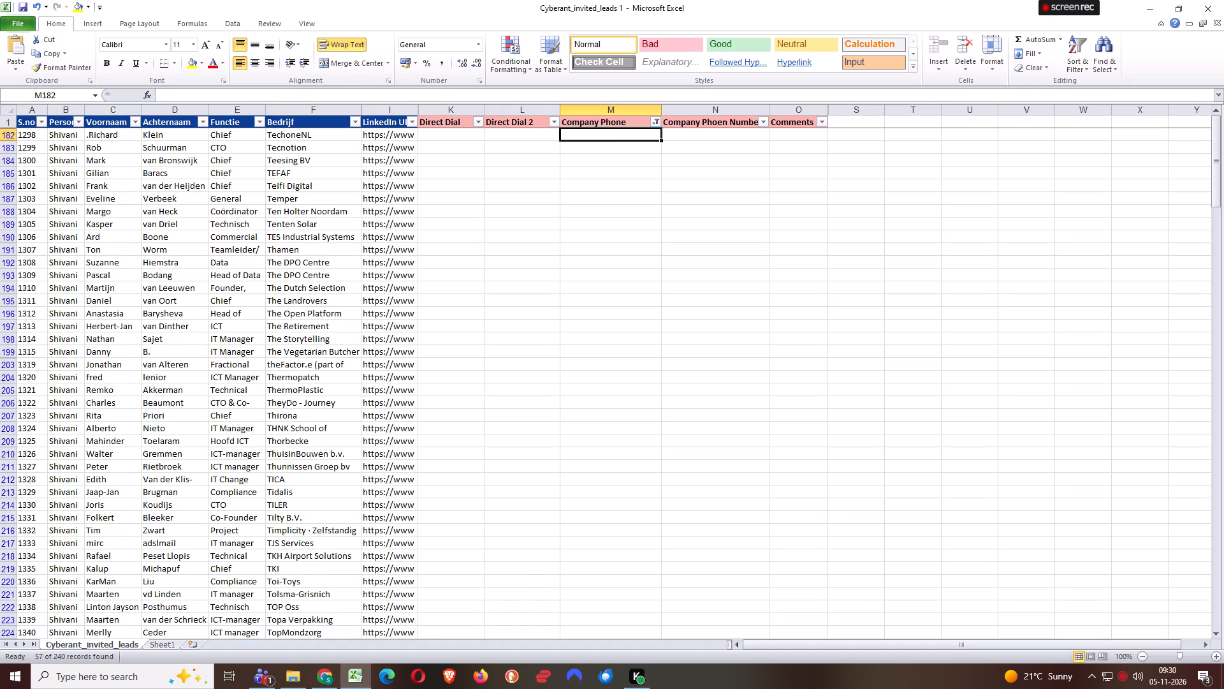
pyautogui.hotkey('ctrl', 'v')
pyautogui.click(552, 217)
pyautogui.scroll(3, 479, 279)
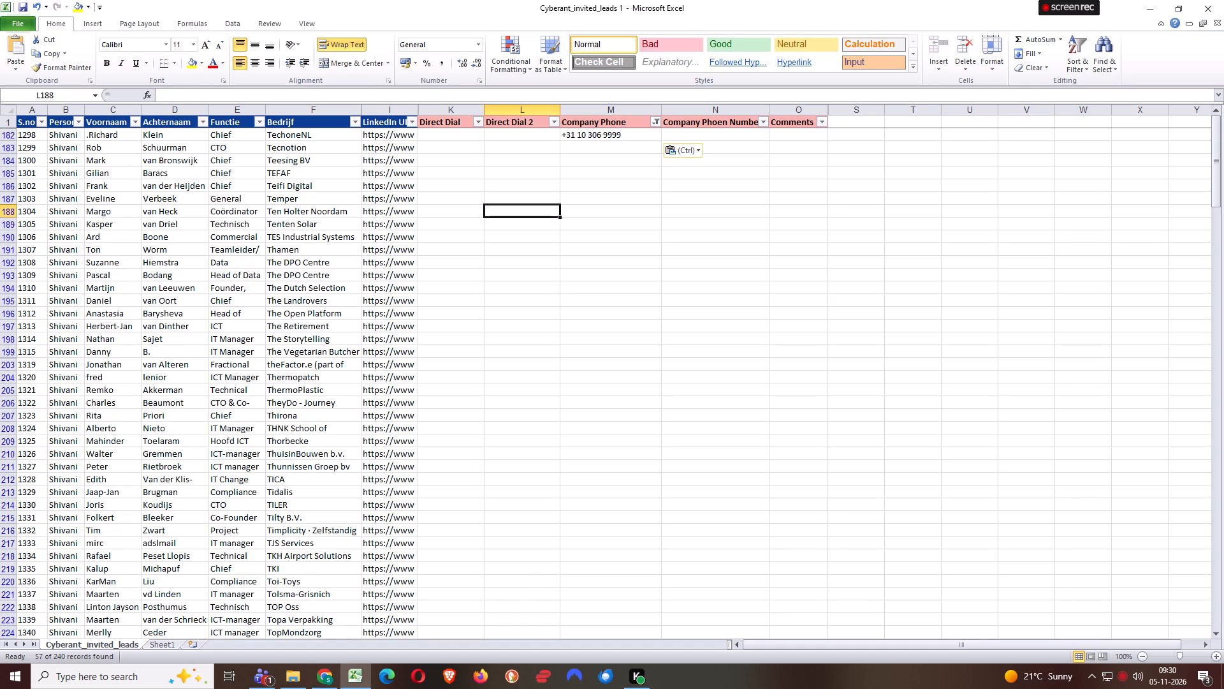
# Copy the row 182 lead's first and last name from Excel and search for them in Apollo without the leading dot.
pyautogui.click(475, 133)
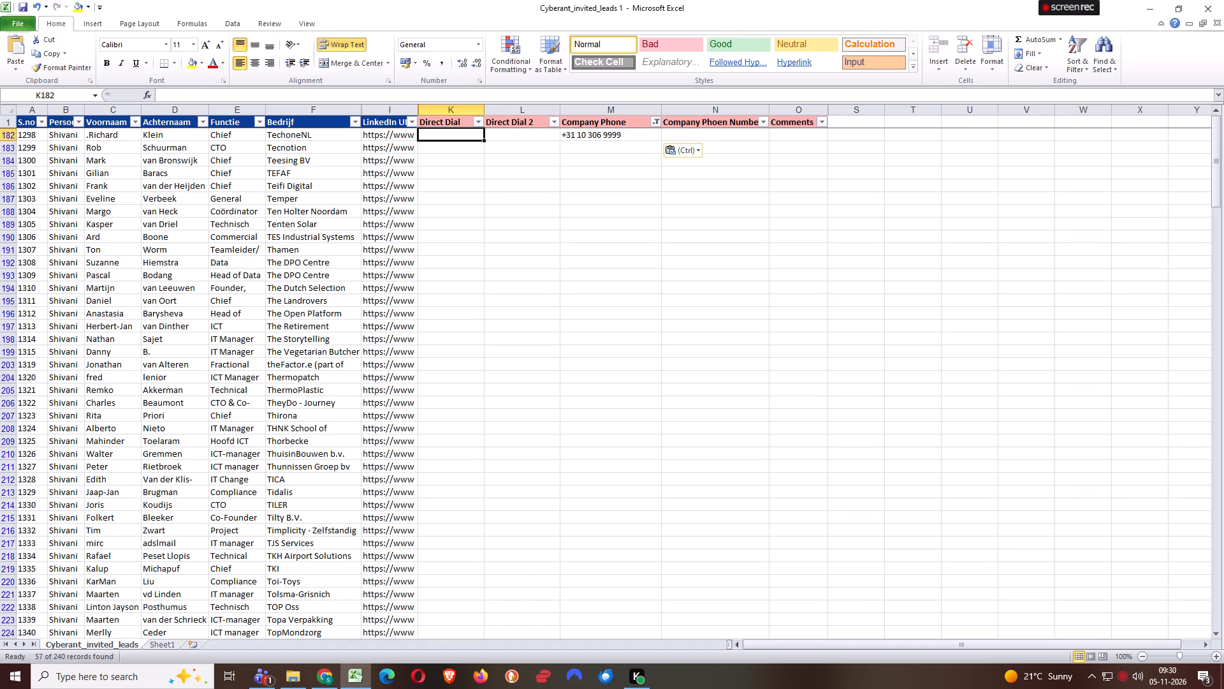
pyautogui.moveTo(115, 135); pyautogui.dragTo(143, 133)
pyautogui.hotkey('ctrl', 'c')
pyautogui.hotkey('alt', 'Tab')
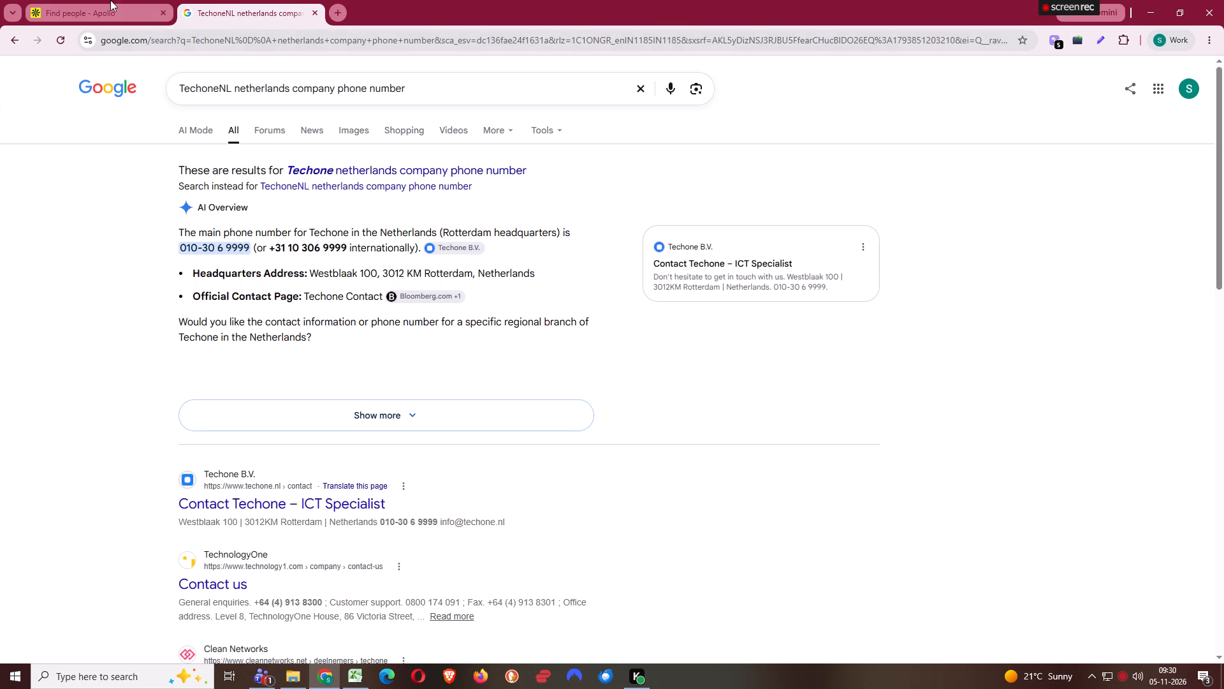
pyautogui.click(110, 0)
pyautogui.tripleClick(264, 133)
pyautogui.click(264, 133)
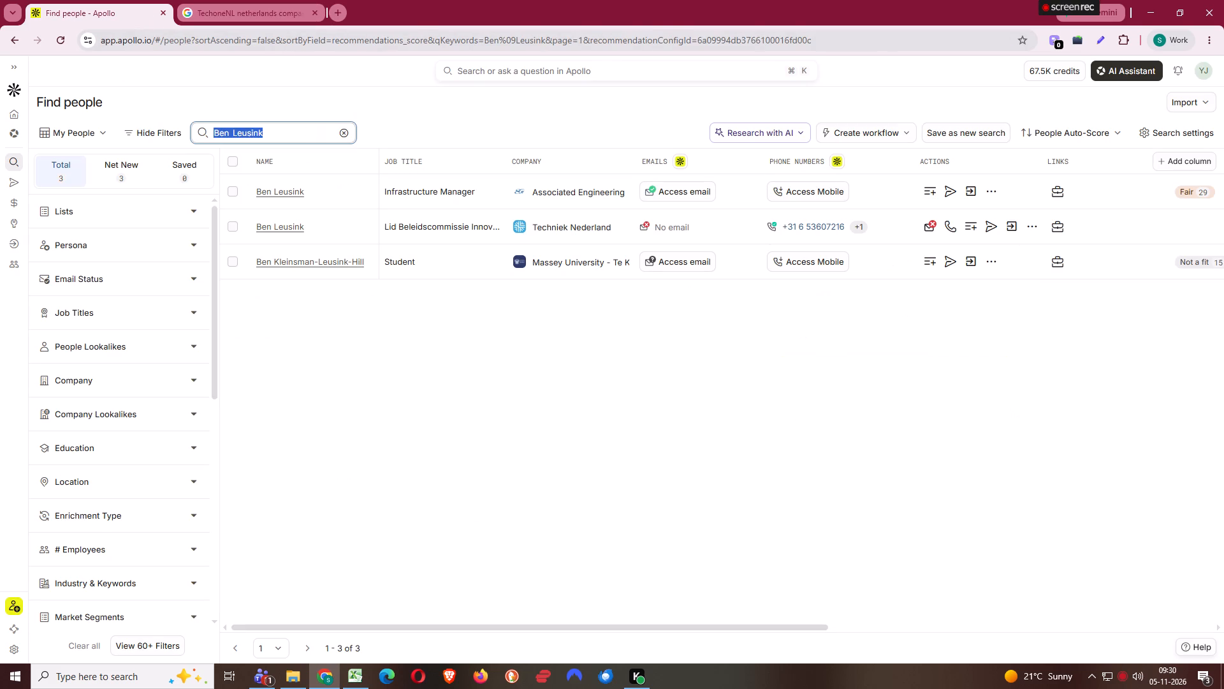
pyautogui.hotkey('ctrl', 'v')
pyautogui.click(215, 130)
pyautogui.moveTo(216, 130); pyautogui.dragTo(216, 130)
pyautogui.moveTo(216, 130); pyautogui.dragTo(209, 131)
pyautogui.press('BackSpace')
pyautogui.press('BackSpace')
pyautogui.press('BackSpace')
pyautogui.press('Return')
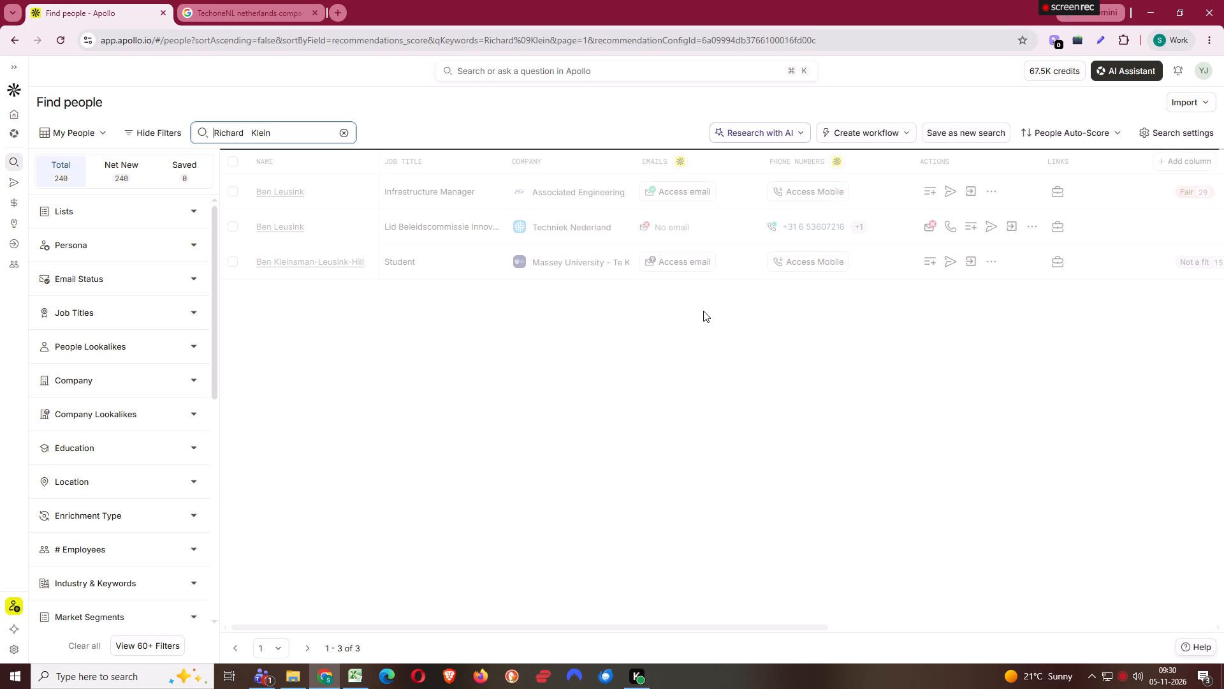
# Move the Phone Numbers column directly after the Name column in the Apollo results table.
pyautogui.moveTo(789, 159); pyautogui.dragTo(479, 159)
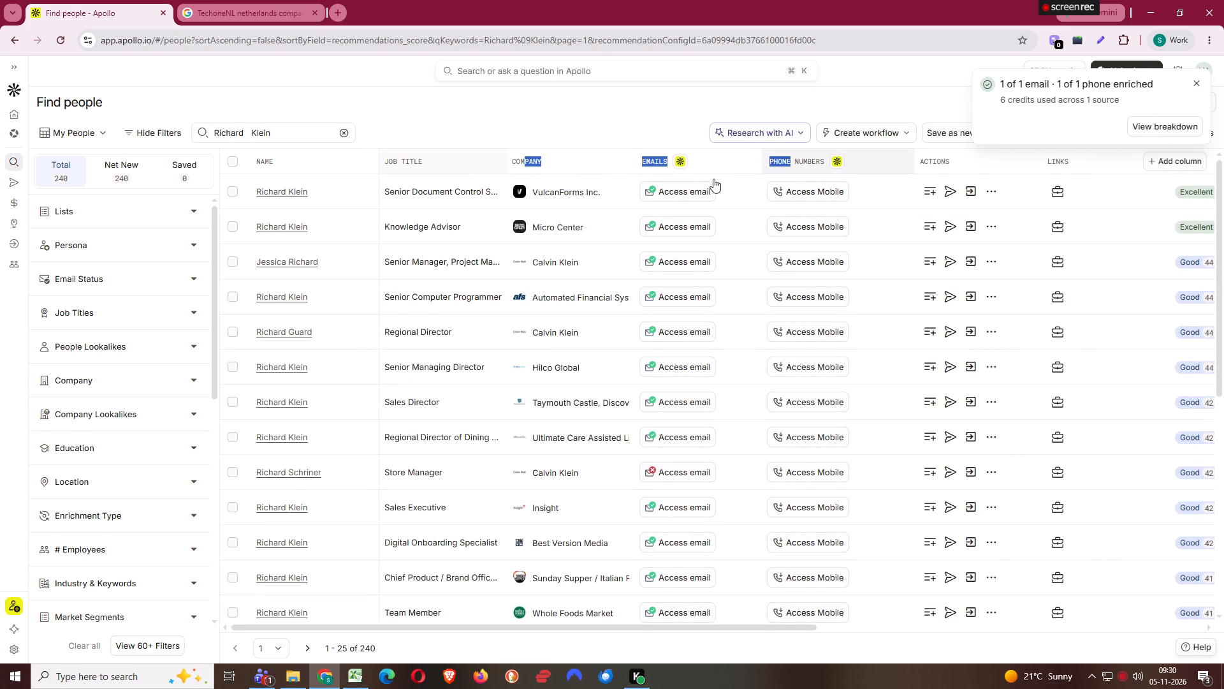
pyautogui.moveTo(807, 165); pyautogui.dragTo(483, 152)
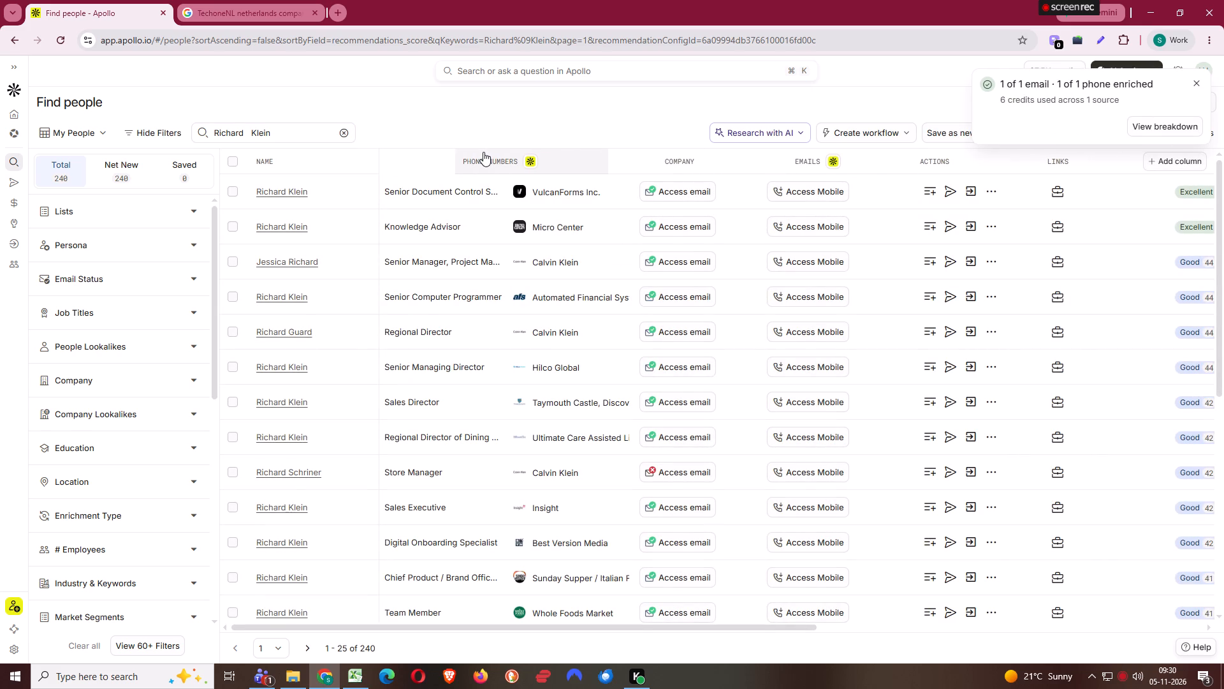
pyautogui.moveTo(483, 152); pyautogui.dragTo(432, 153)
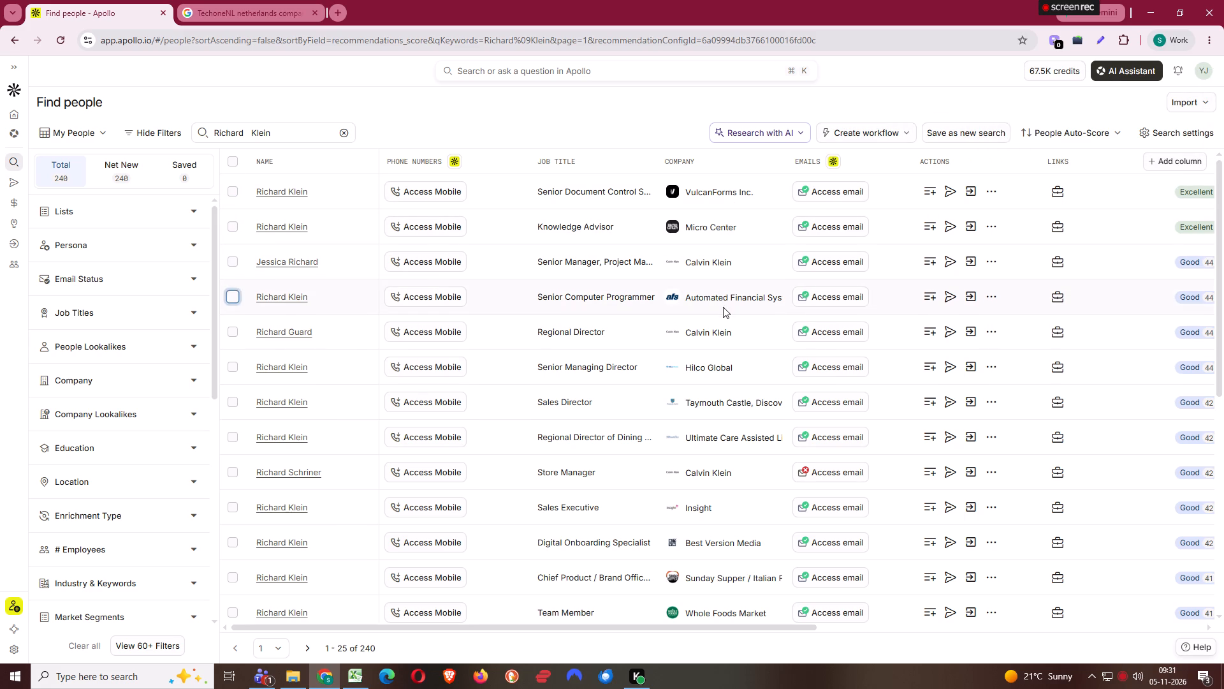
# Look through the first page of Apollo results for a match with the row 182 lead's company, TechoneNL, checking against the sheet.
pyautogui.scroll(-2, 731, 417)
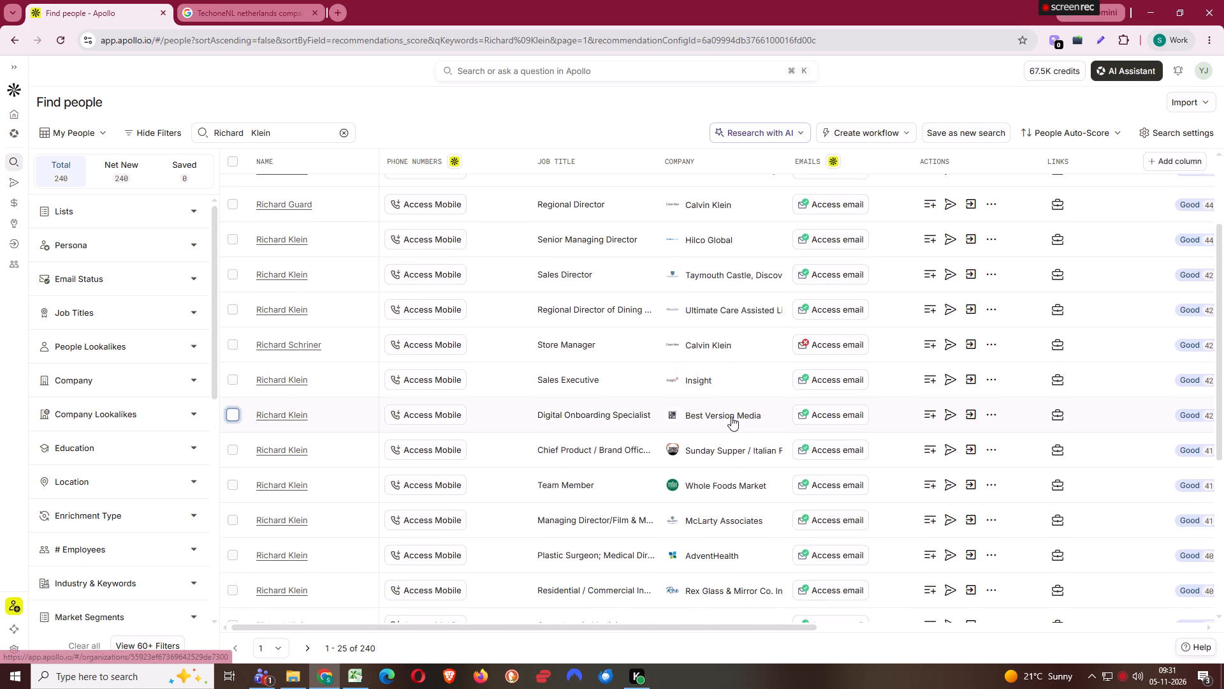
pyautogui.scroll(-1, 731, 417)
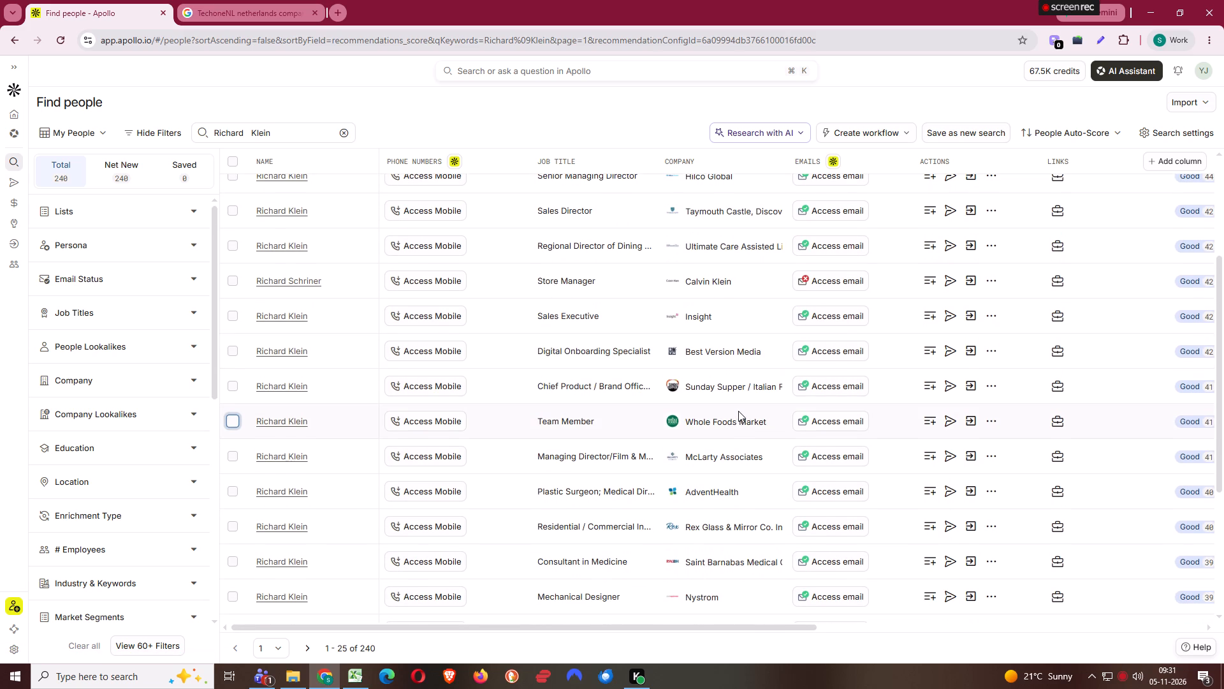
pyautogui.scroll(-4, 743, 410)
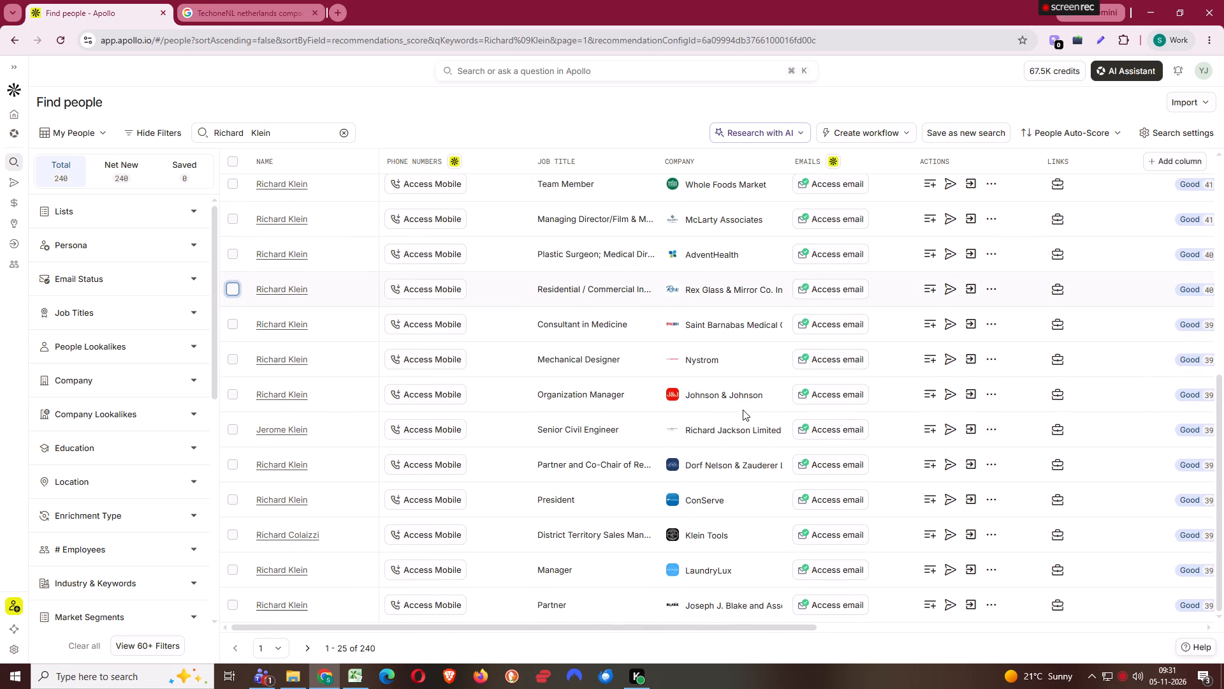
pyautogui.scroll(-3, 743, 410)
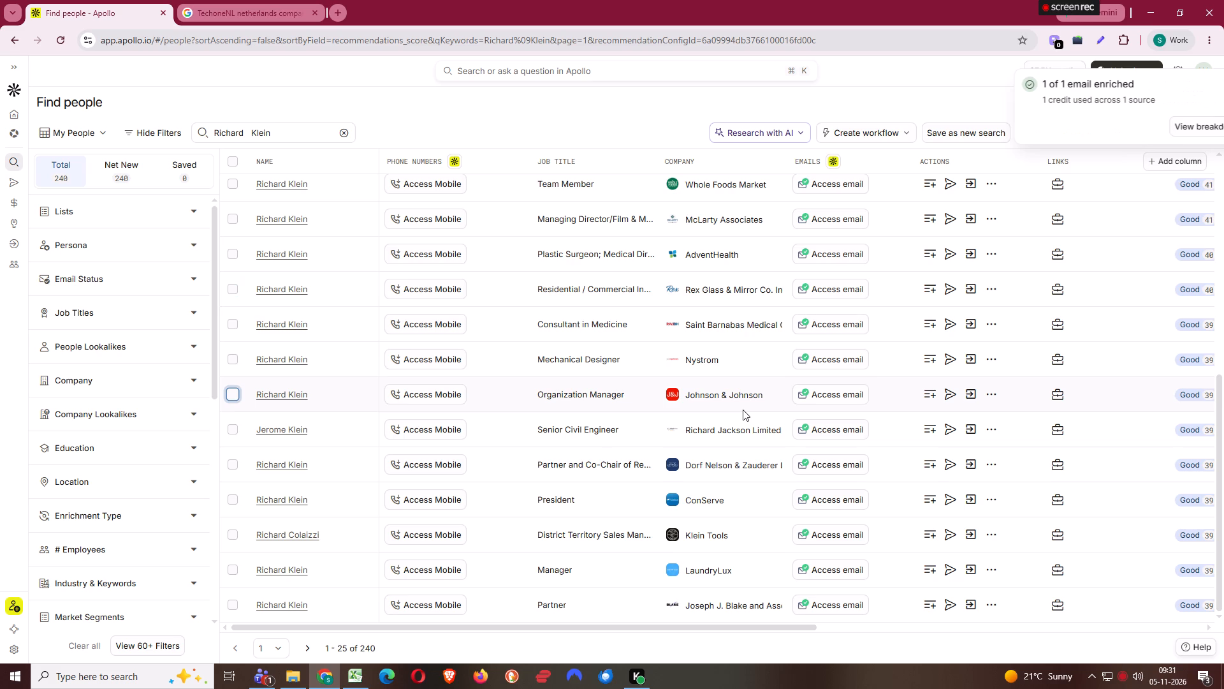
pyautogui.hotkey('alt', 'Tab')
pyautogui.hotkey('alt', 'Tab')
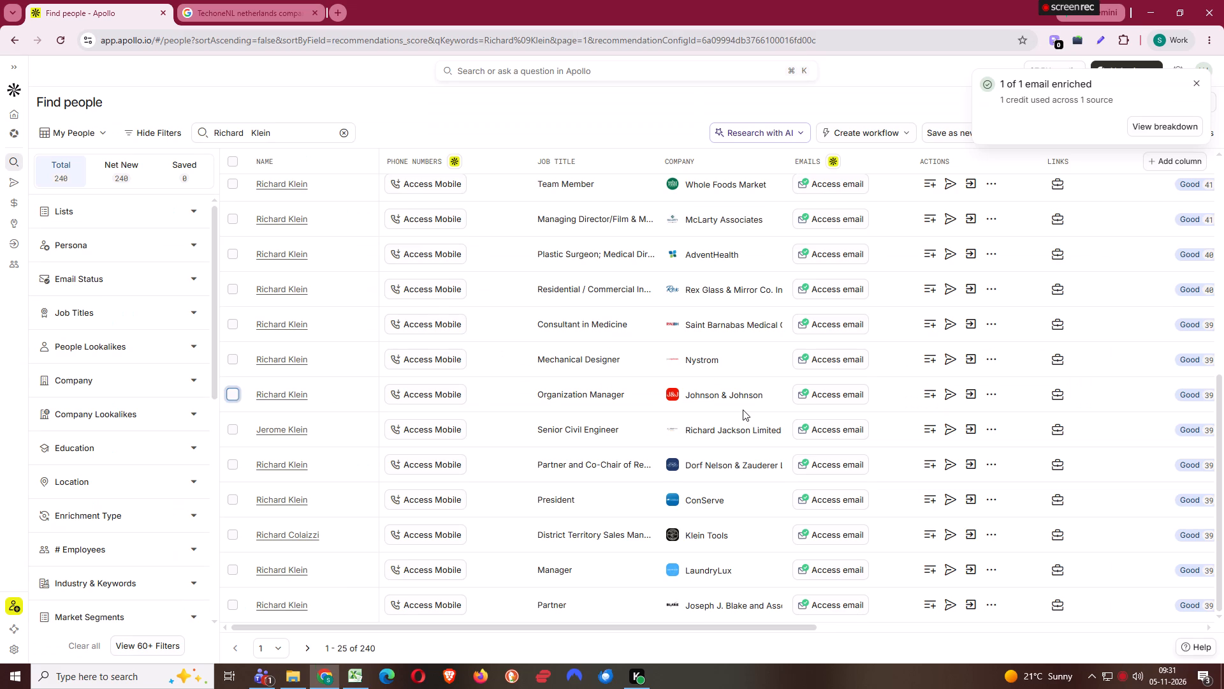
pyautogui.scroll(13, 743, 410)
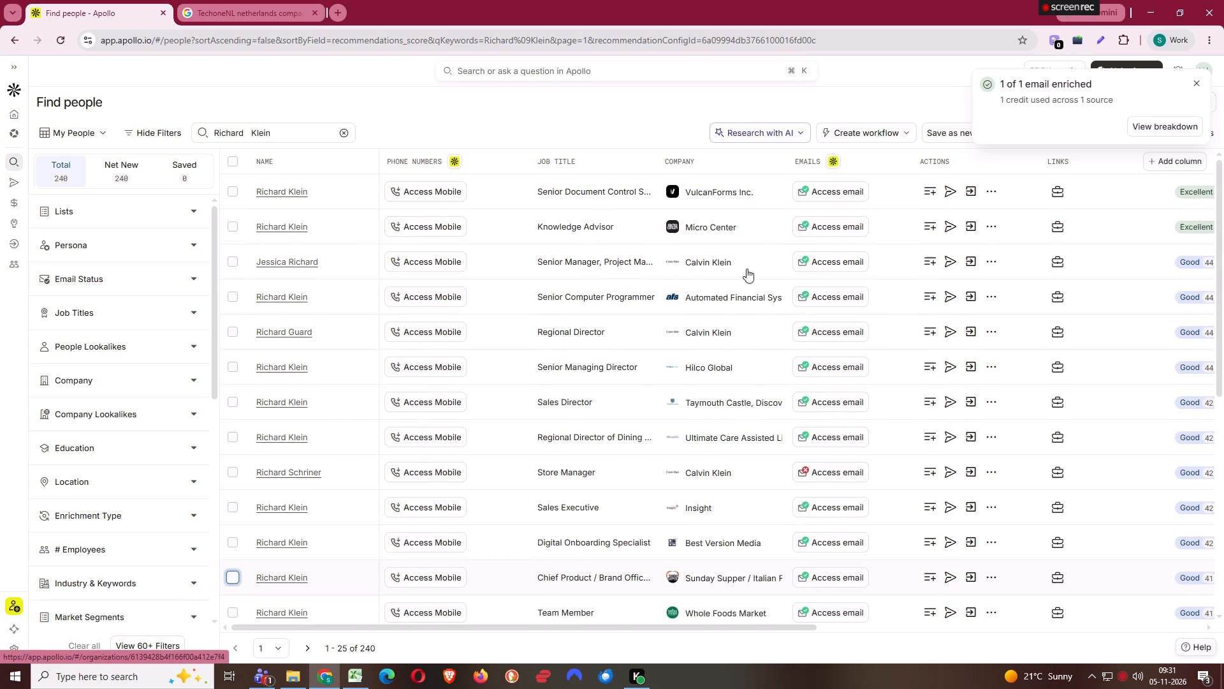
pyautogui.scroll(-5, 732, 459)
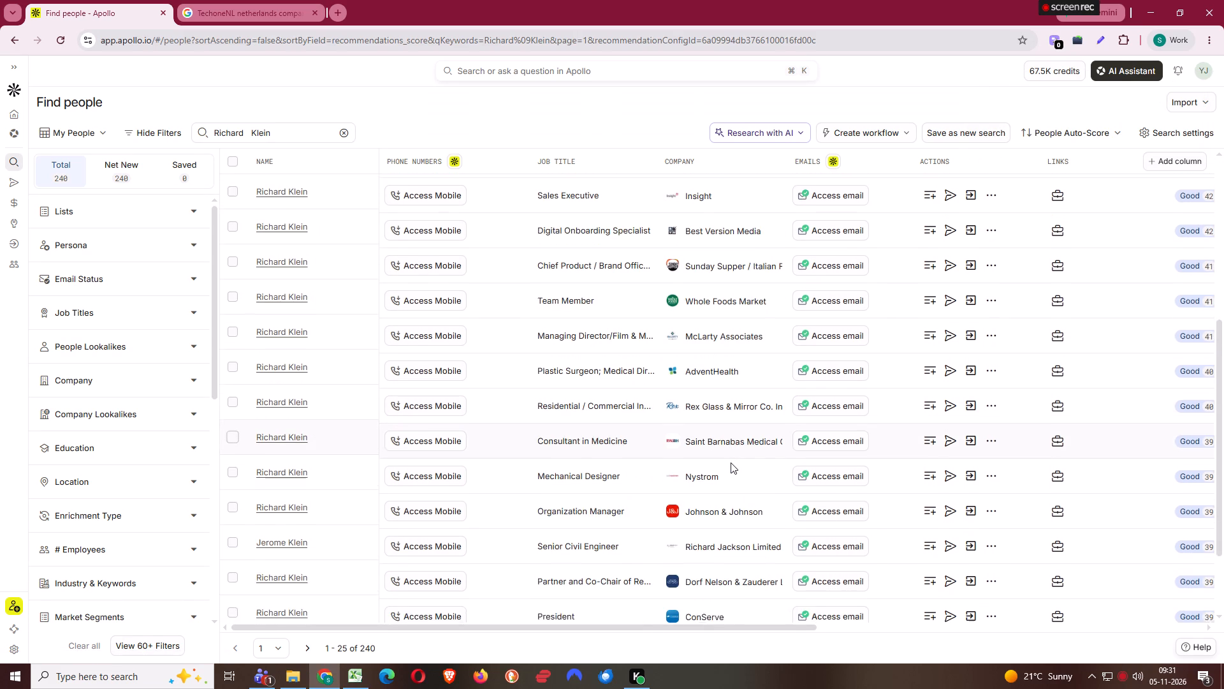
pyautogui.scroll(-9, 731, 460)
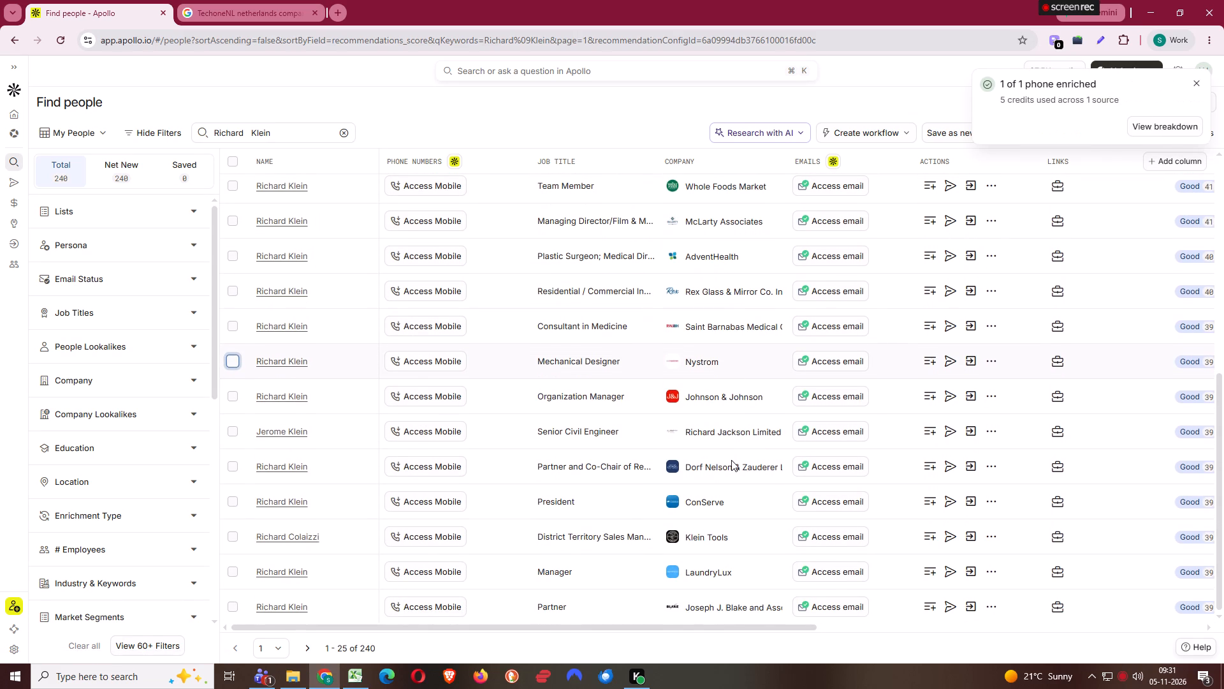
pyautogui.hotkey('alt', 'Tab')
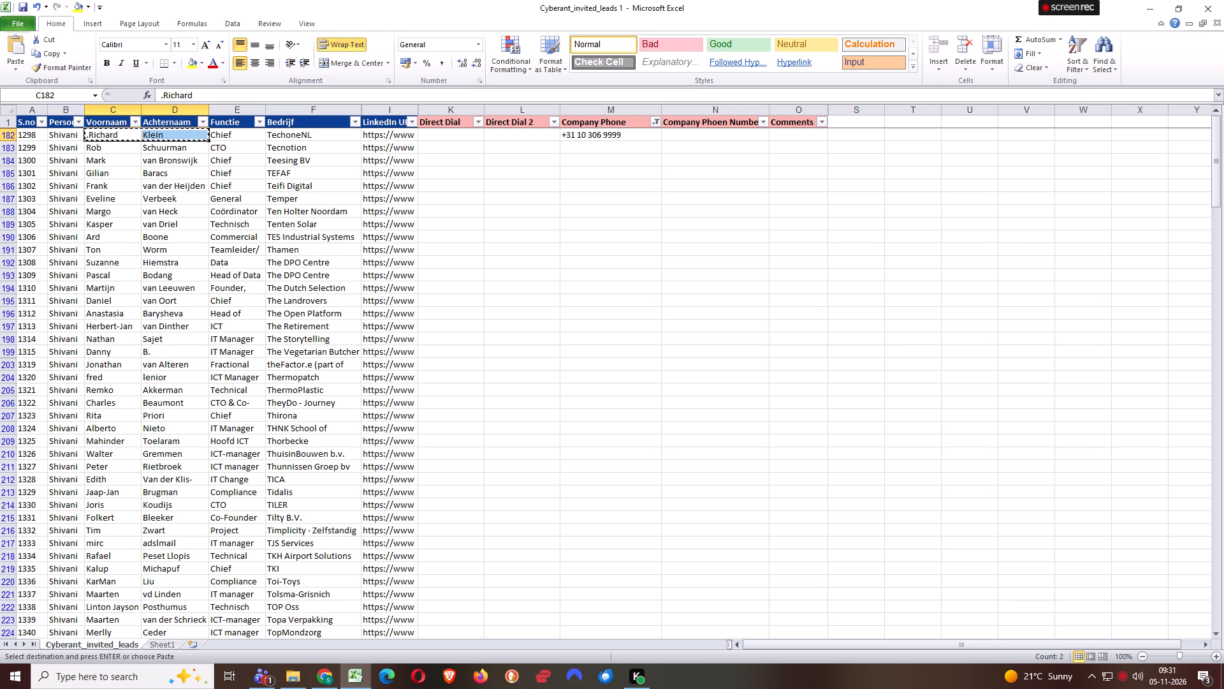
# Reapply the Company Phone filter in the leads sheet after filling in row 182.
pyautogui.click(660, 121)
pyautogui.click(586, 359)
pyautogui.click(586, 369)
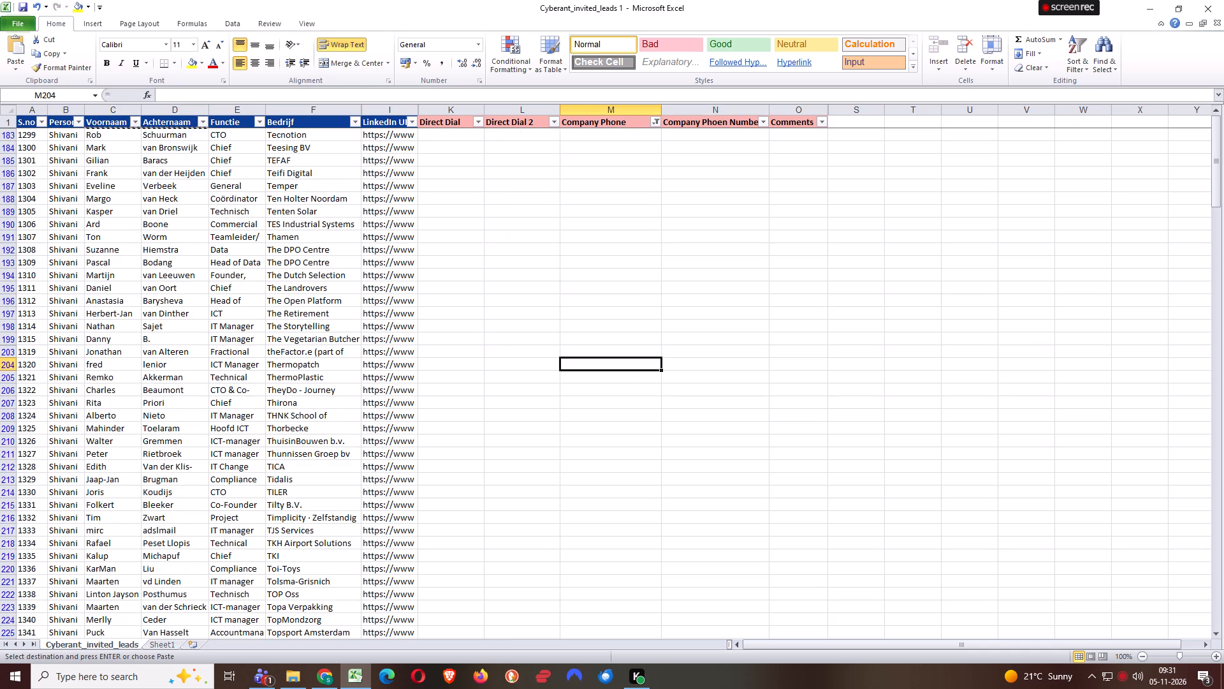
# Copy the row 183 lead's first and last name from Excel and search for them in Apollo.
pyautogui.moveTo(175, 138); pyautogui.dragTo(128, 138)
pyautogui.hotkey('ctrl', 'c')
pyautogui.hotkey('alt', 'Tab')
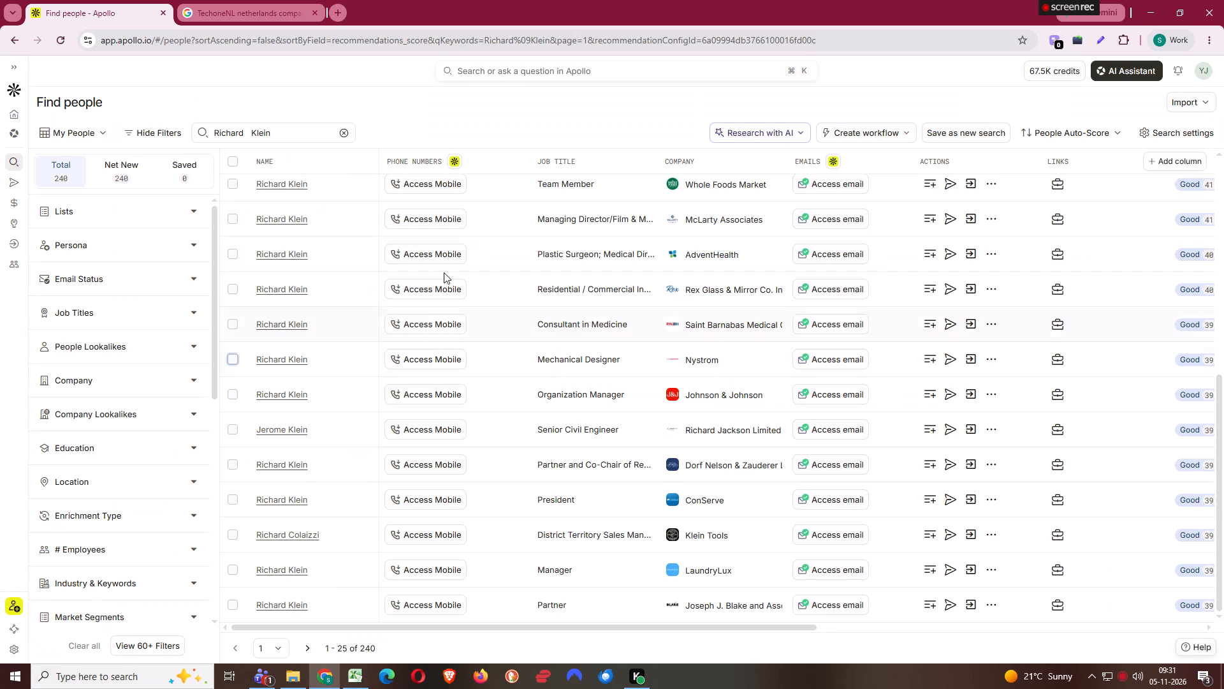
pyautogui.click(242, 126)
pyautogui.tripleClick(236, 135)
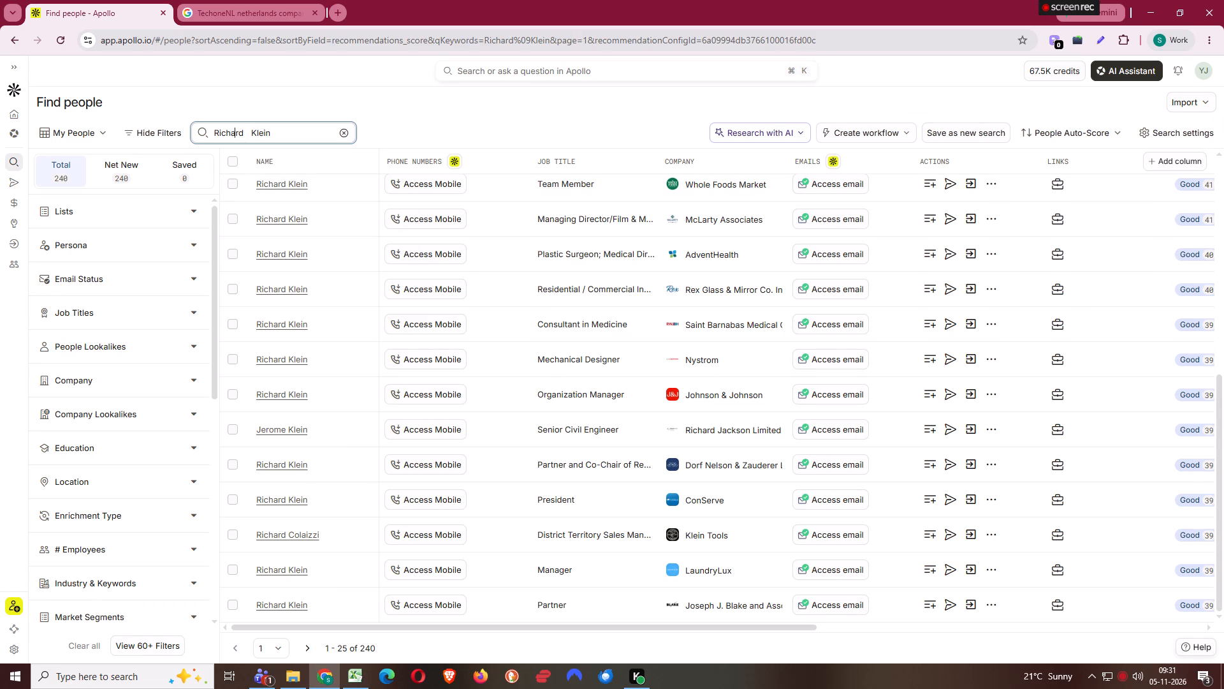
pyautogui.click(236, 135)
pyautogui.hotkey('ctrl', 'v')
pyautogui.press('Return')
pyautogui.press('Return')
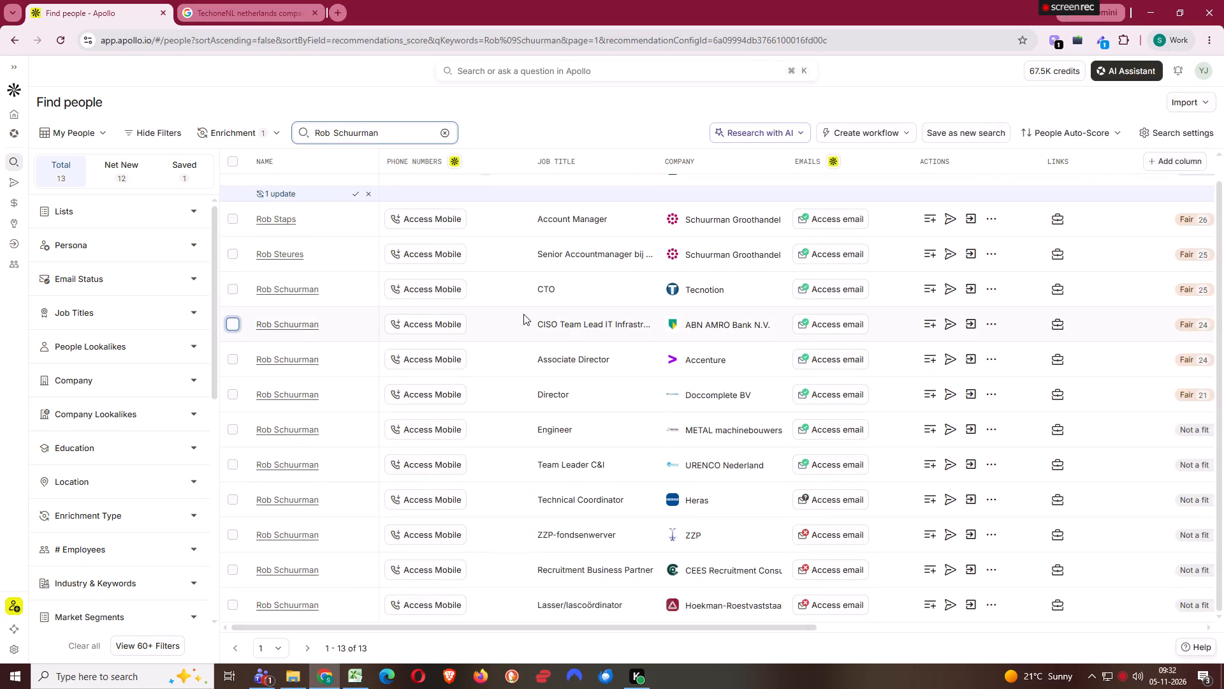
pyautogui.press('Return')
pyautogui.press('Return')
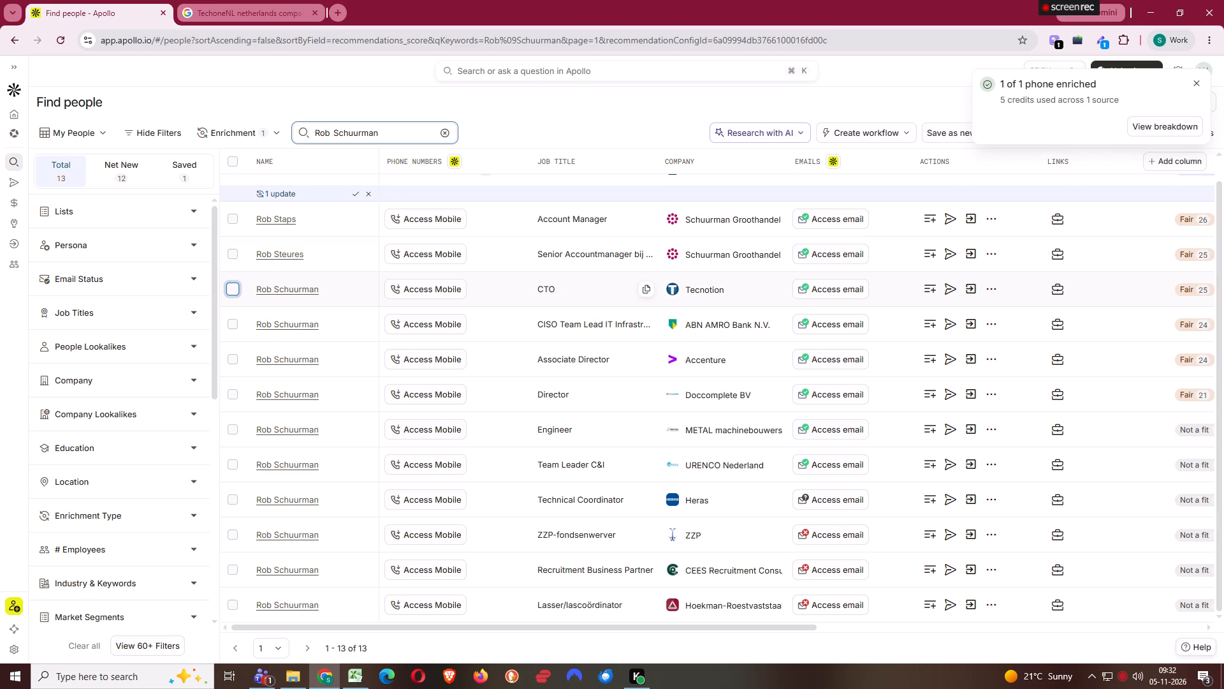
# Compare the Apollo results with row 183 of the sheet and request mobile access for the matching CTO at Tecnotion.
pyautogui.hotkey('alt', 'Tab')
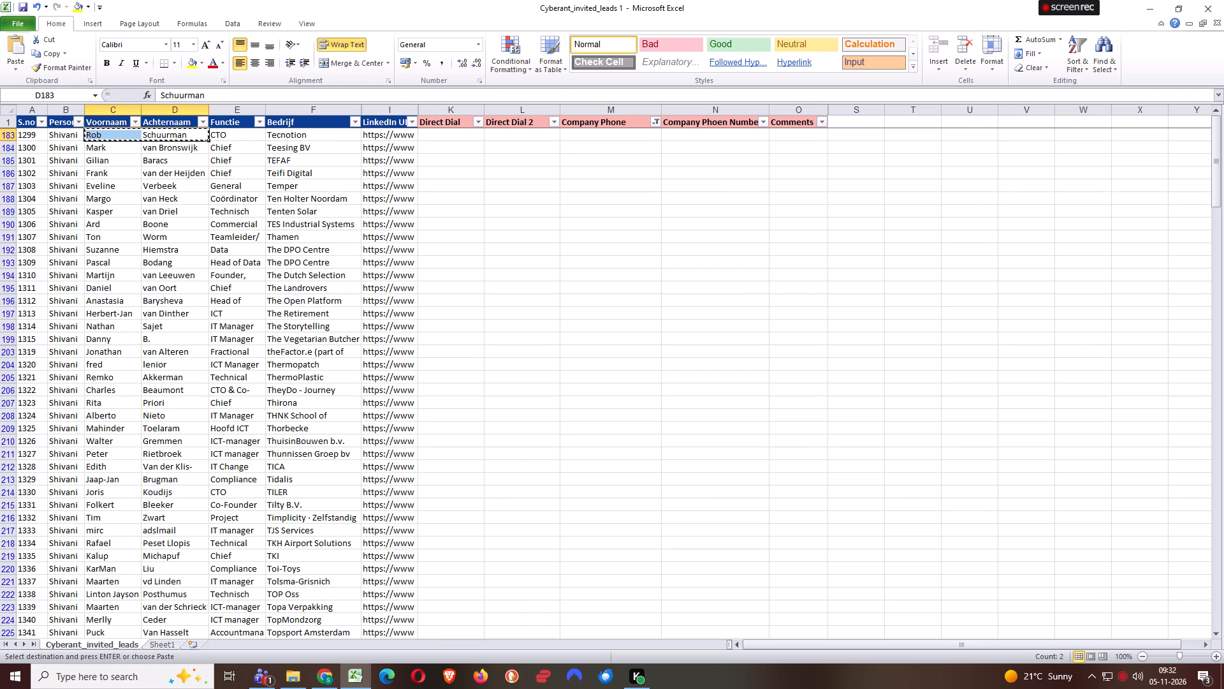
pyautogui.hotkey('alt', 'Tab')
pyautogui.hotkey('alt', 'Tab')
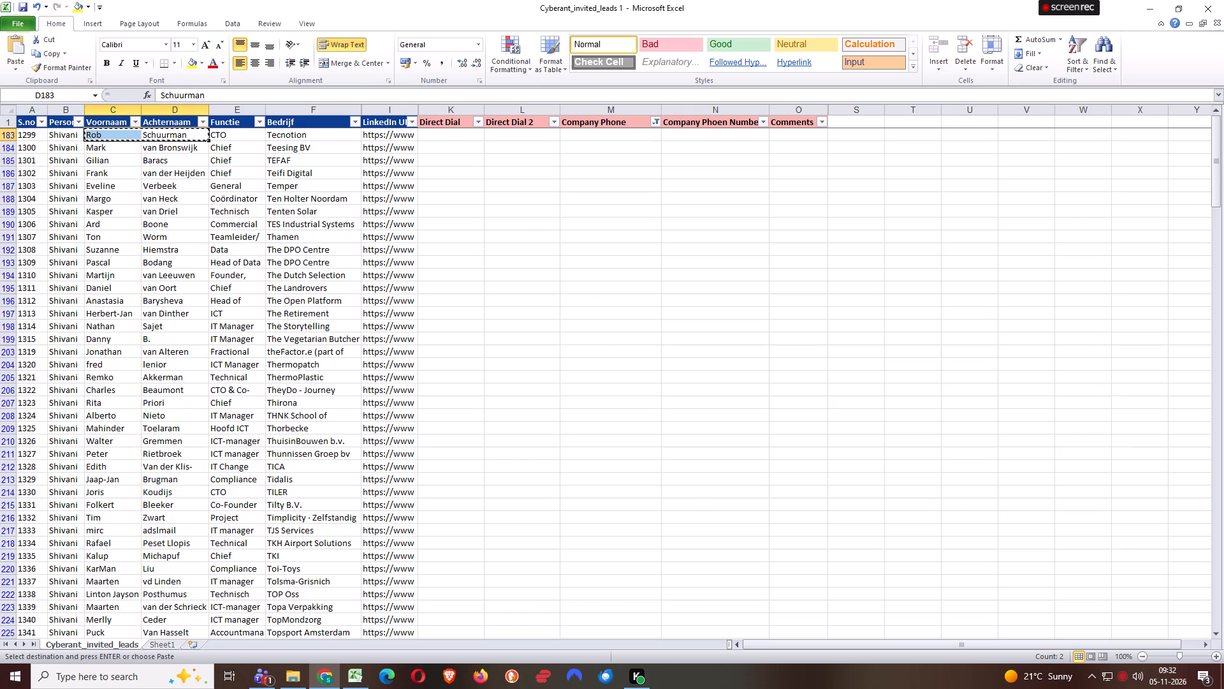
pyautogui.hotkey('alt', 'Tab')
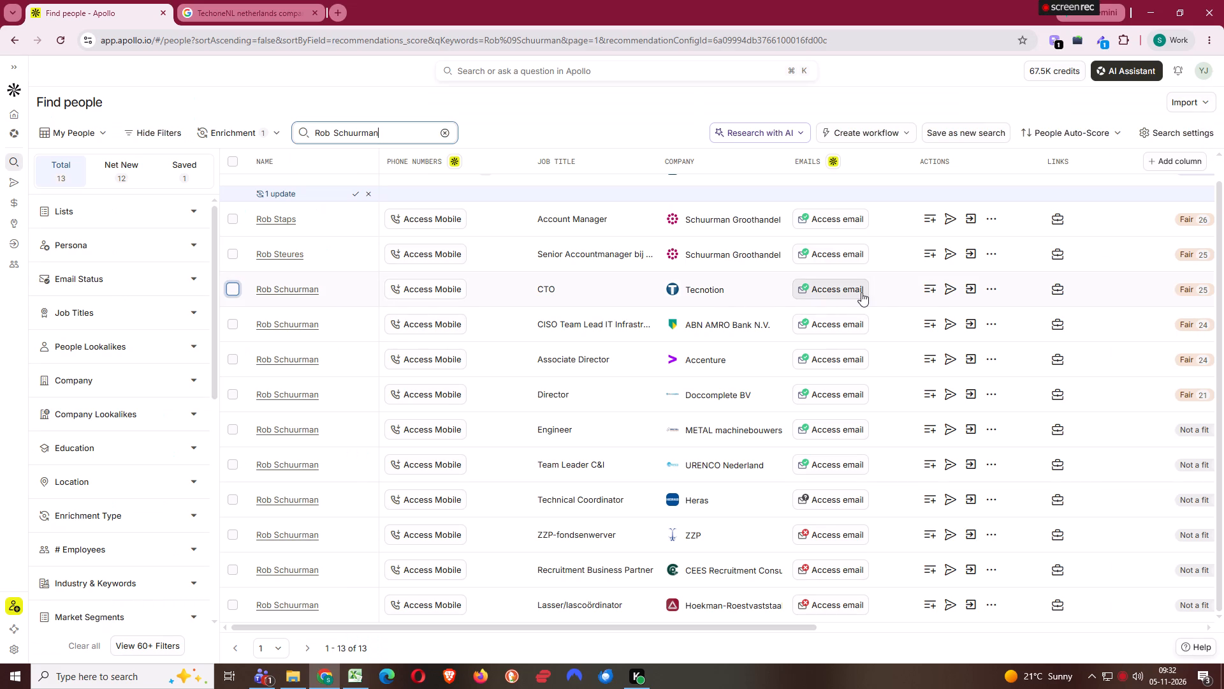
pyautogui.click(451, 287)
# Return to the leads sheet in Excel and save the workbook.
pyautogui.hotkey('alt', 'Tab')
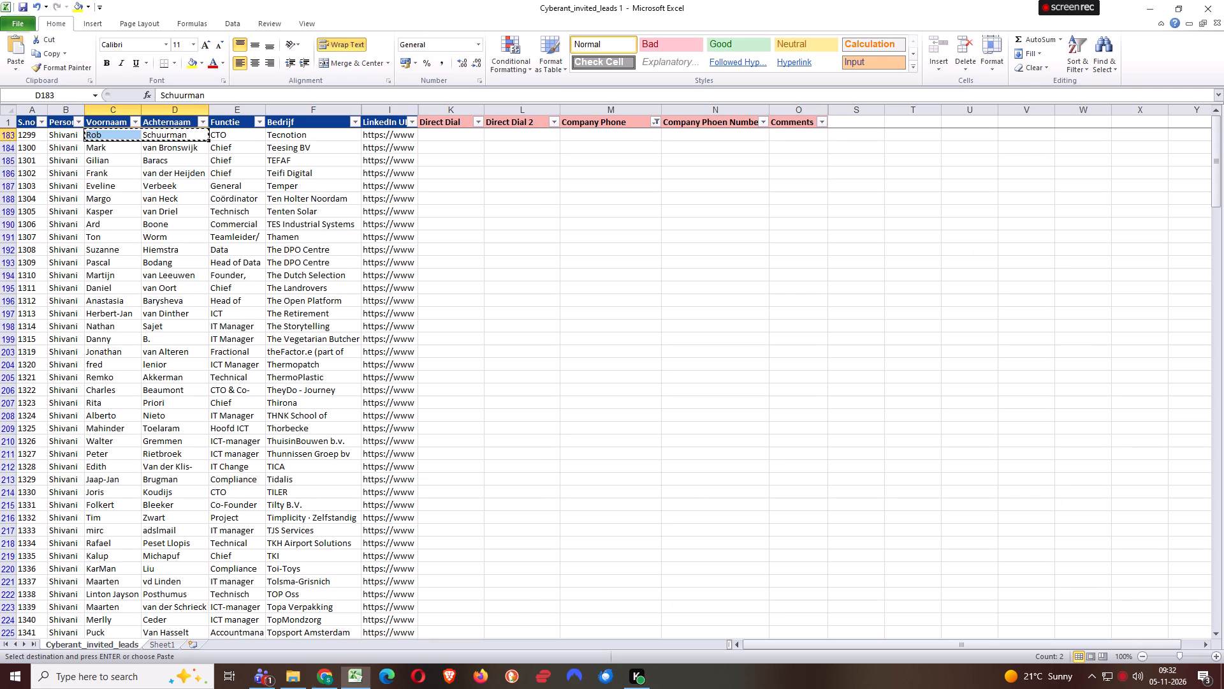
pyautogui.click(517, 290)
pyautogui.hotkey('ctrl', 's')
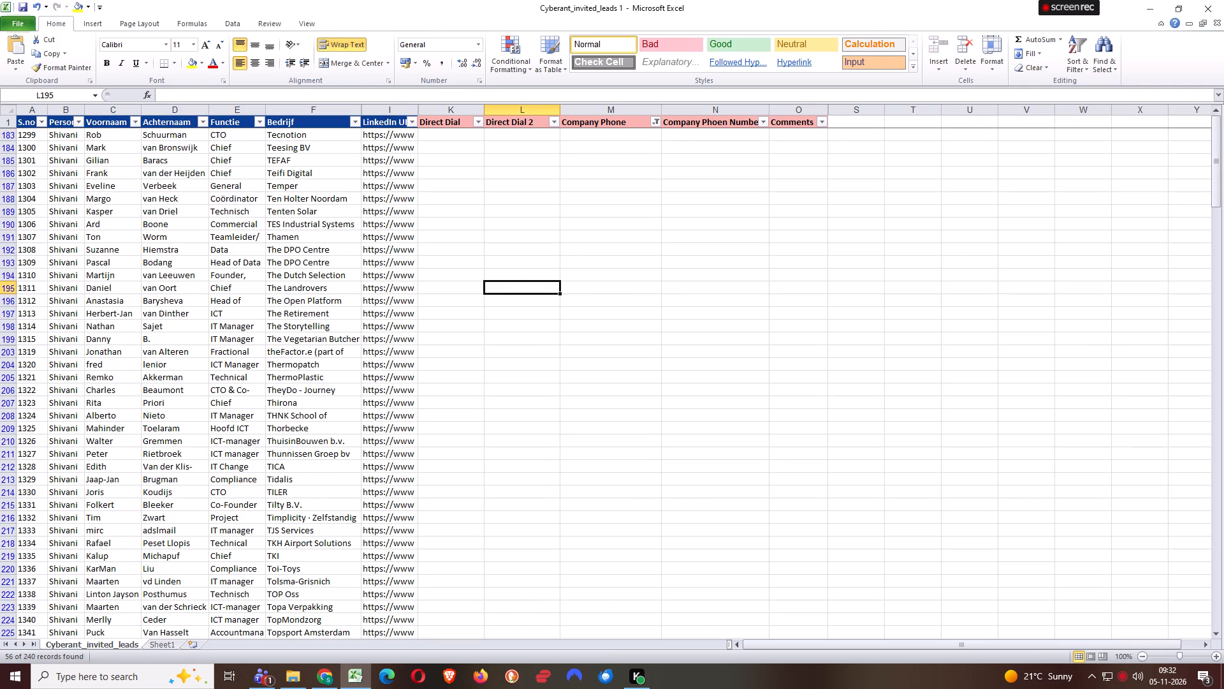
pyautogui.hotkey('ctrl', 's')
pyautogui.hotkey('ctrl', 's')
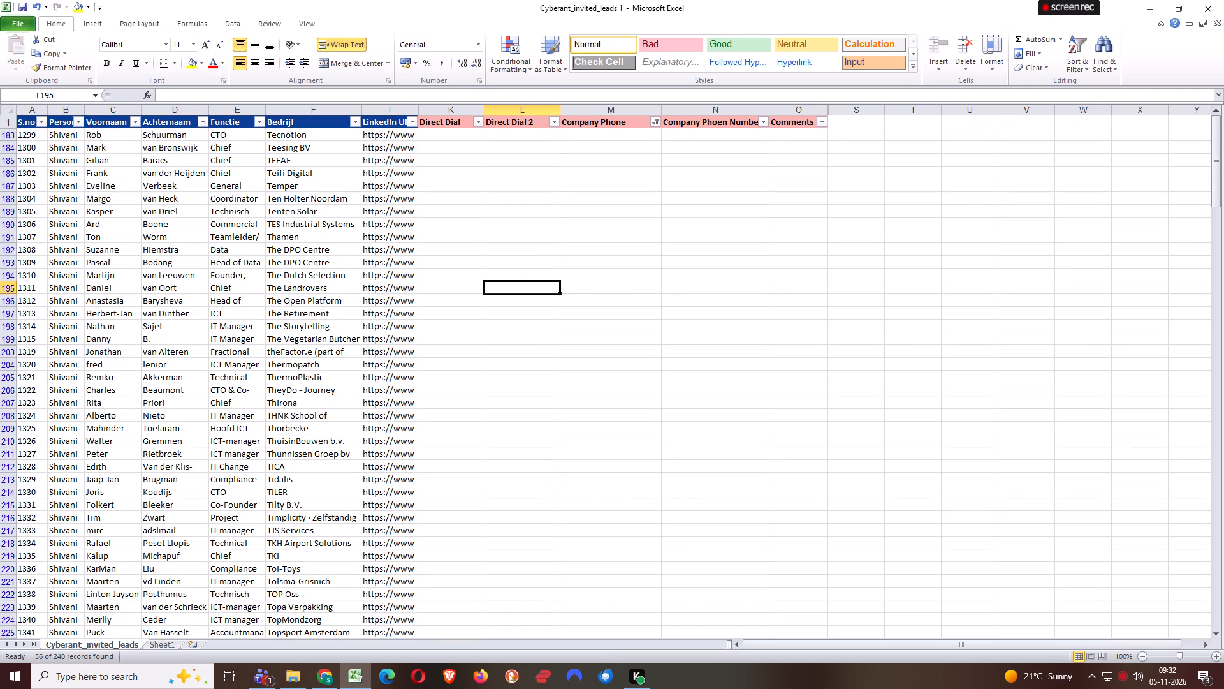
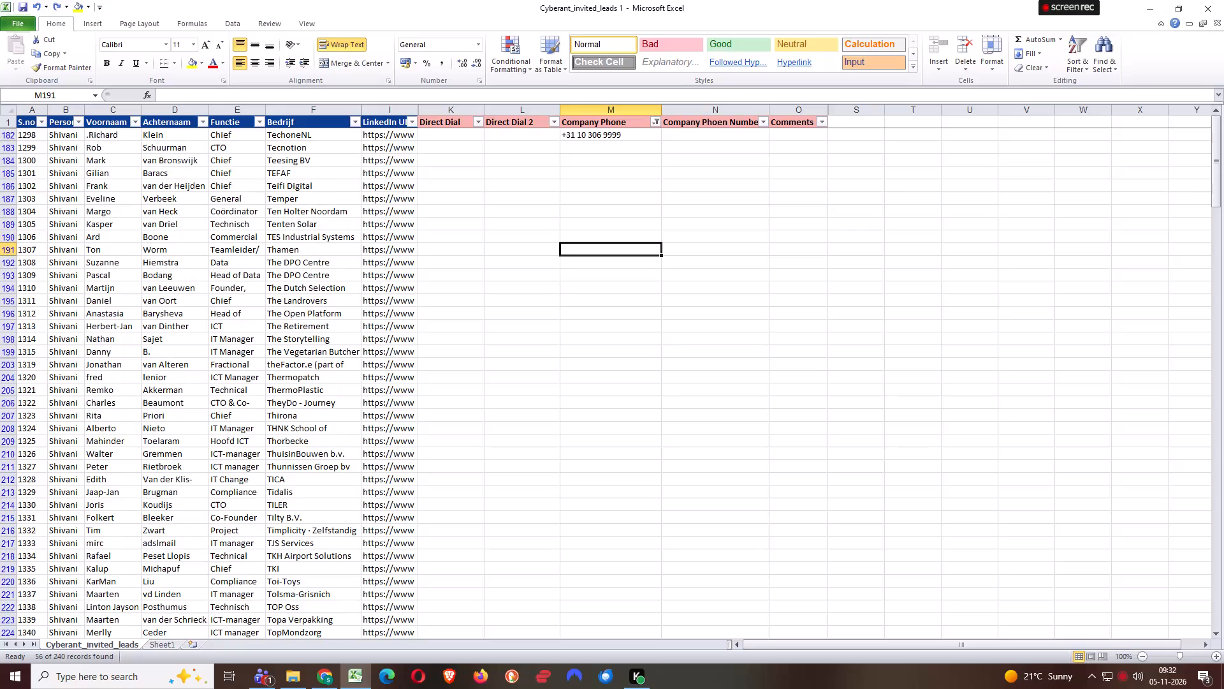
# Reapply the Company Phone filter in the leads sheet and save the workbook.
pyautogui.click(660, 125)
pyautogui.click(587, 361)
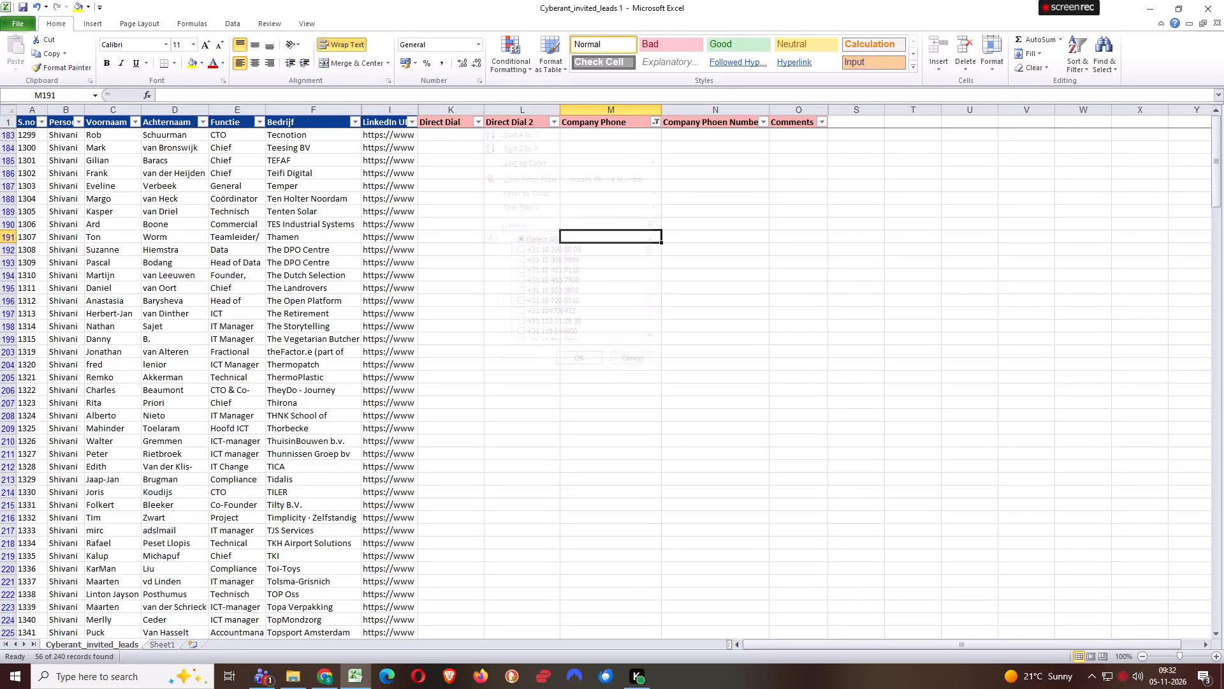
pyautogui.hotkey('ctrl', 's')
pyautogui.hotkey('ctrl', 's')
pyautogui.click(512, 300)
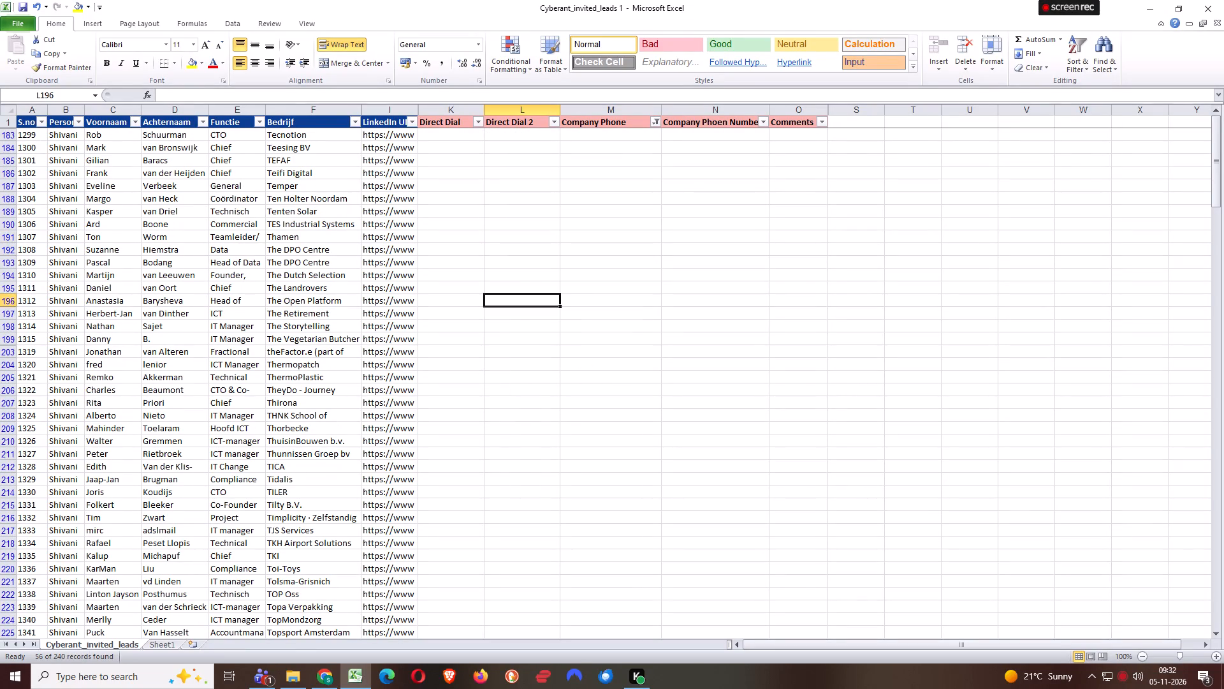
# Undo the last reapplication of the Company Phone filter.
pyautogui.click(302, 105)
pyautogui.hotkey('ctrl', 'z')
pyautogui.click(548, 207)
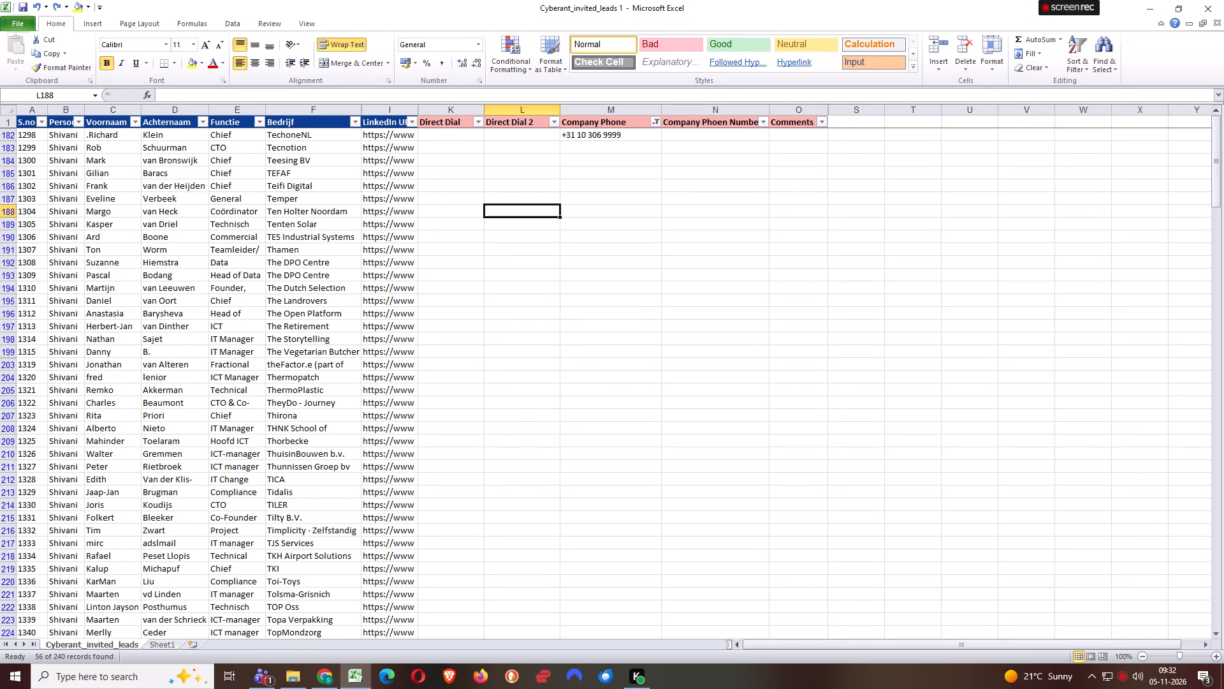
# Enter NA as the Direct Dial for TechoneNL in row 182.
pyautogui.click(439, 134)
pyautogui.press('n')
pyautogui.press('a')
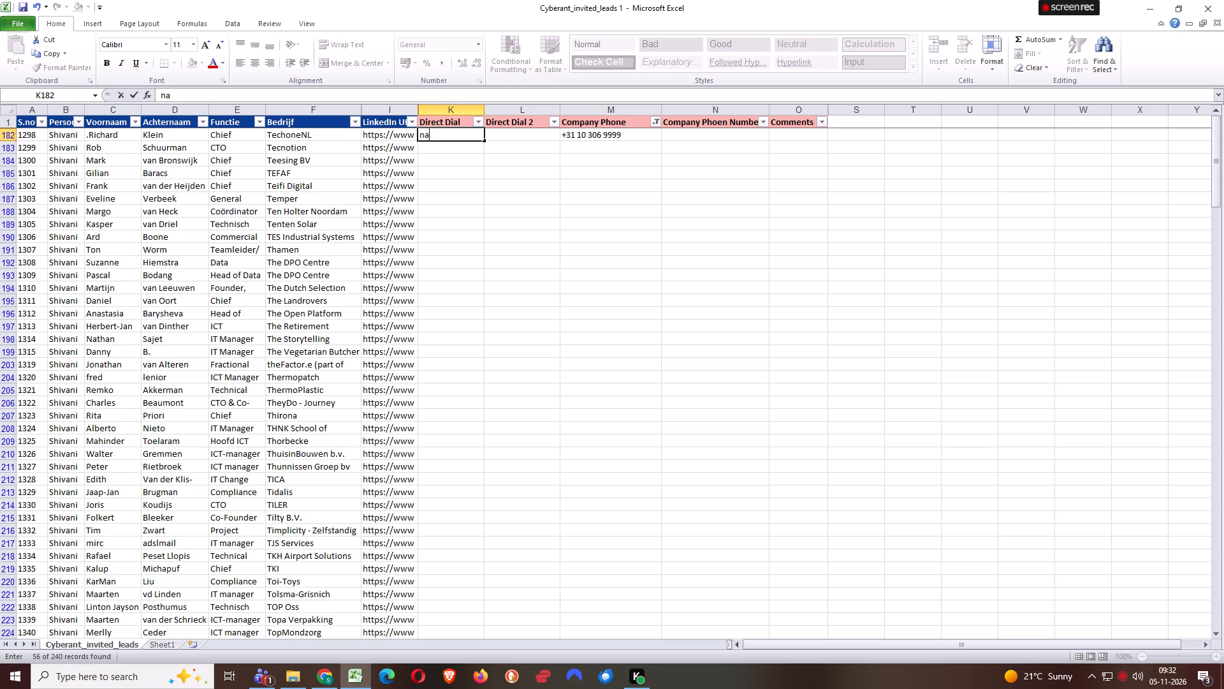
pyautogui.press('BackSpace')
pyautogui.press('BackSpace')
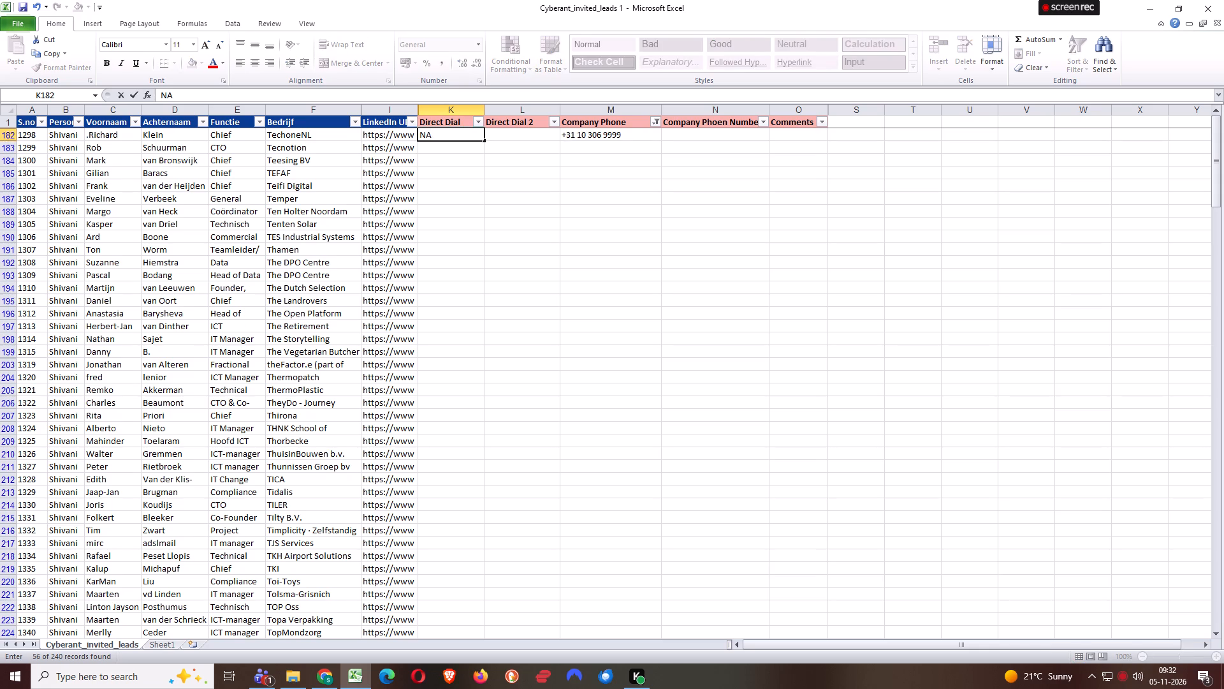
pyautogui.click(454, 161)
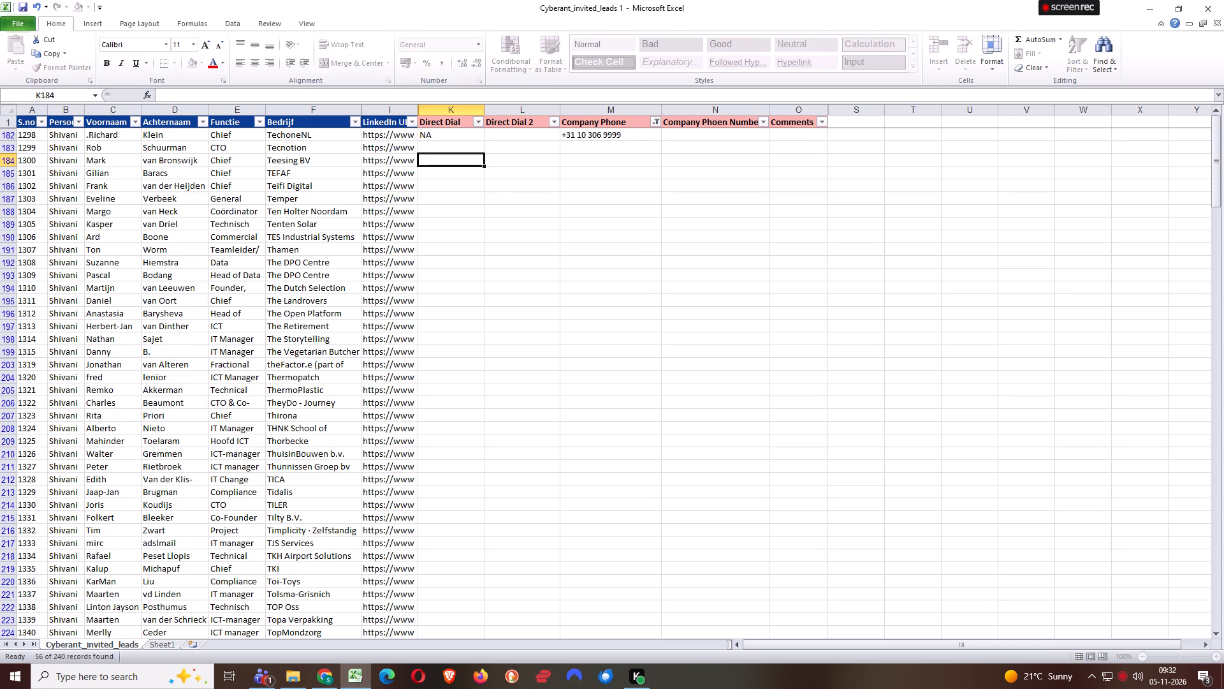
# Reapply the Company Phone filter so that only leads with an empty Company Phone are listed.
pyautogui.click(657, 120)
pyautogui.click(581, 359)
pyautogui.click(565, 354)
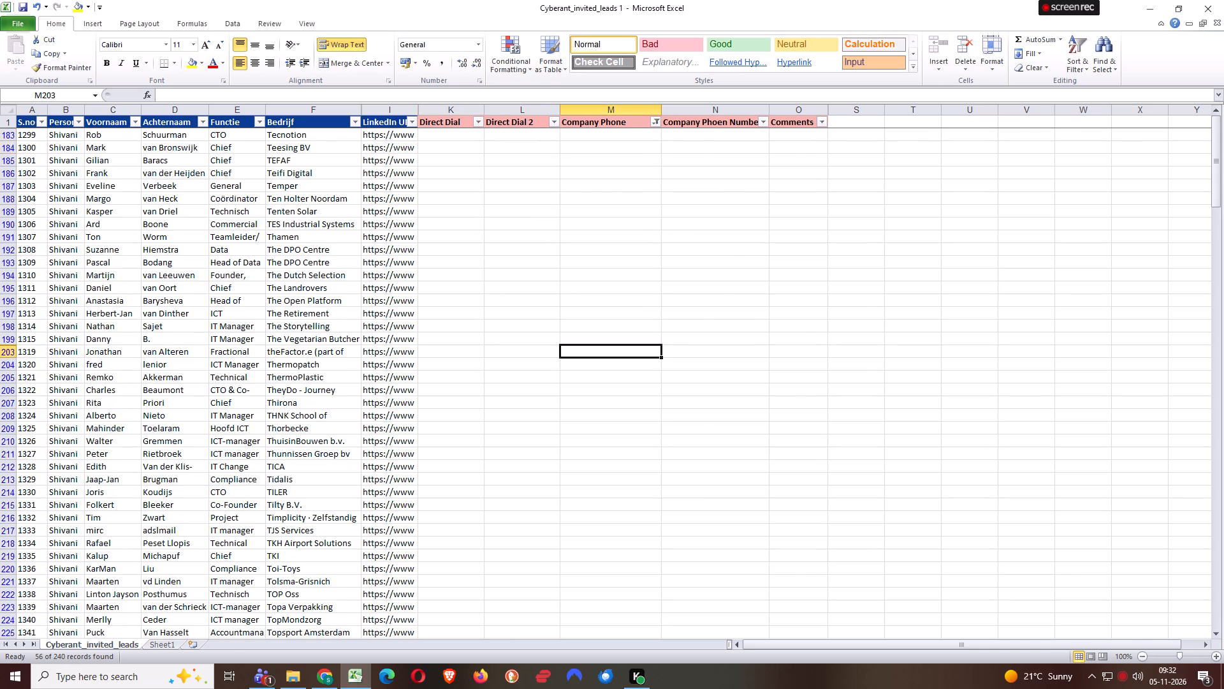
# Copy the Tecnotion CTO's mobile number from Apollo into the Direct Dial cell of row 183.
pyautogui.hotkey('alt', 'Tab')
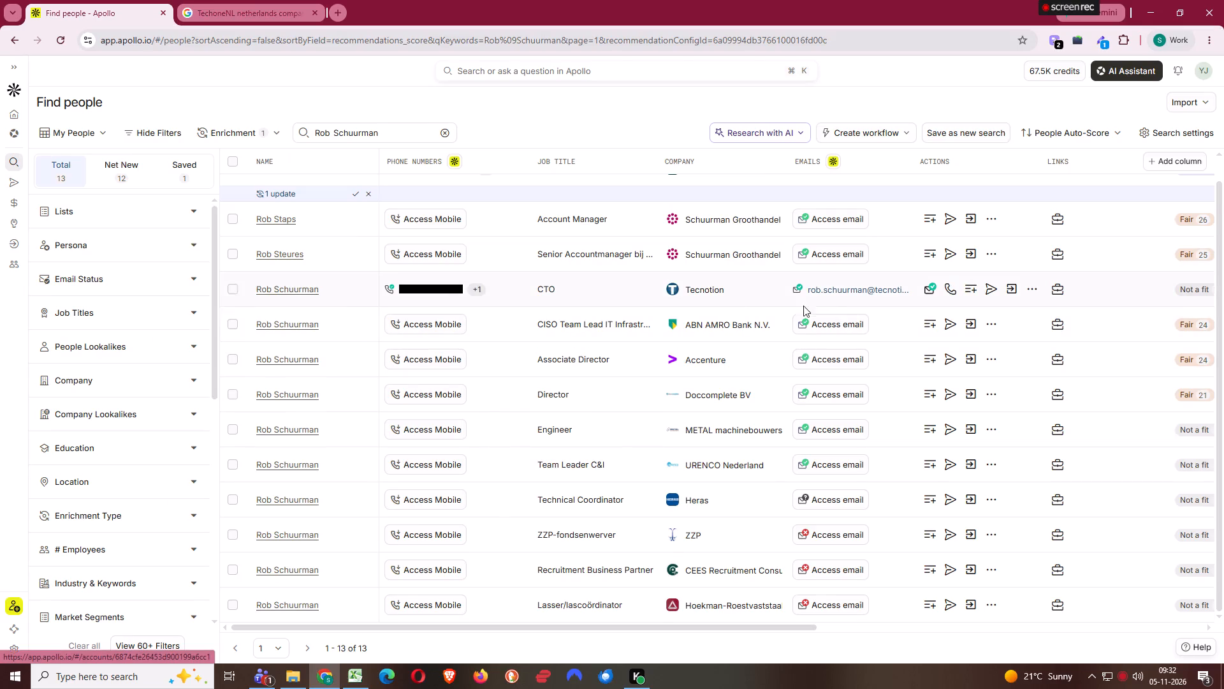
pyautogui.click(472, 289)
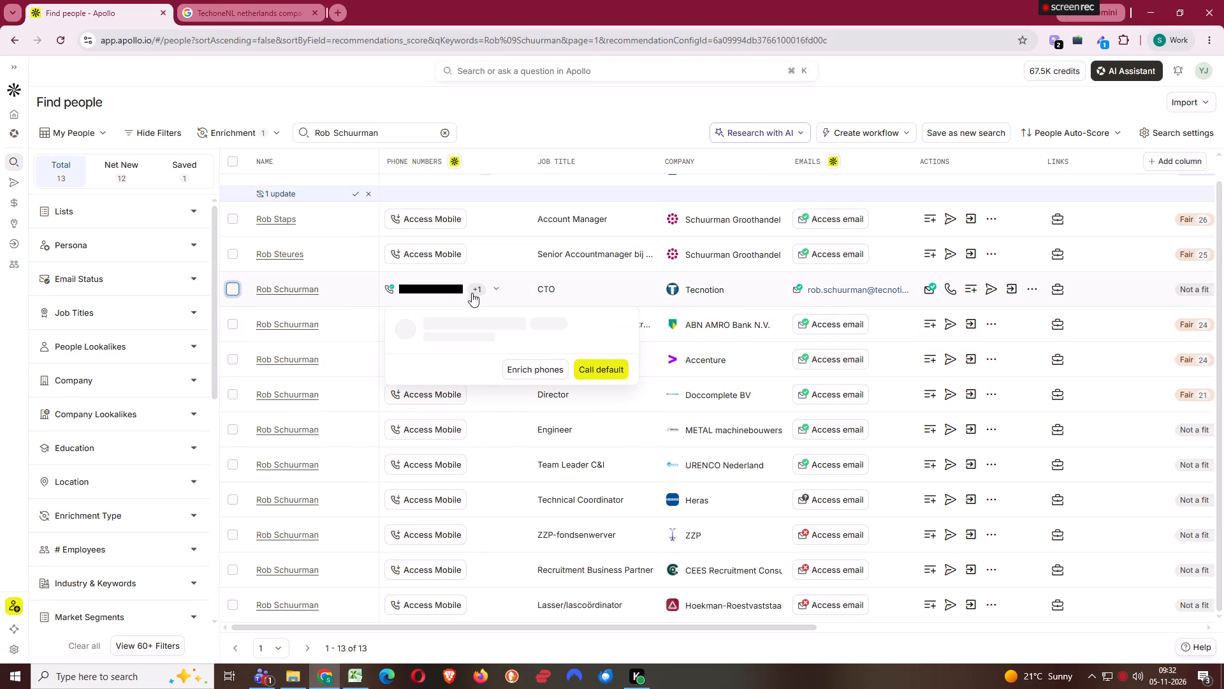
pyautogui.click(549, 328)
pyautogui.hotkey('alt', 'Tab')
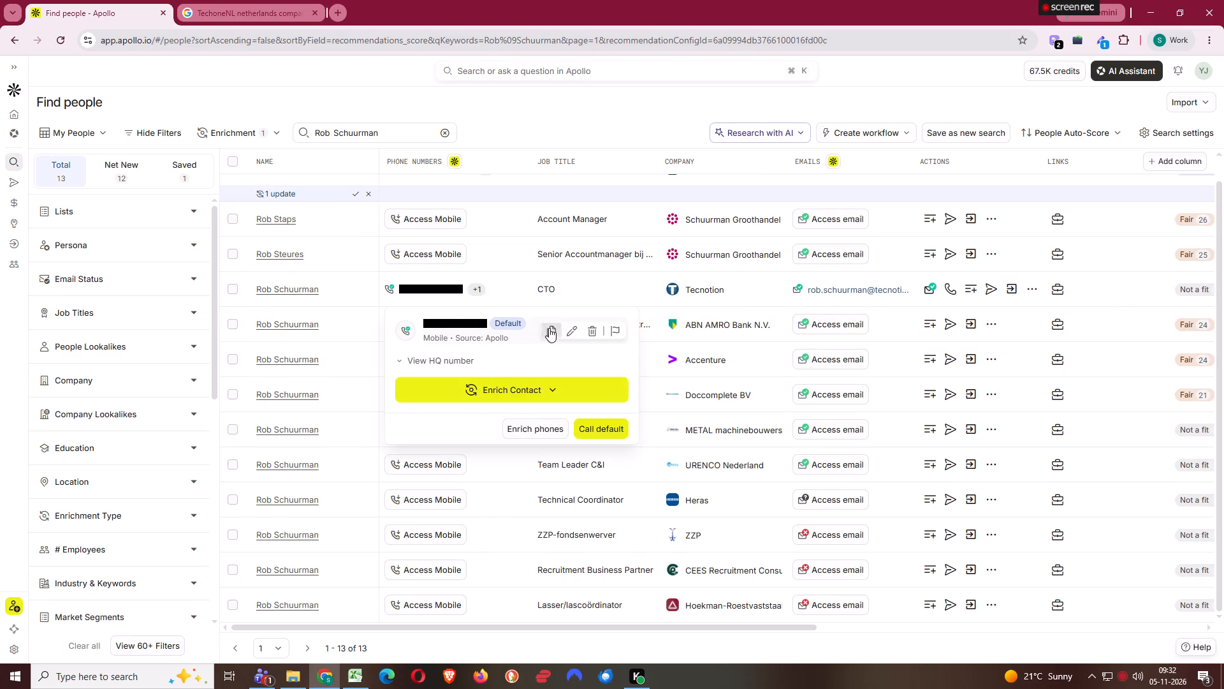
pyautogui.click(460, 133)
pyautogui.hotkey('ctrl', 'v')
pyautogui.hotkey('alt', 'Tab')
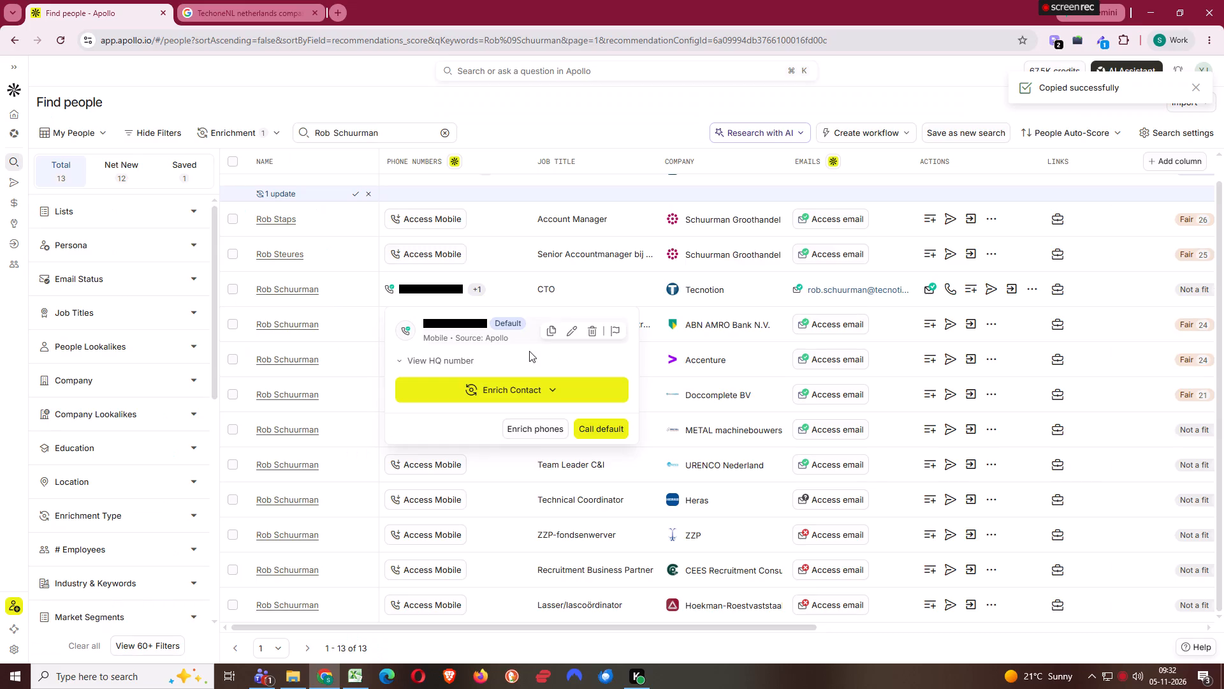
# Copy Tecnotion's corporate HQ number from the CTO's Apollo entry into the Company Phone cell of row 183.
pyautogui.click(462, 359)
pyautogui.click(572, 368)
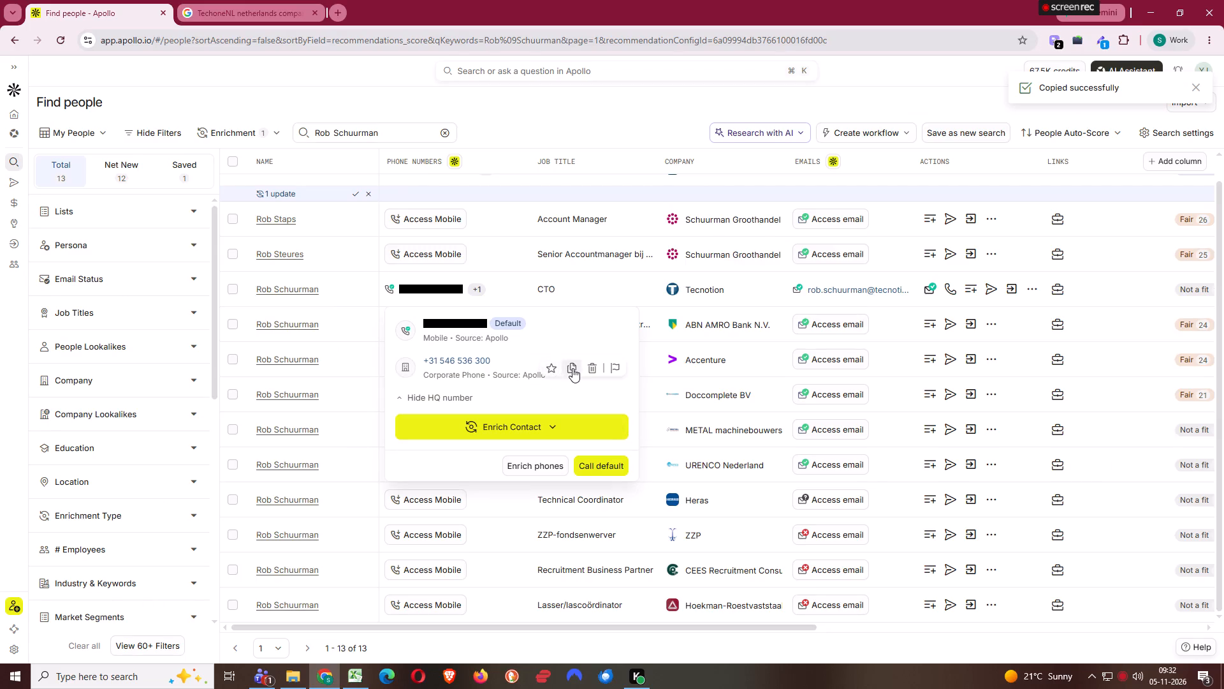
pyautogui.hotkey('alt', 'Tab')
pyautogui.click(633, 141)
pyautogui.click(639, 135)
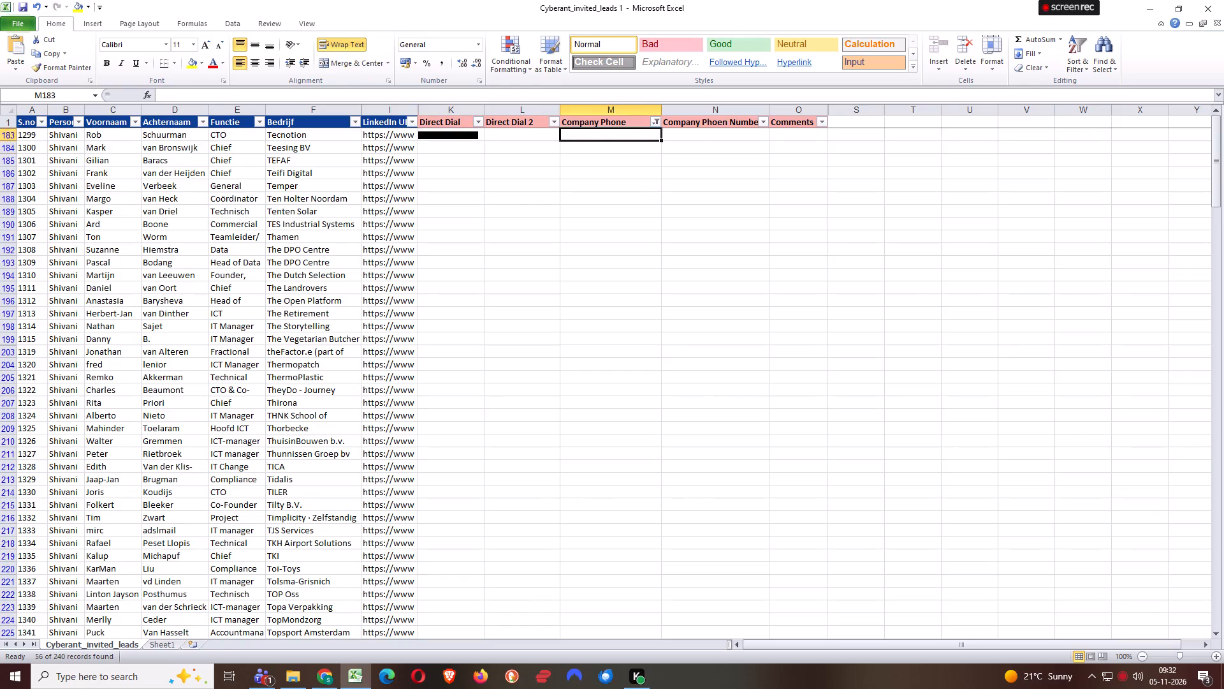
pyautogui.hotkey('ctrl', 'v')
pyautogui.click(589, 267)
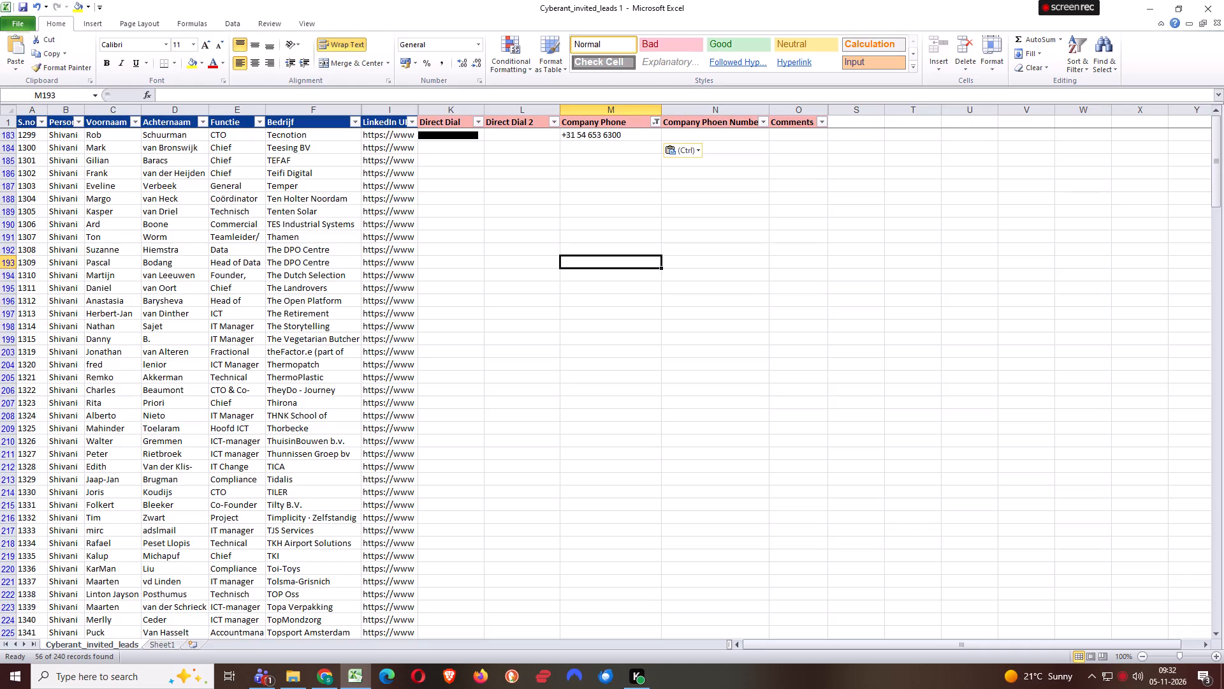
# Reapply the sheet's filter after filling in row 183.
pyautogui.click(601, 207)
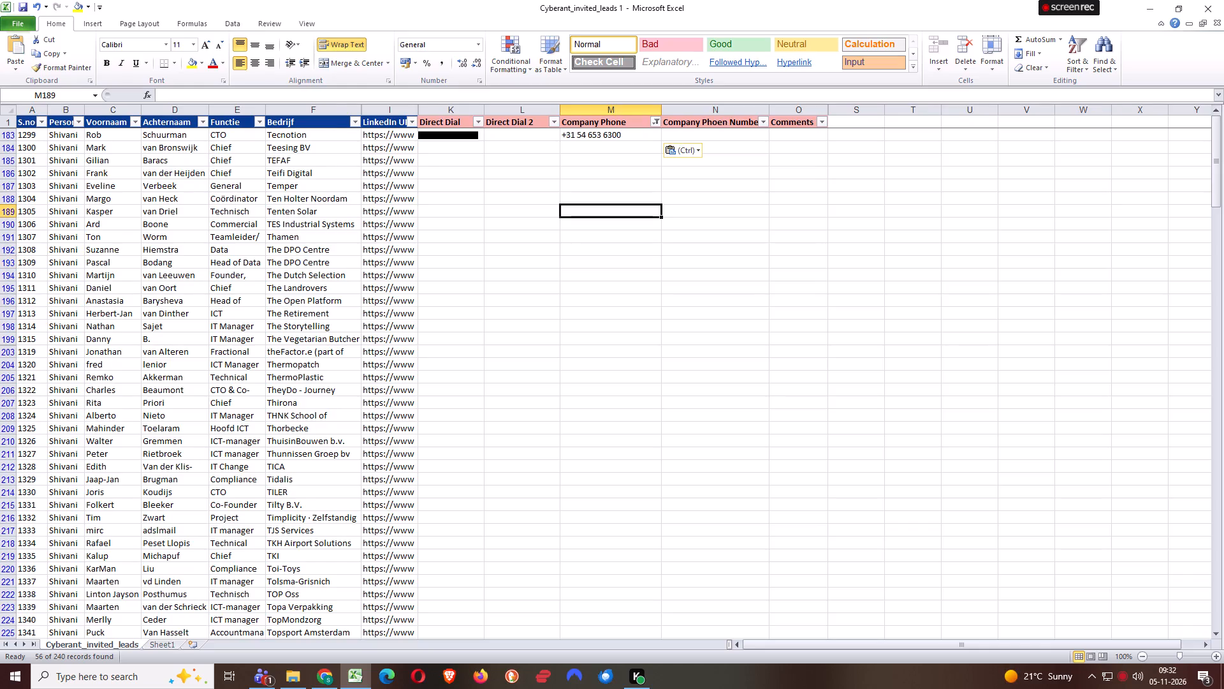
pyautogui.click(479, 122)
pyautogui.click(382, 358)
# Copy the row 184 lead's first and last name from Excel and search for them in Apollo.
pyautogui.moveTo(136, 134); pyautogui.dragTo(146, 134)
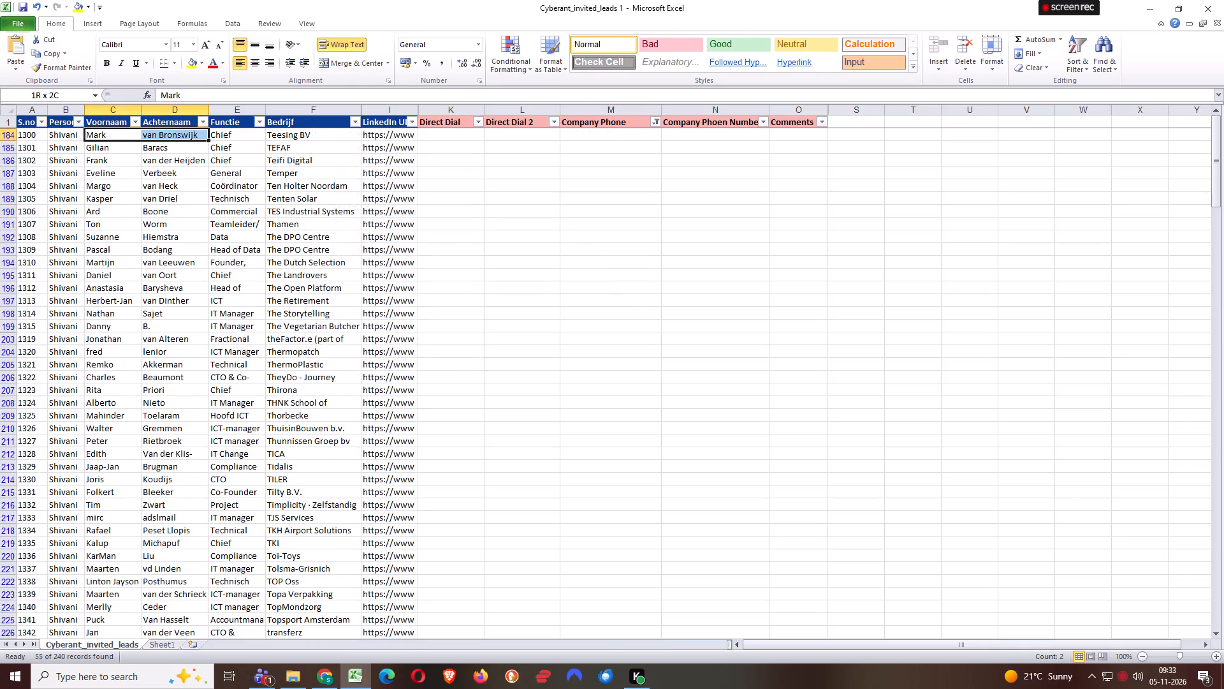
pyautogui.moveTo(146, 134); pyautogui.dragTo(154, 134)
pyautogui.hotkey('ctrl', 'c')
pyautogui.hotkey('alt', 'Tab')
pyautogui.tripleClick(347, 131)
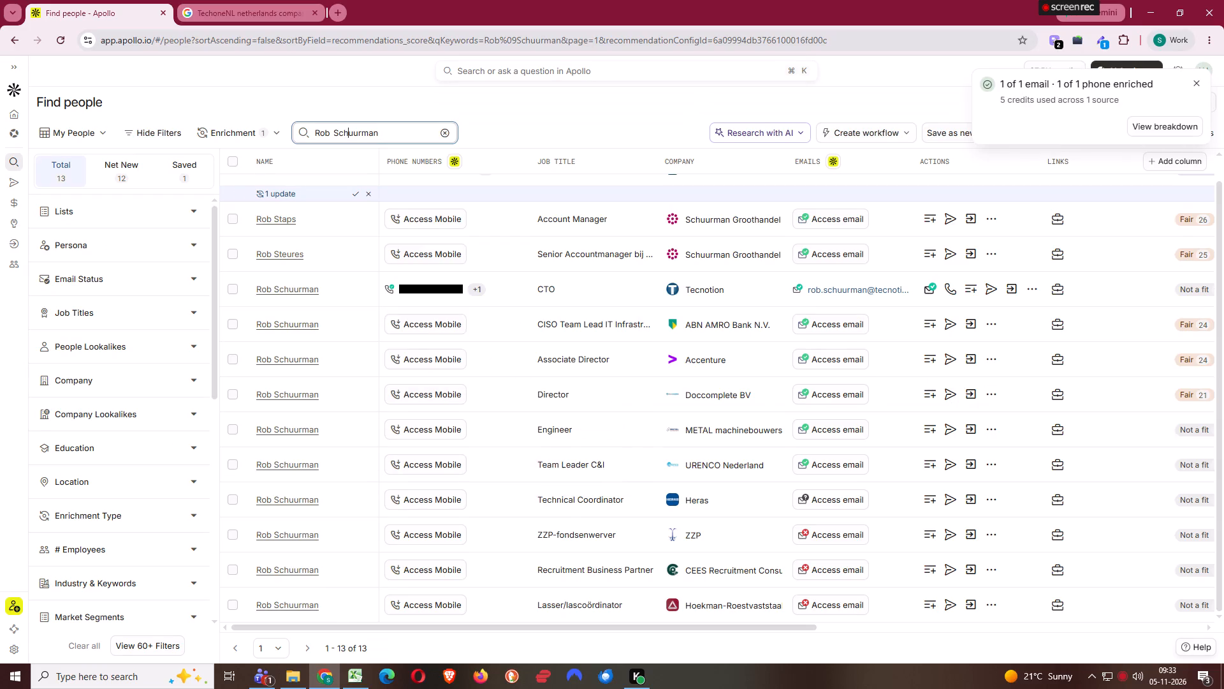
pyautogui.click(347, 131)
pyautogui.hotkey('ctrl', 'v')
pyautogui.press('Return')
pyautogui.press('Return')
pyautogui.press('Return')
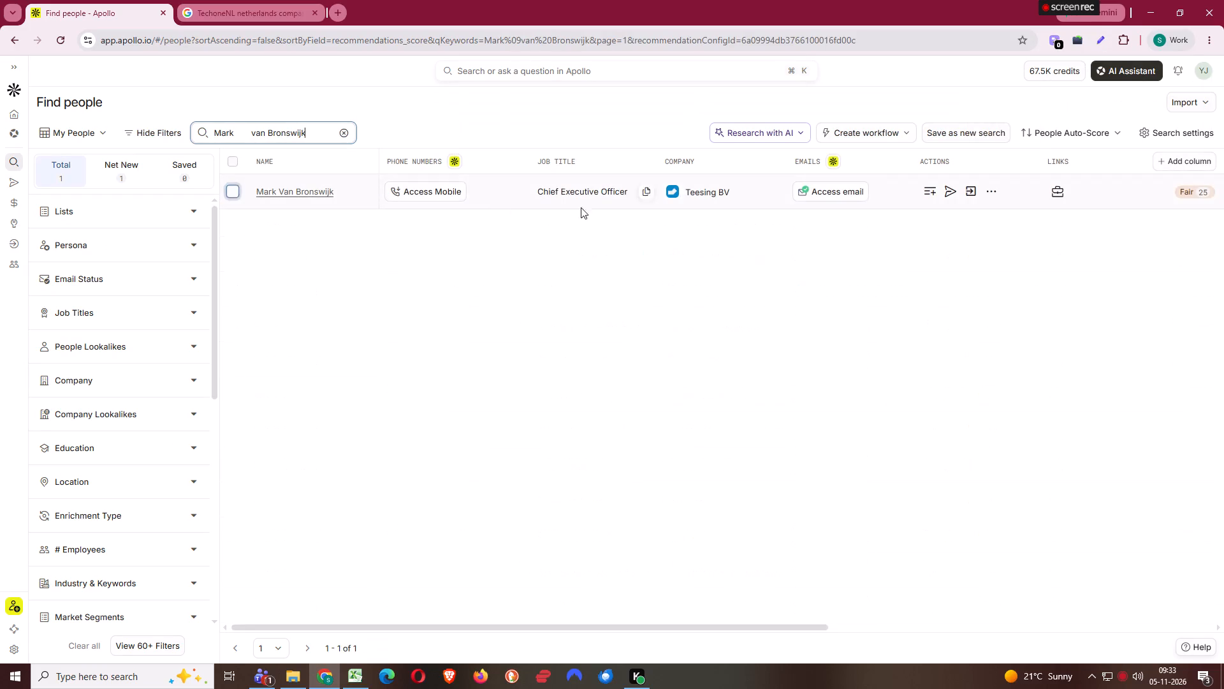
# Compare the Apollo result with row 184 of the sheet and request mobile access for the Teesing BV chief executive.
pyautogui.hotkey('alt', 'Tab')
pyautogui.hotkey('alt', 'Tab')
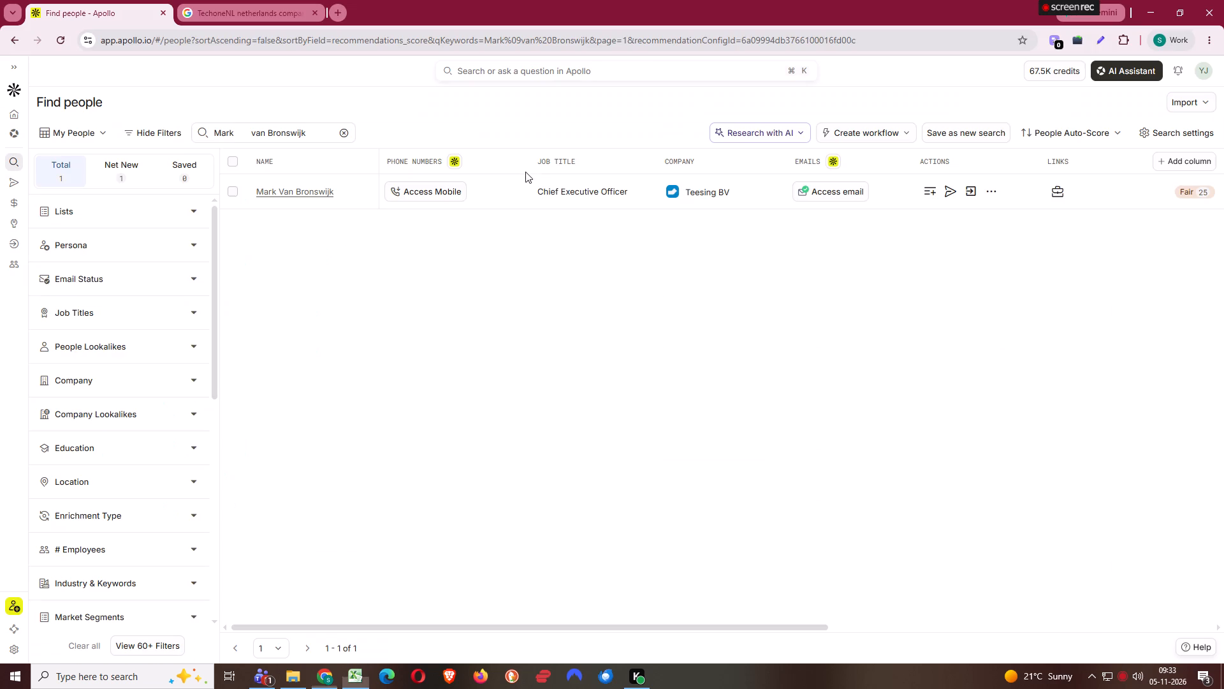
pyautogui.click(395, 188)
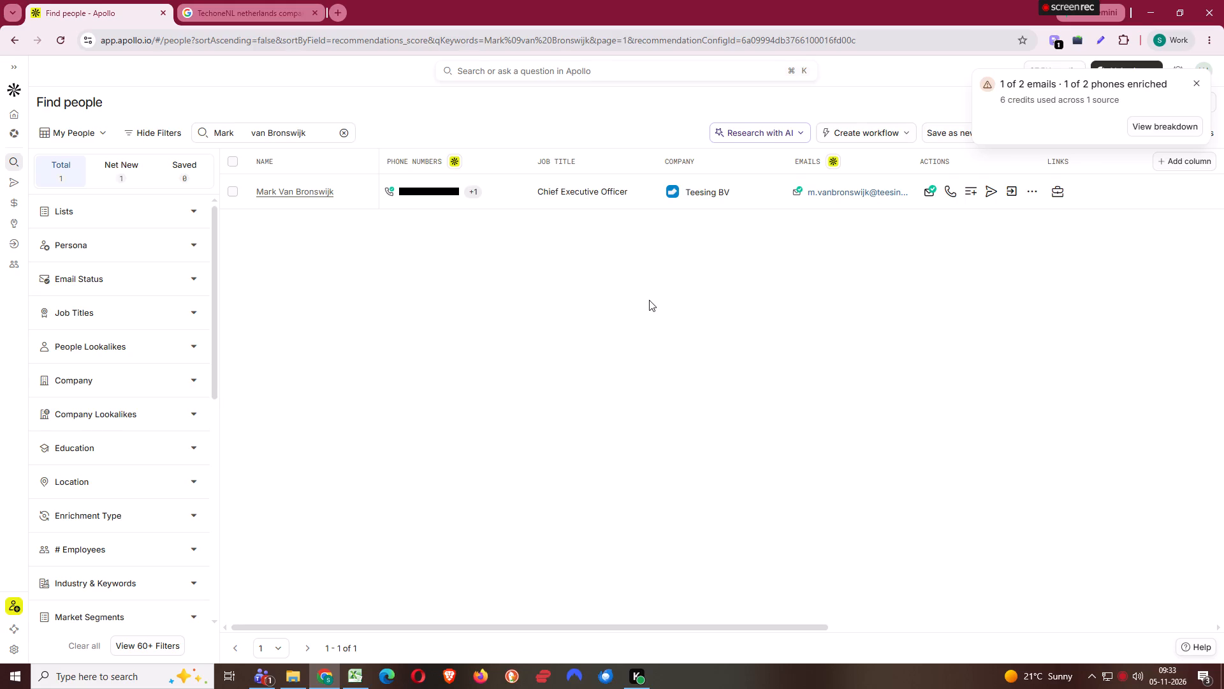
# Copy the Teesing BV chief executive's mobile number from Apollo into the Direct Dial cell of row 184.
pyautogui.click(486, 189)
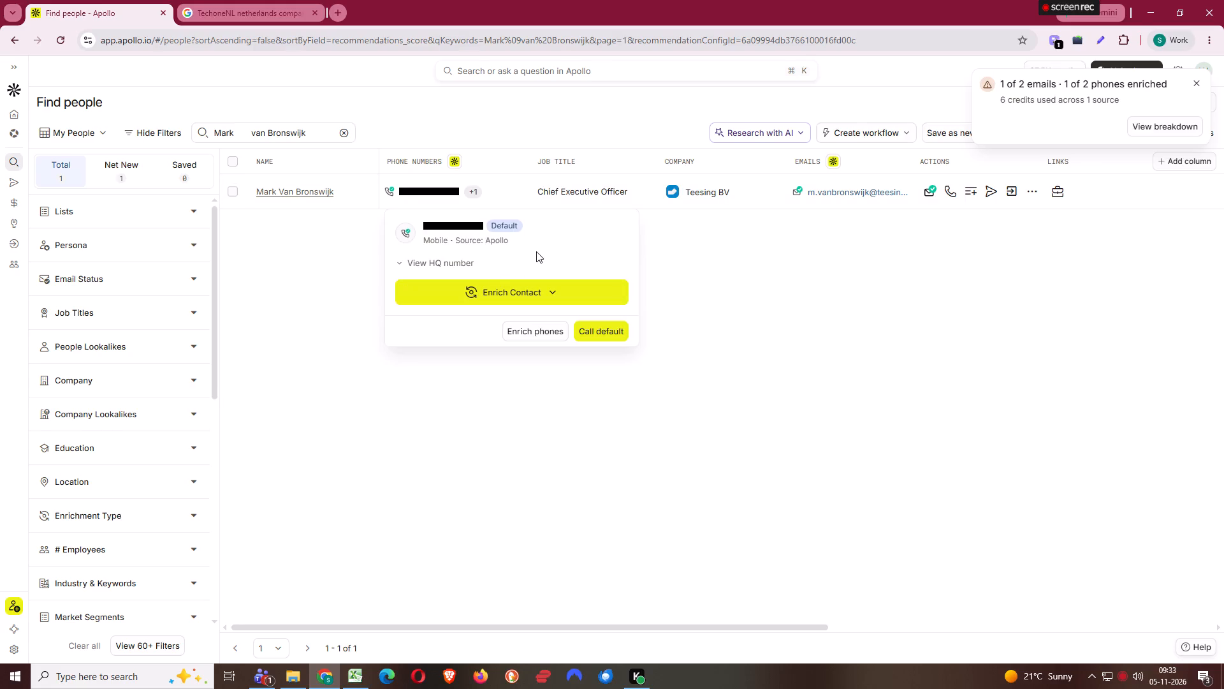
pyautogui.click(549, 231)
pyautogui.hotkey('alt', 'Tab')
pyautogui.click(463, 135)
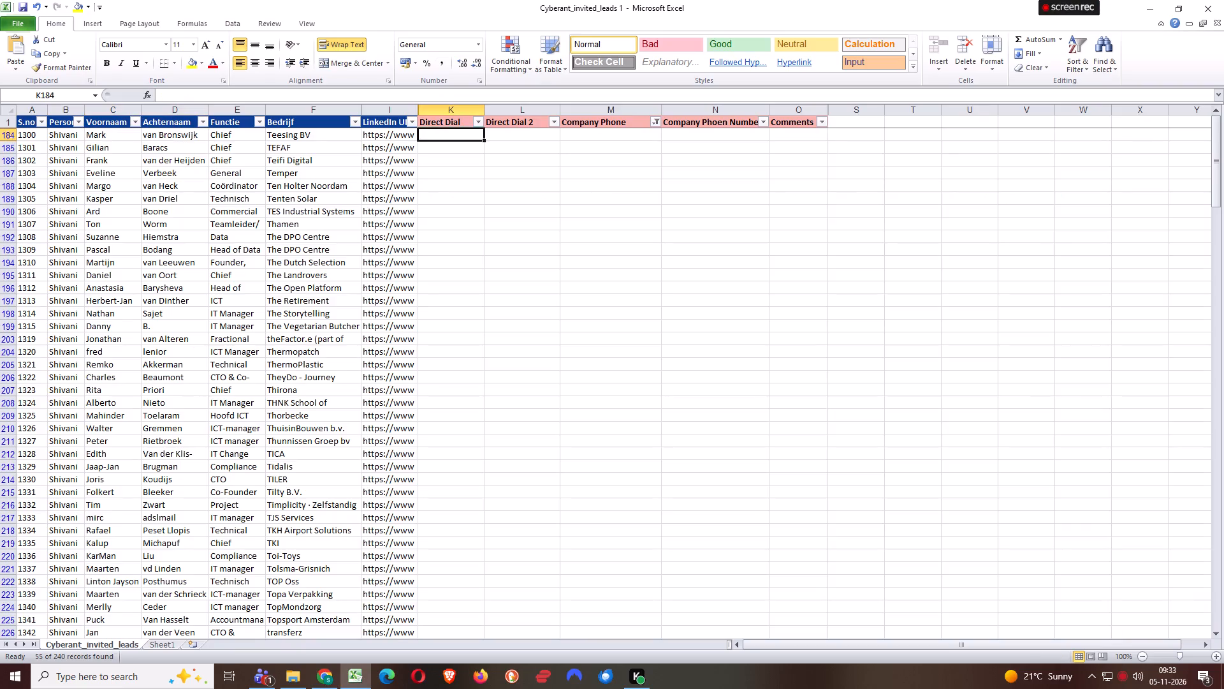
pyautogui.hotkey('ctrl', 'v')
# View the HQ number in the Teesing BV chief executive's Apollo entry.
pyautogui.hotkey('alt', 'Tab')
pyautogui.click(452, 264)
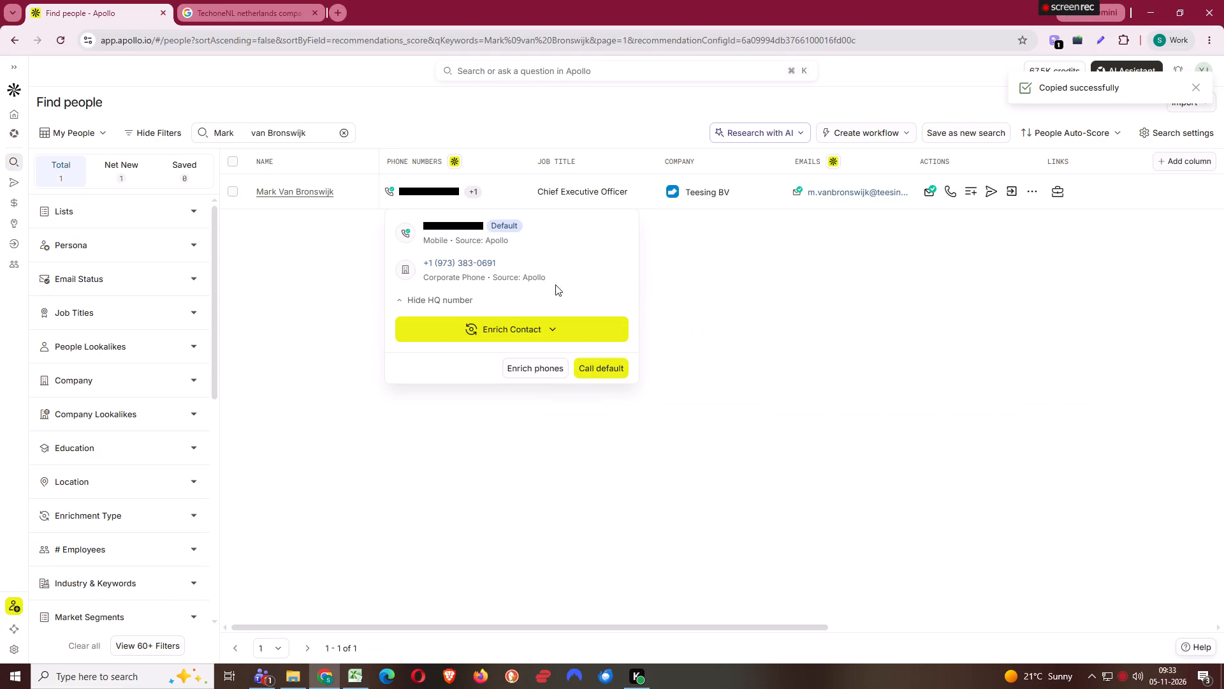
# Copy the company name Teesing BV from row 184 and search Google for "Teesing BV netherlands company phone number".
pyautogui.hotkey('alt', 'Tab')
pyautogui.click(303, 138)
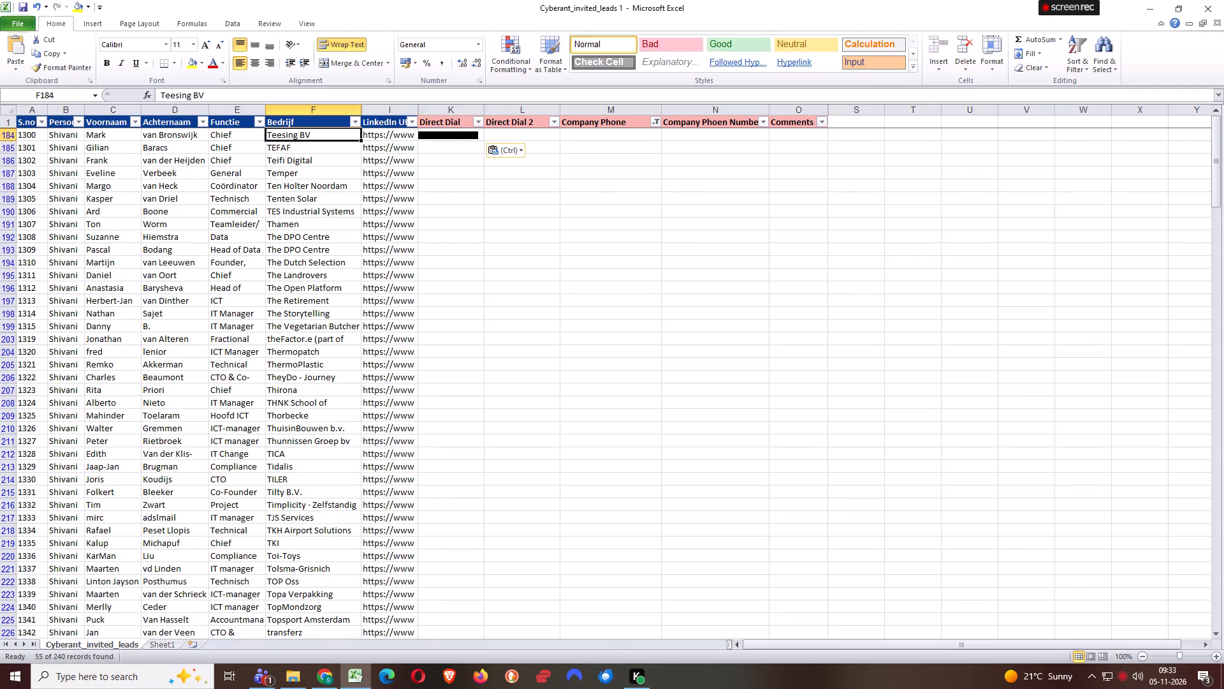
pyautogui.hotkey('ctrl', 'c')
pyautogui.hotkey('alt', 'Tab')
pyautogui.click(272, 0)
pyautogui.moveTo(234, 91); pyautogui.dragTo(0, 88)
pyautogui.hotkey('ctrl', 'v')
pyautogui.press('Return')
pyautogui.press('Return')
pyautogui.press('Return')
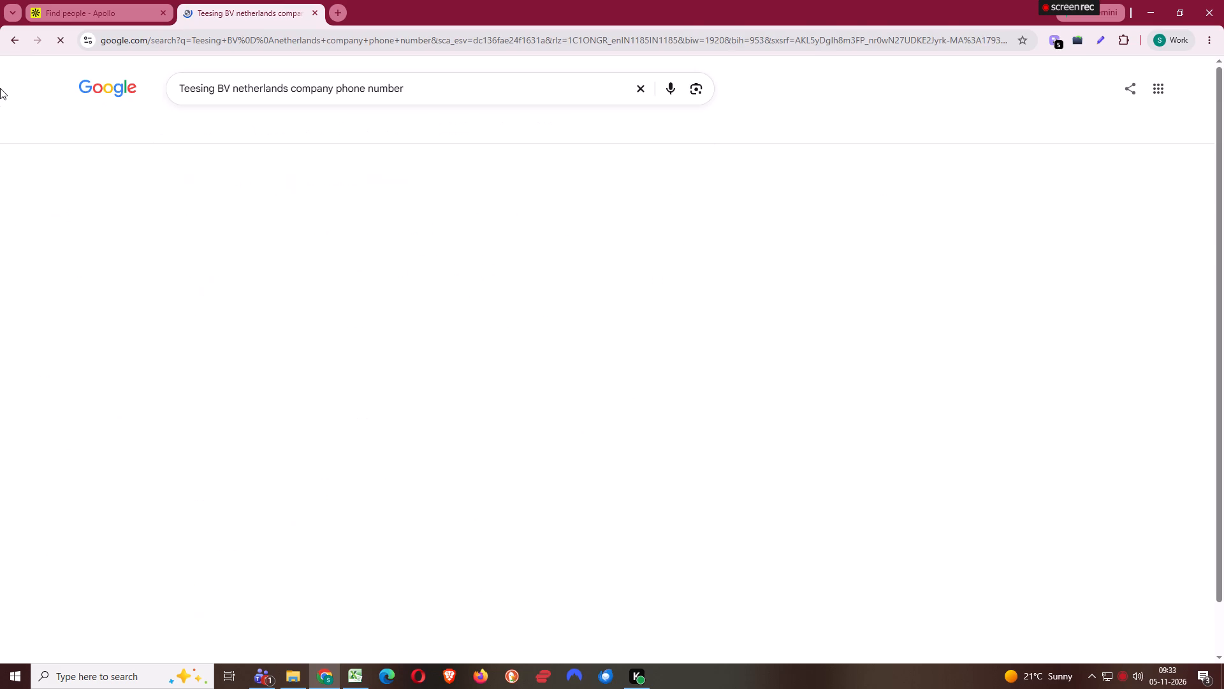
# Copy Teesing's Dutch phone number from its Google business listing into the Company Phone cell of row 184.
pyautogui.scroll(3, 0, 88)
pyautogui.scroll(-4, 551, 480)
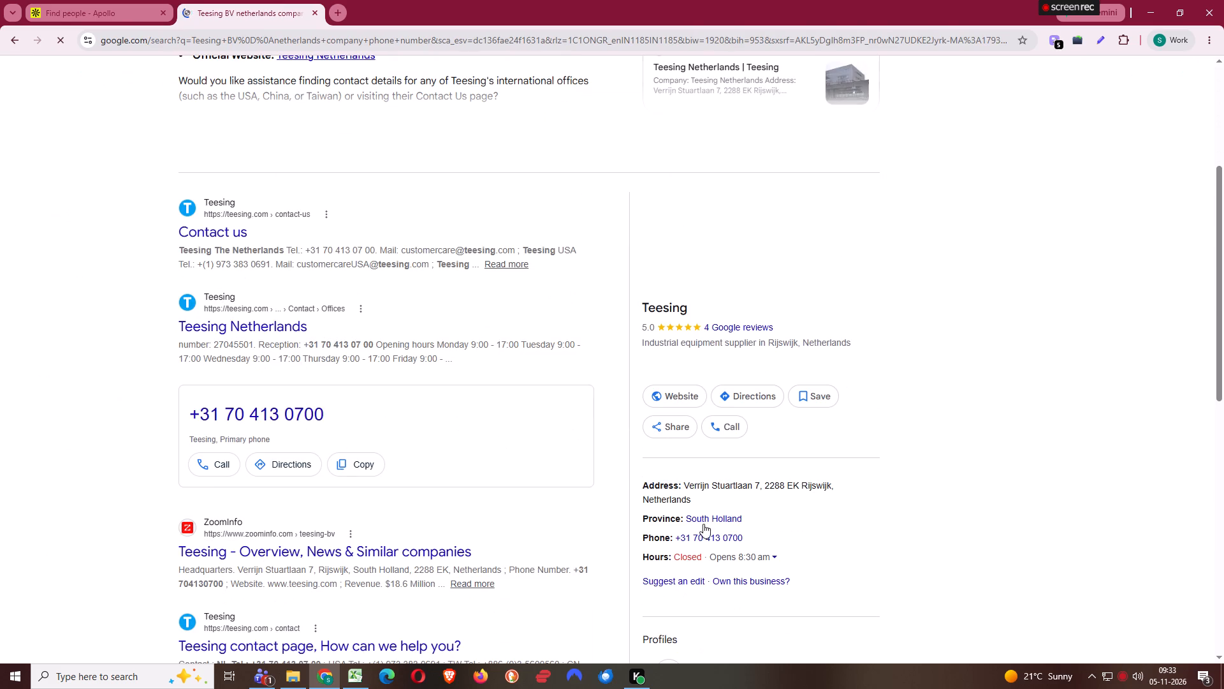
pyautogui.keyDown('alt'); pyautogui.click(703, 535); pyautogui.keyUp('alt')
pyautogui.hotkey('alt', 'Tab')
pyautogui.click(610, 135)
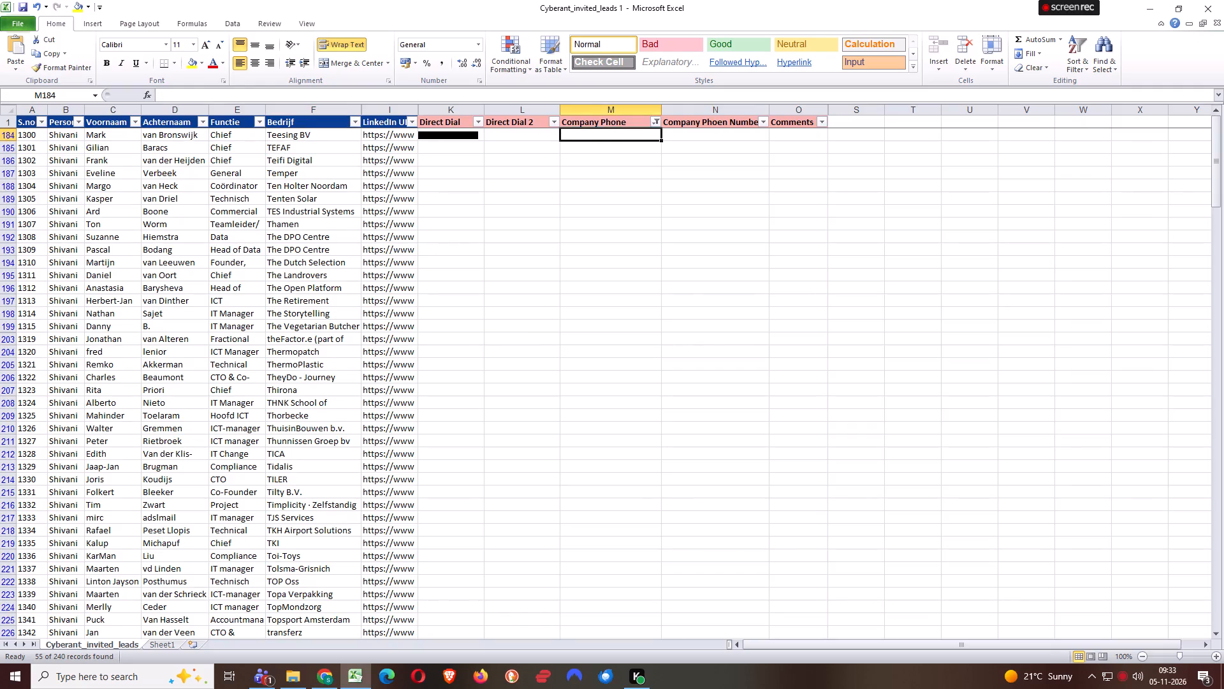
pyautogui.hotkey('ctrl', 'v')
# Reapply the Company Phone filter after filling in row 184.
pyautogui.click(633, 230)
pyautogui.click(657, 121)
pyautogui.click(592, 350)
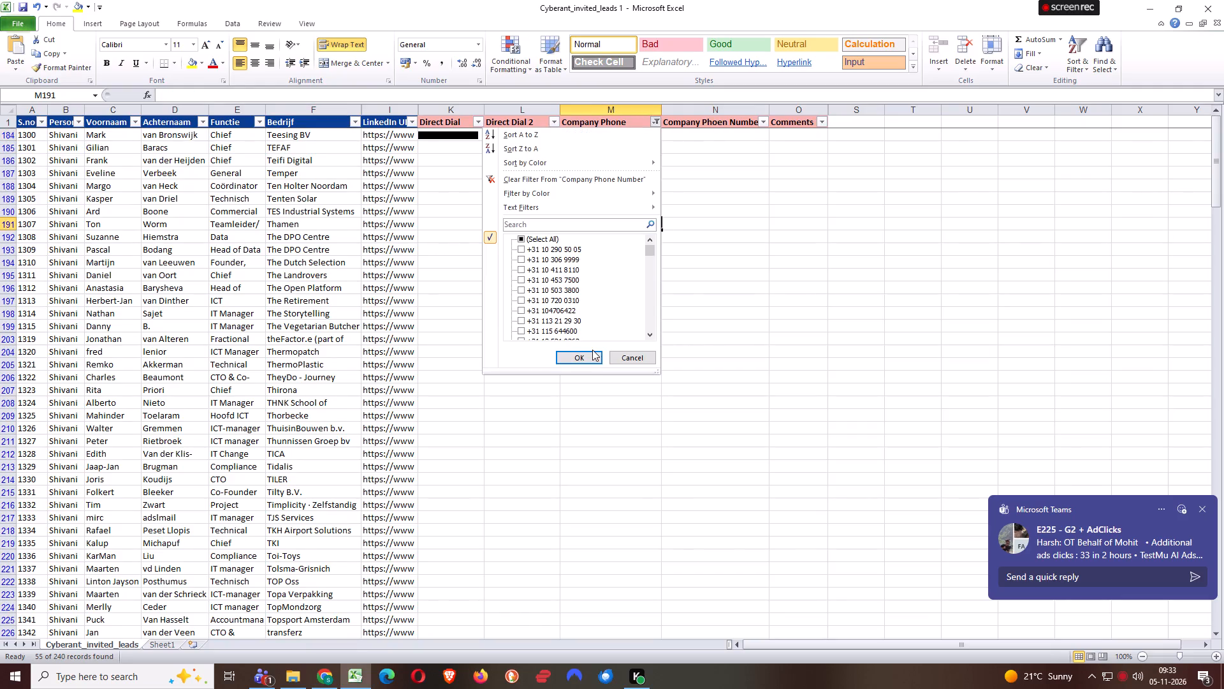
pyautogui.click(588, 358)
pyautogui.click(650, 431)
# Copy the row 185 lead's first and last name from Excel and search for them in Apollo.
pyautogui.moveTo(178, 135); pyautogui.dragTo(156, 135)
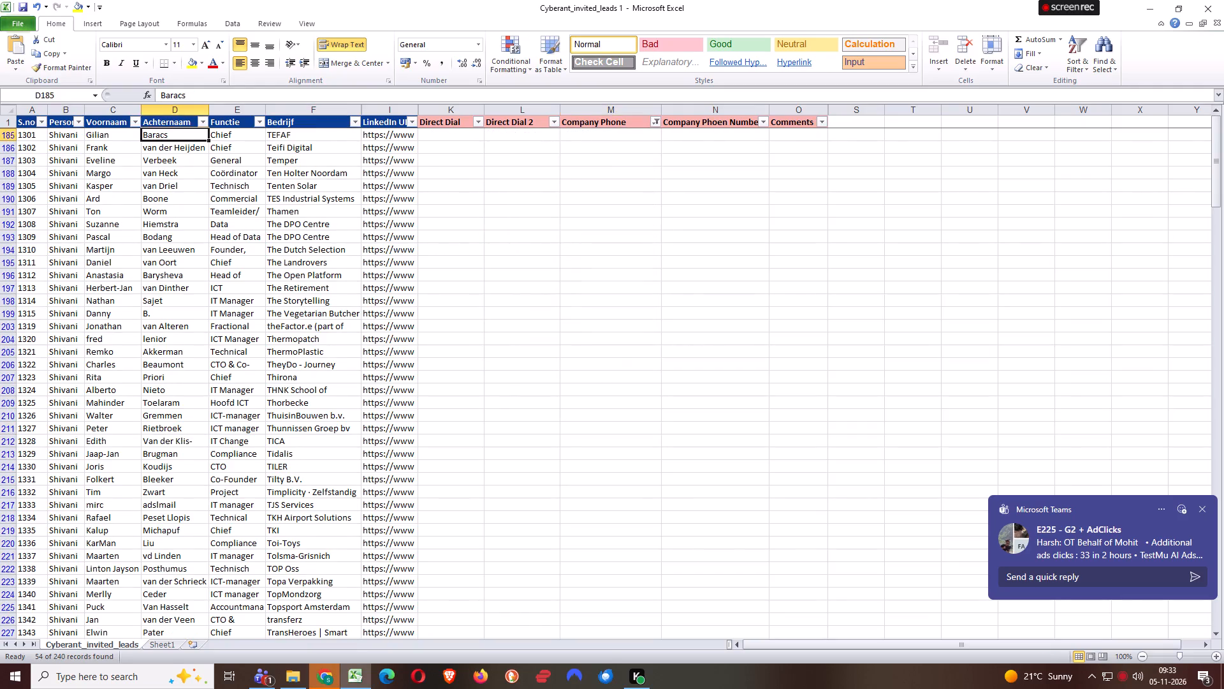
pyautogui.moveTo(156, 135); pyautogui.dragTo(119, 135)
pyautogui.hotkey('ctrl', 'c')
pyautogui.hotkey('alt', 'Tab')
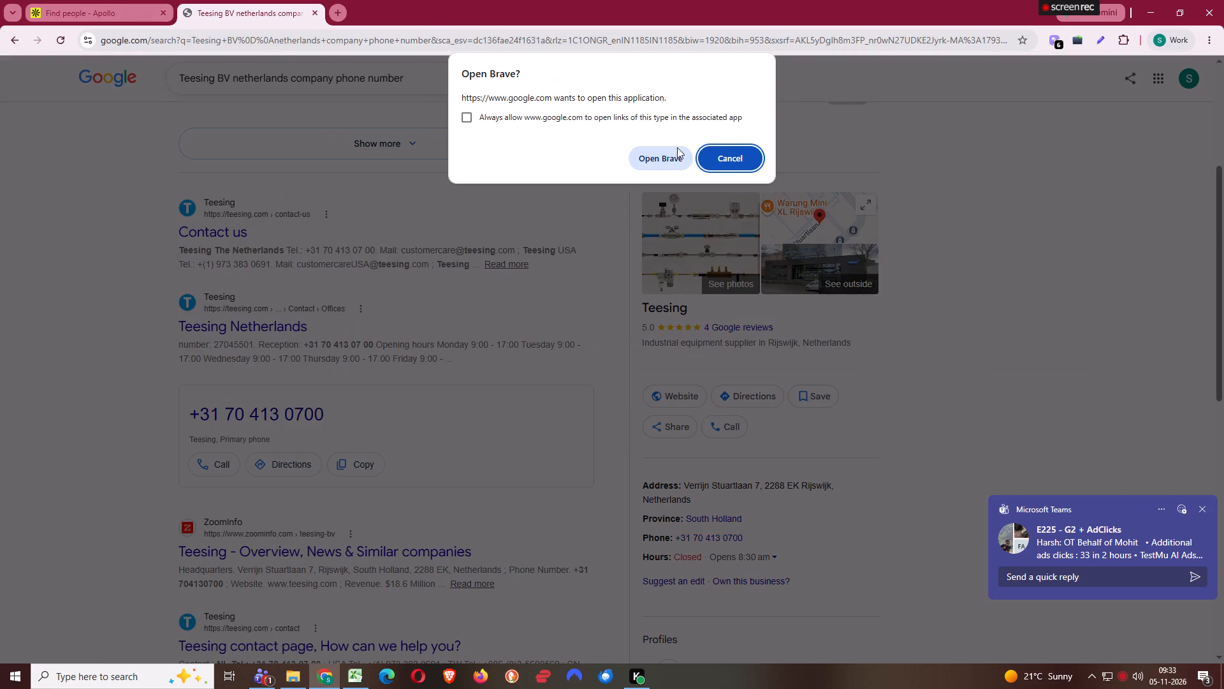
pyautogui.click(720, 156)
pyautogui.click(51, 19)
pyautogui.tripleClick(294, 133)
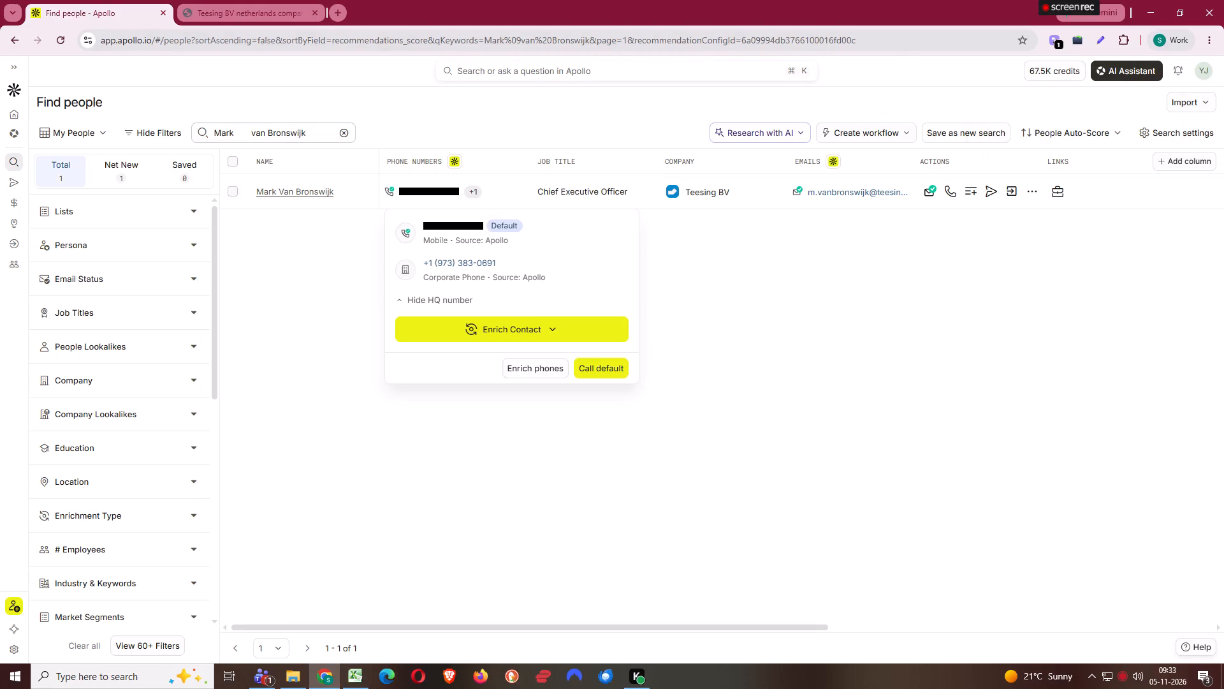
pyautogui.click(294, 133)
pyautogui.hotkey('ctrl', 'v')
pyautogui.press('Return')
pyautogui.press('Return')
pyautogui.press('Return')
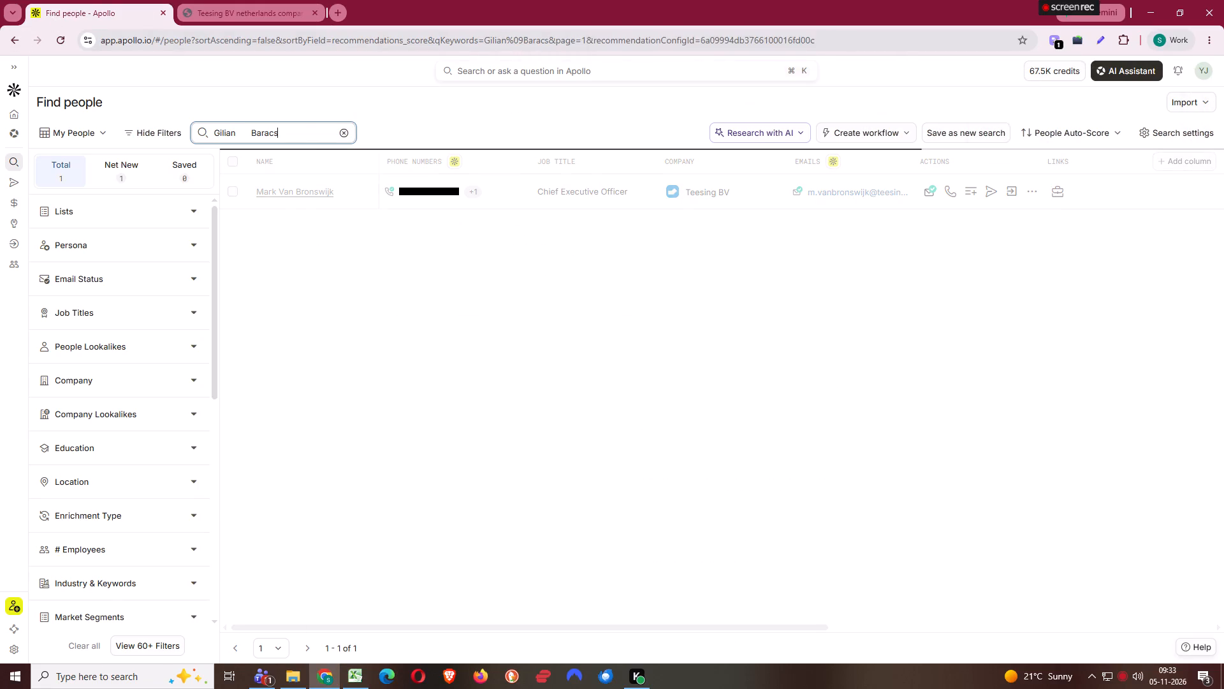
# Copy the company name TEFAF from row 185 and search Google for "TEFAF netherlands company phone number".
pyautogui.hotkey('alt', 'Tab')
pyautogui.click(304, 131)
pyautogui.hotkey('ctrl', 'c')
pyautogui.hotkey('alt', 'Tab')
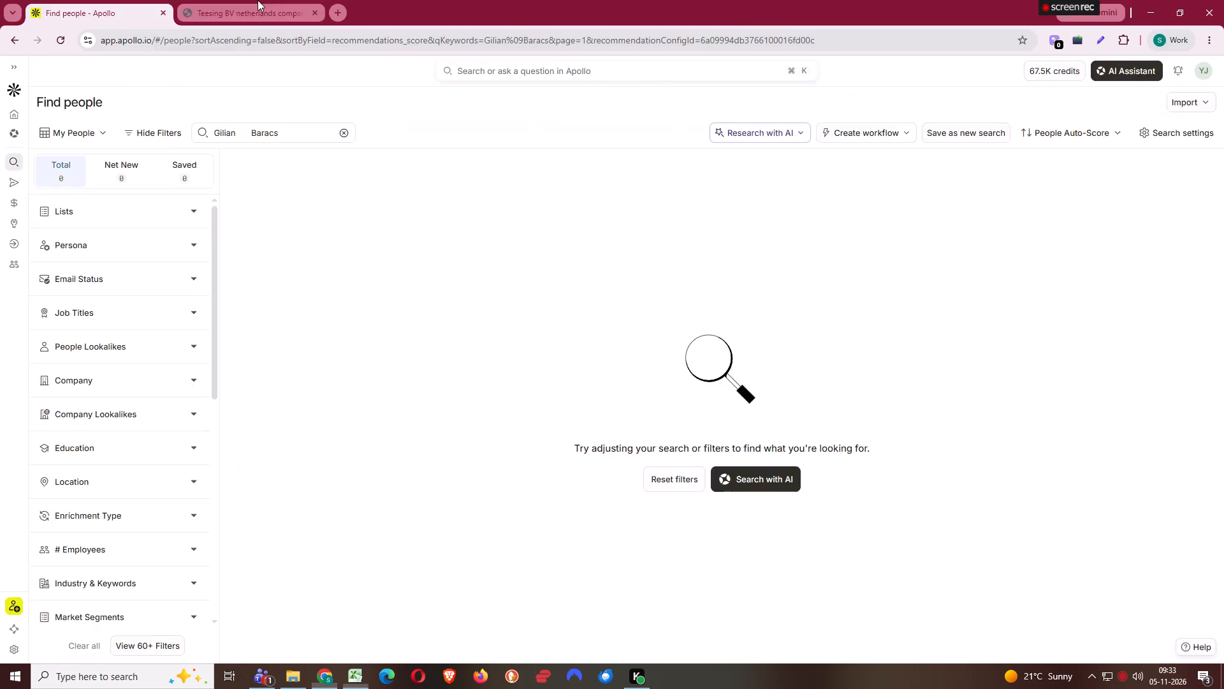
pyautogui.click(258, 0)
pyautogui.moveTo(229, 73); pyautogui.dragTo(9, 41)
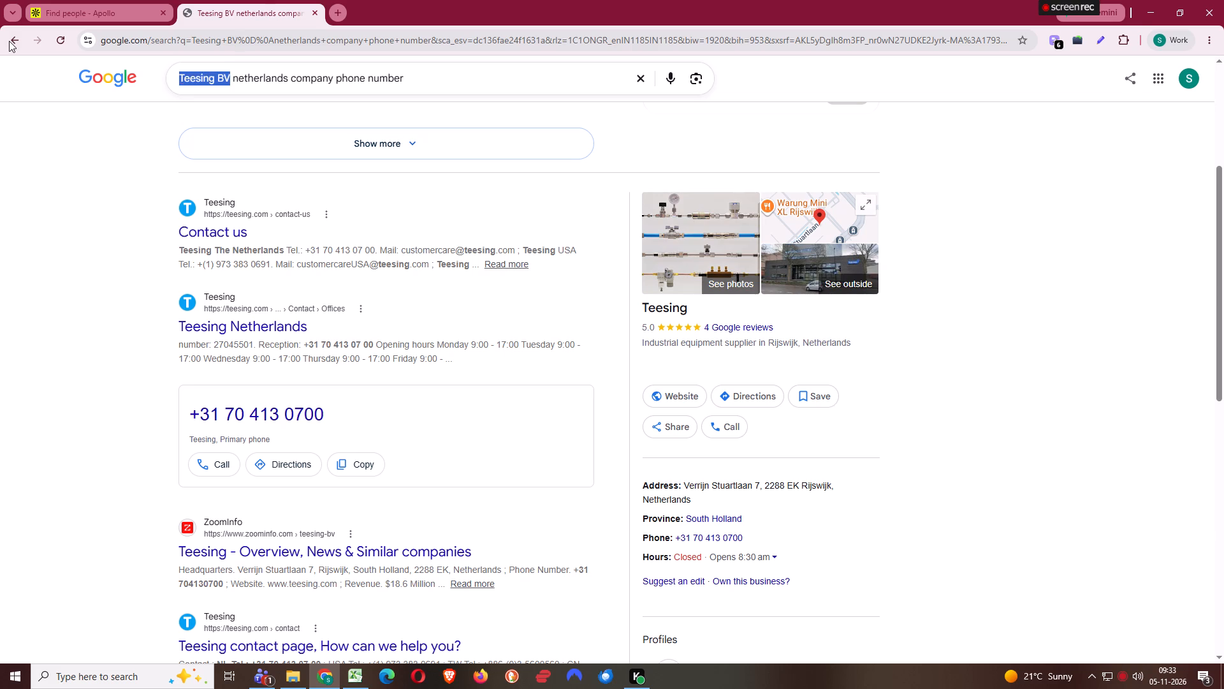
pyautogui.hotkey('ctrl', 'v')
pyautogui.press('Return')
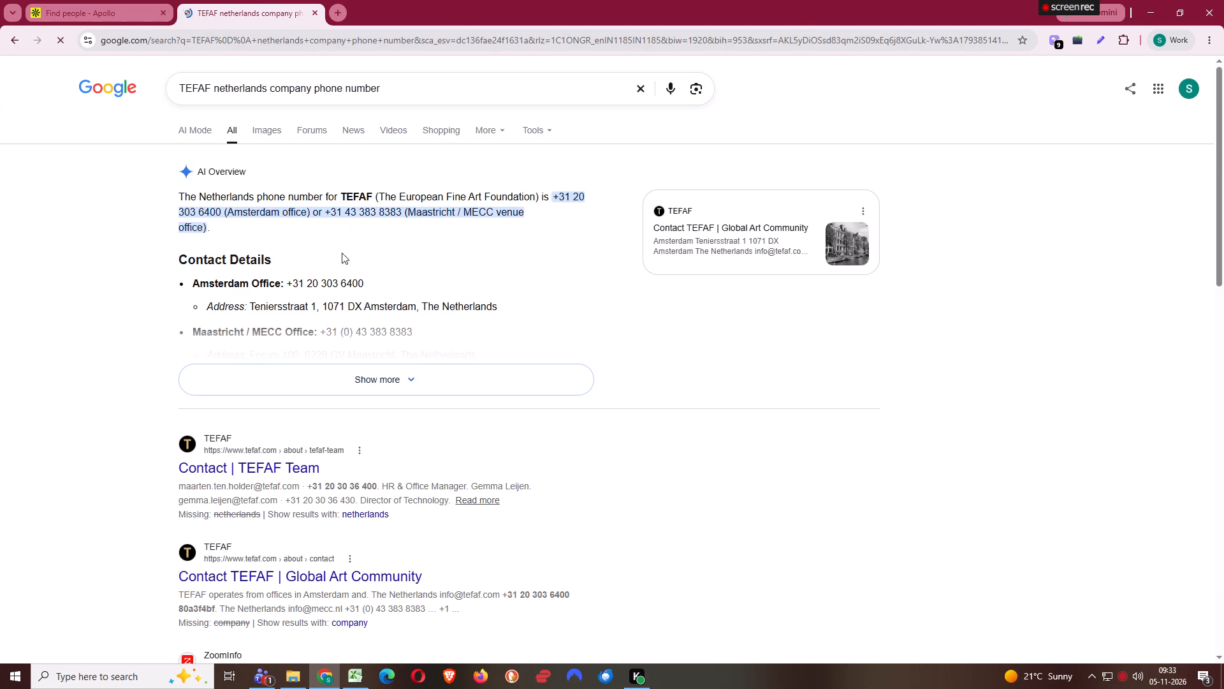
# Copy TEFAF's Amsterdam office phone number from the Google overview into the Company Phone cell of row 185 as text.
pyautogui.moveTo(288, 283); pyautogui.dragTo(344, 279)
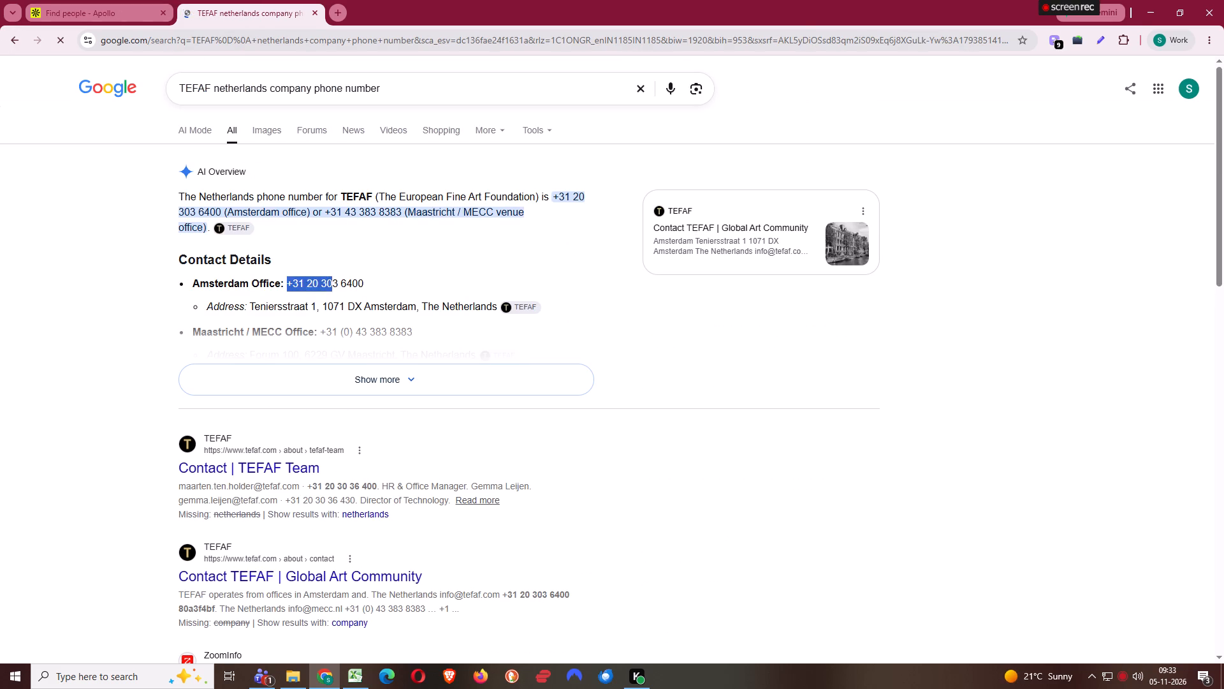
pyautogui.moveTo(344, 279); pyautogui.dragTo(370, 285)
pyautogui.hotkey('ctrl', 'c')
pyautogui.hotkey('ctrl', 'c')
pyautogui.hotkey('ctrl', 'c')
pyautogui.hotkey('ctrl', 'c')
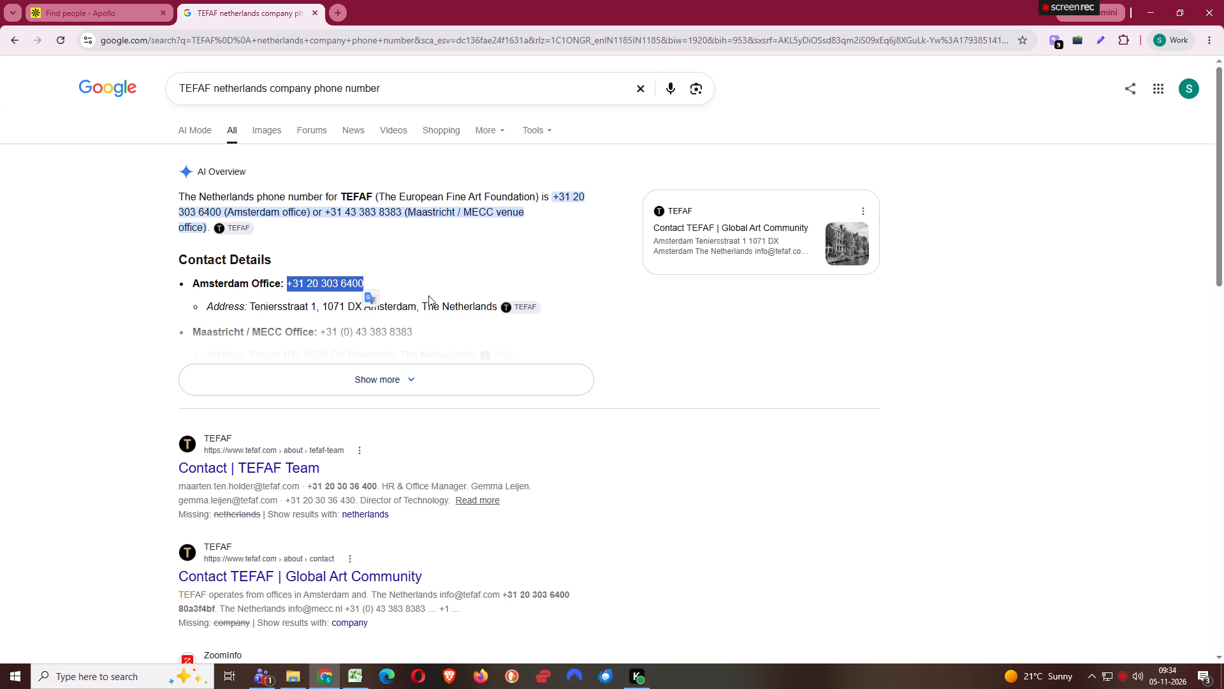
pyautogui.hotkey('ctrl', 'c')
pyautogui.hotkey('ctrl', 'c')
pyautogui.hotkey('ctrl', 'c')
pyautogui.hotkey('alt', 'Tab')
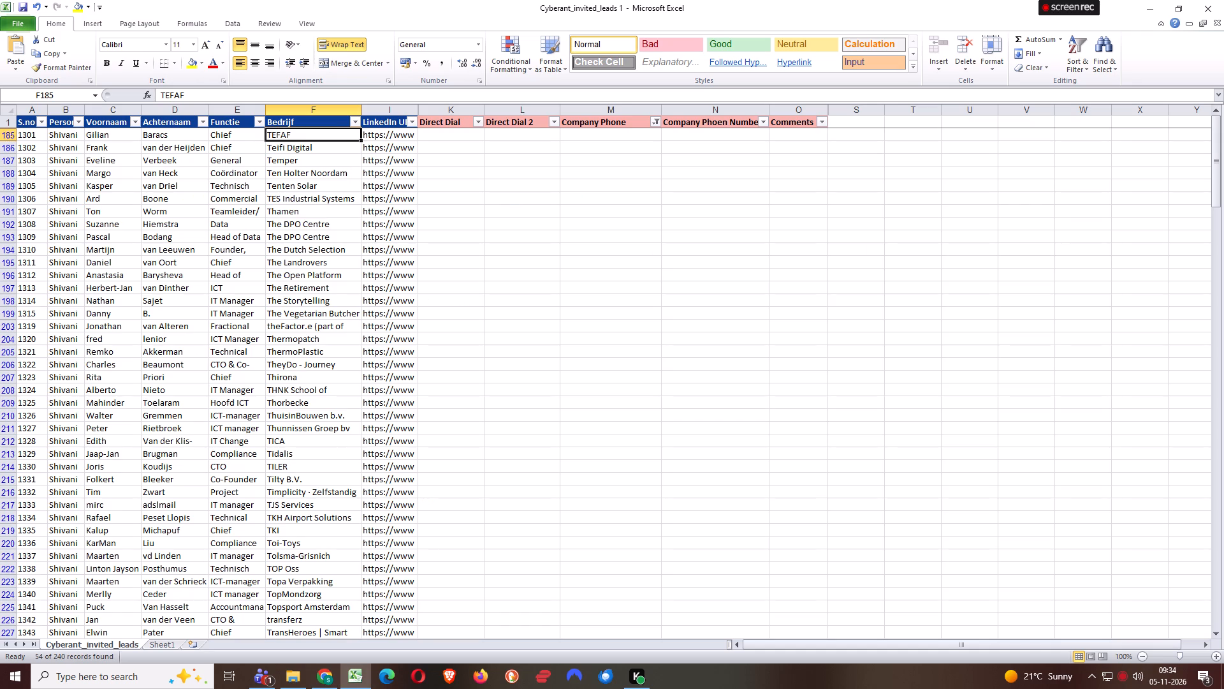
pyautogui.click(599, 135)
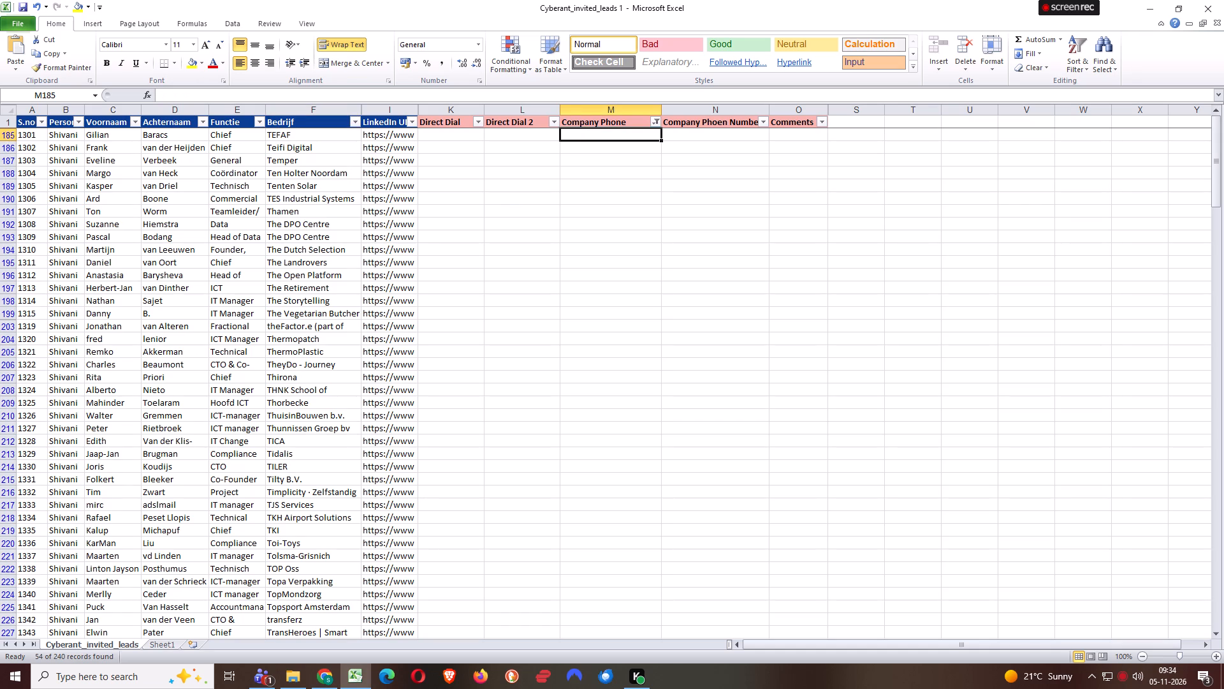
pyautogui.press("'")
pyautogui.hotkey('ctrl', 'v')
pyautogui.click(558, 223)
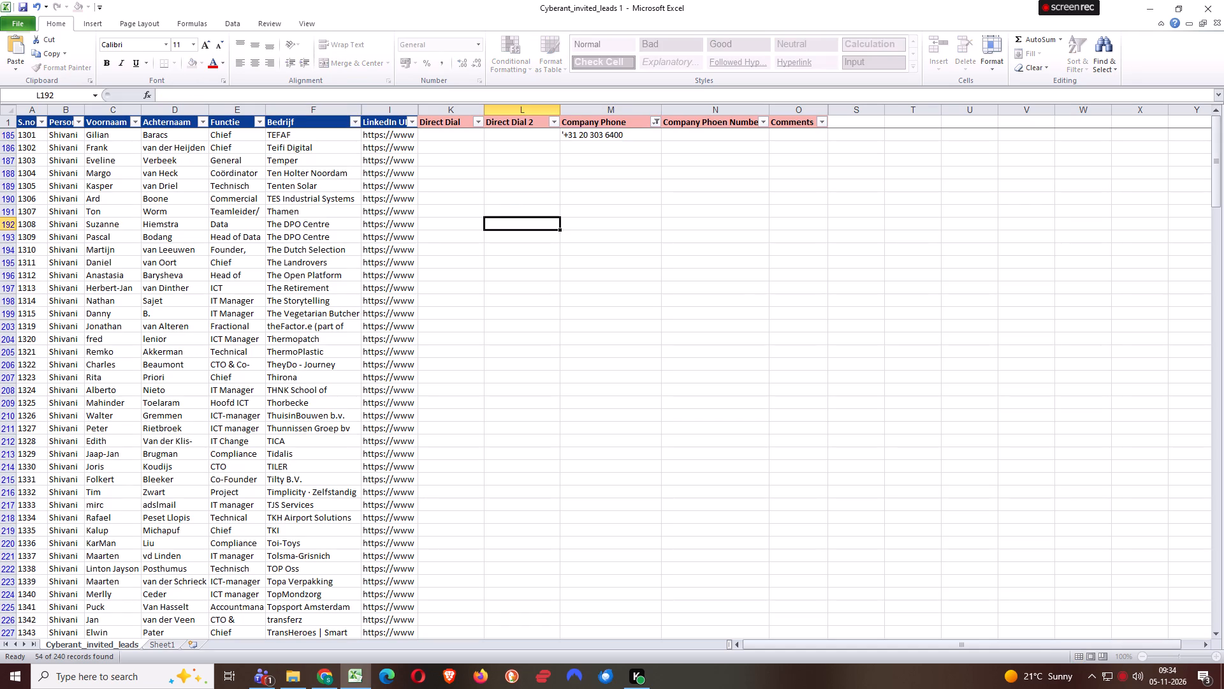
# Check the Apollo results for the row 185 lead and enter NA in that row's Direct Dial cell.
pyautogui.hotkey('alt', 'Tab')
pyautogui.click(112, 0)
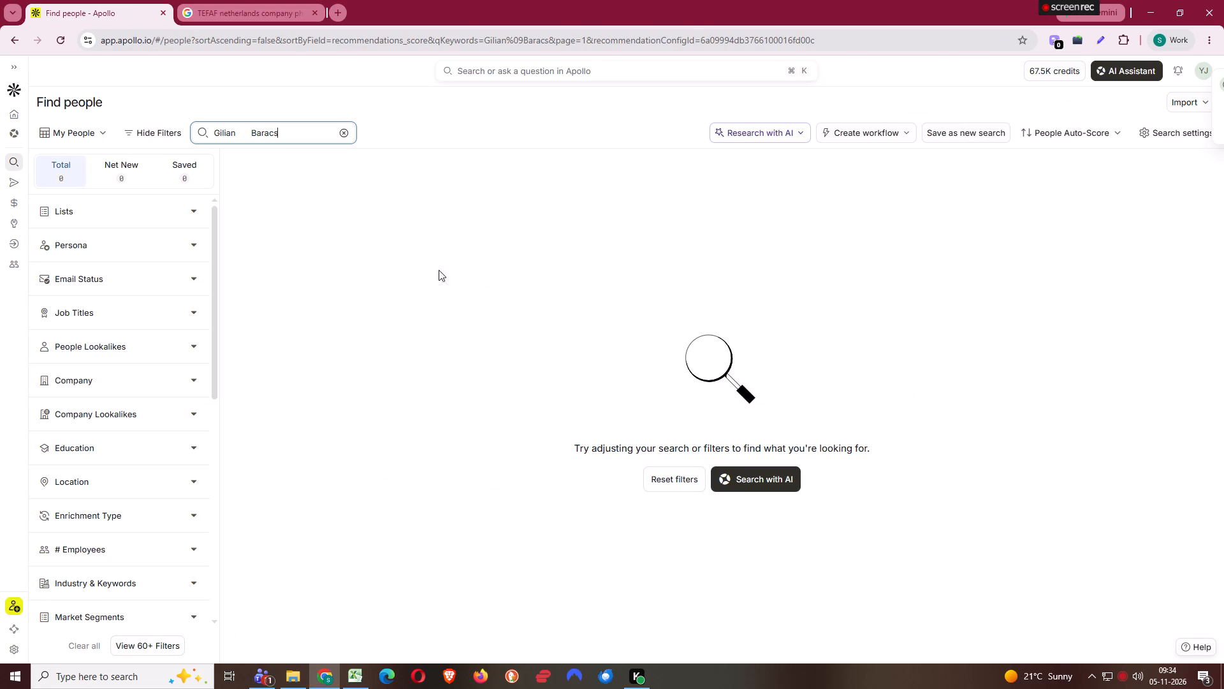
pyautogui.hotkey('alt', 'Tab')
pyautogui.click(470, 132)
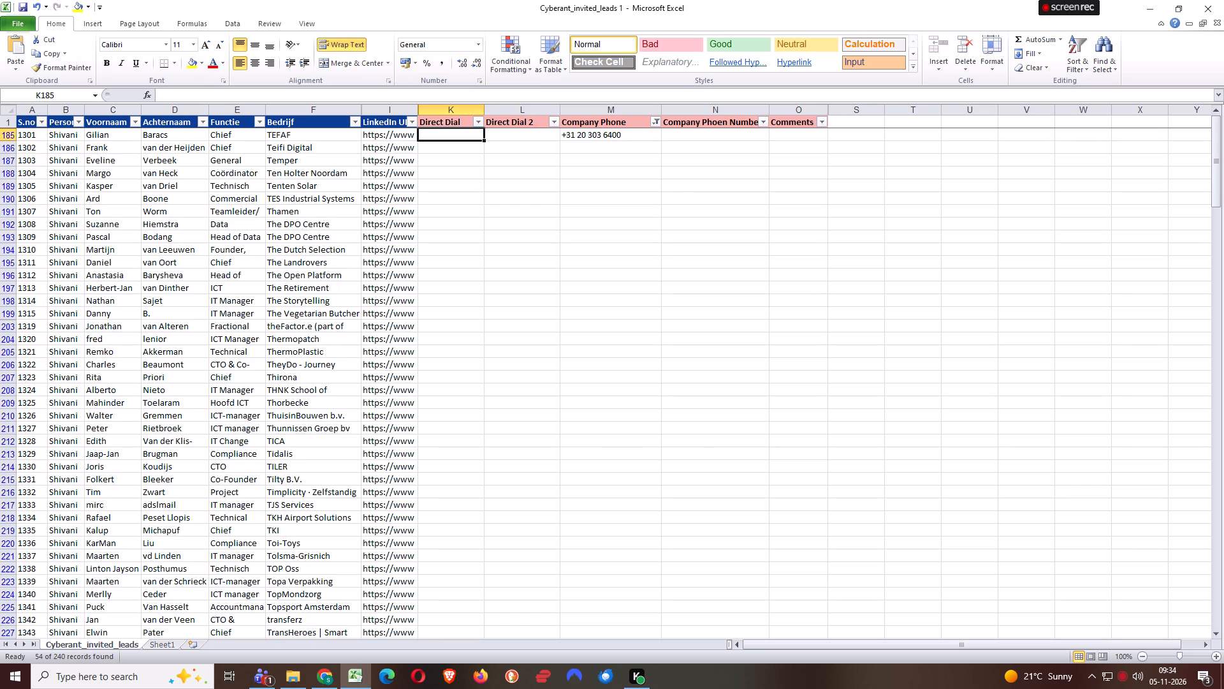
pyautogui.press('n')
pyautogui.click(537, 248)
# Reapply the sheet's filter through the Direct Dial column, keeping all its values selected.
pyautogui.click(479, 119)
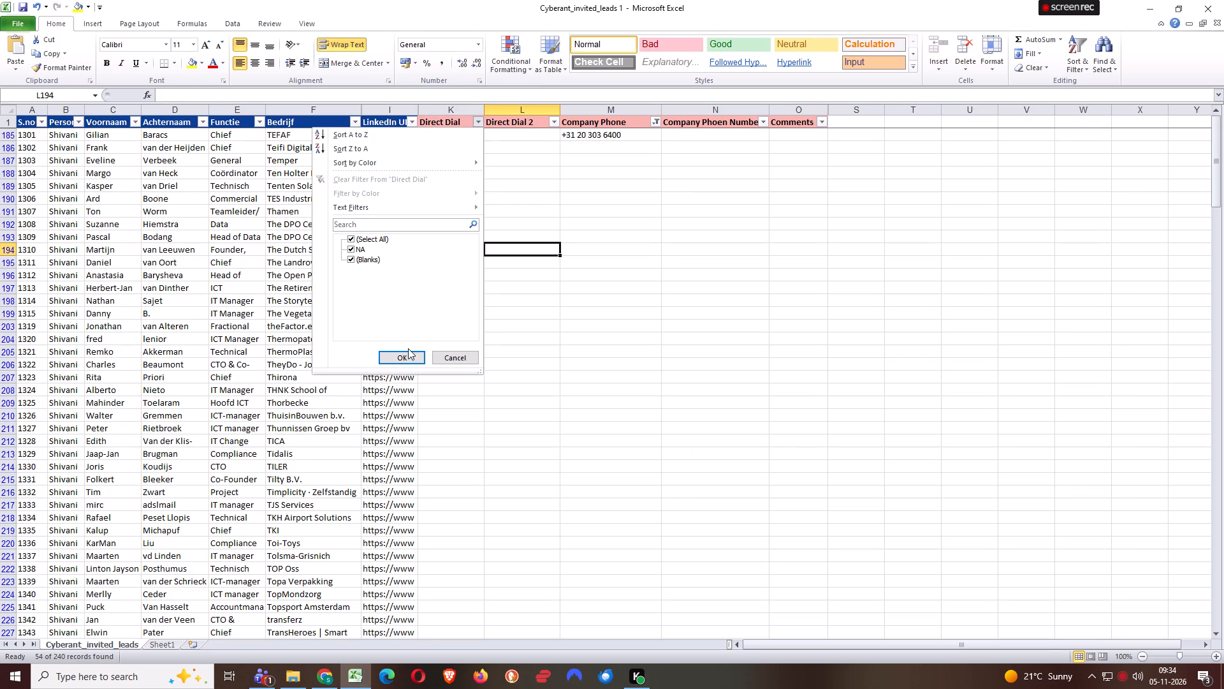
pyautogui.doubleClick(408, 348)
pyautogui.click(584, 325)
# Copy the row 186 lead's first and last name from Excel and search for them in Apollo.
pyautogui.moveTo(170, 133); pyautogui.dragTo(131, 131)
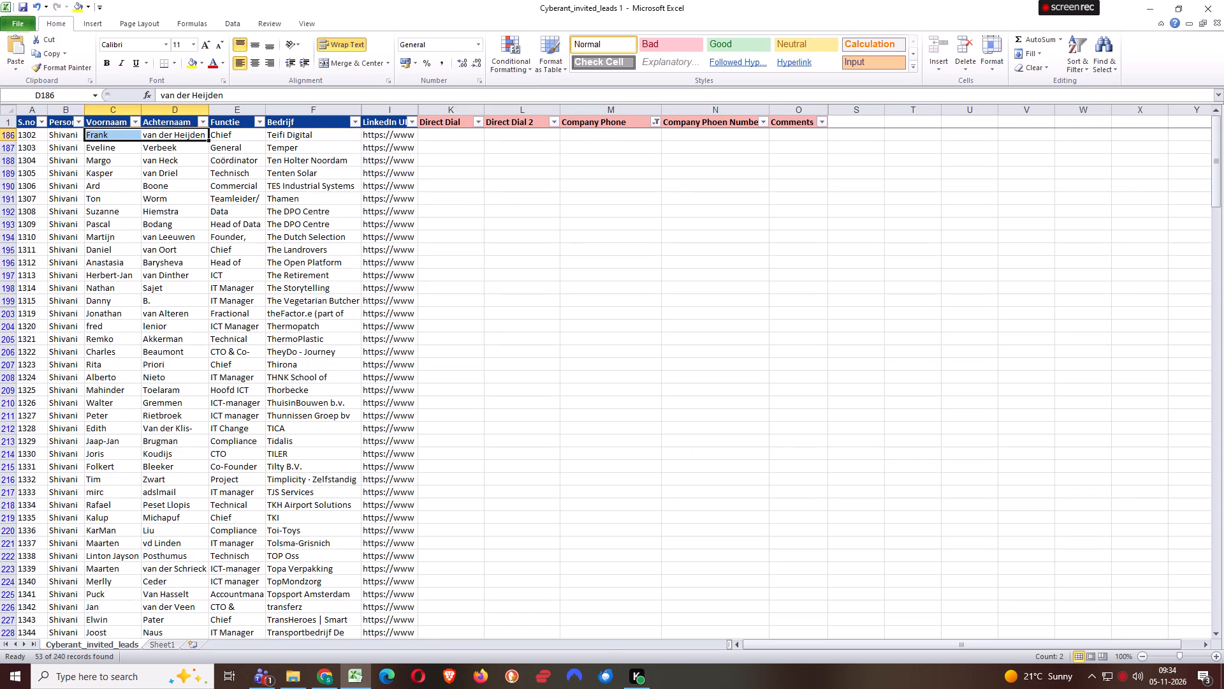
pyautogui.hotkey('ctrl', 'c')
pyautogui.hotkey('alt', 'Tab')
pyautogui.tripleClick(313, 131)
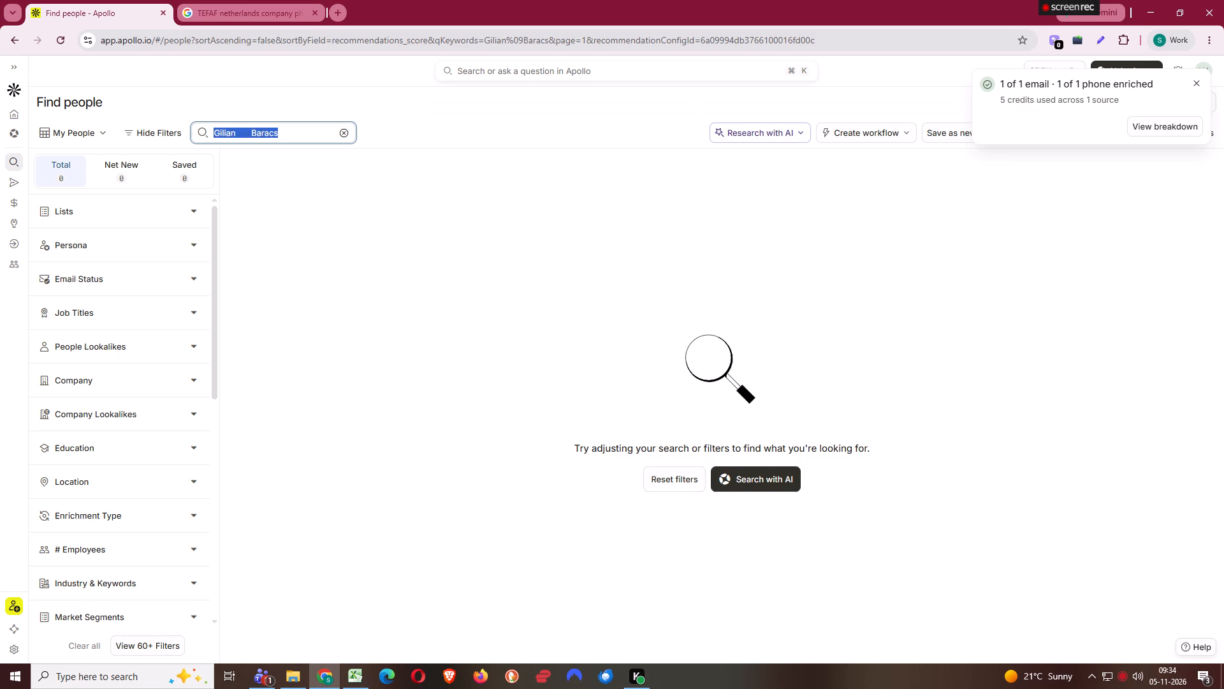
pyautogui.hotkey('ctrl', 'v')
pyautogui.press('Return')
pyautogui.press('Return')
pyautogui.press('Return')
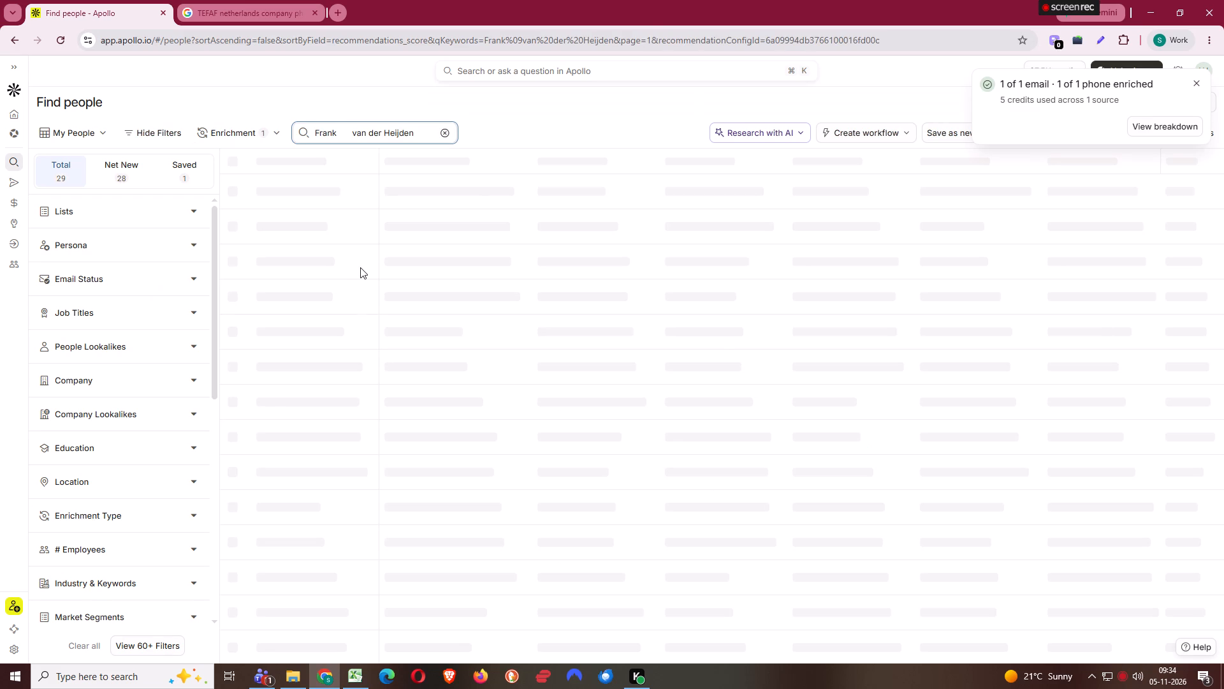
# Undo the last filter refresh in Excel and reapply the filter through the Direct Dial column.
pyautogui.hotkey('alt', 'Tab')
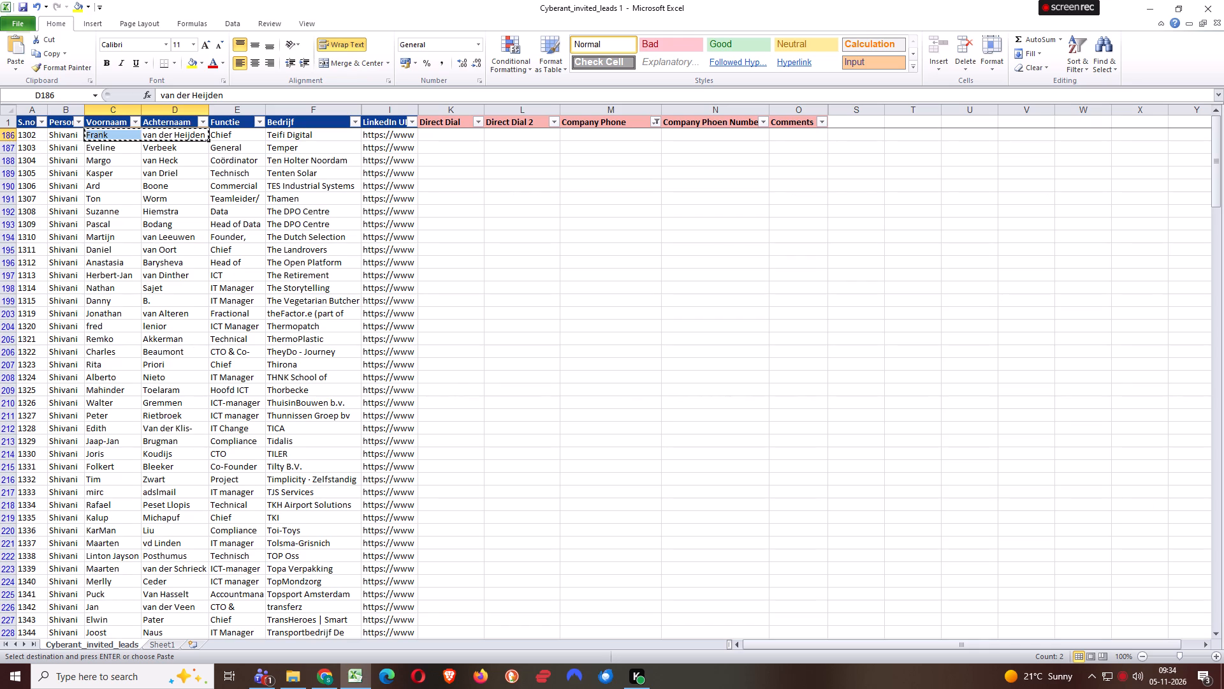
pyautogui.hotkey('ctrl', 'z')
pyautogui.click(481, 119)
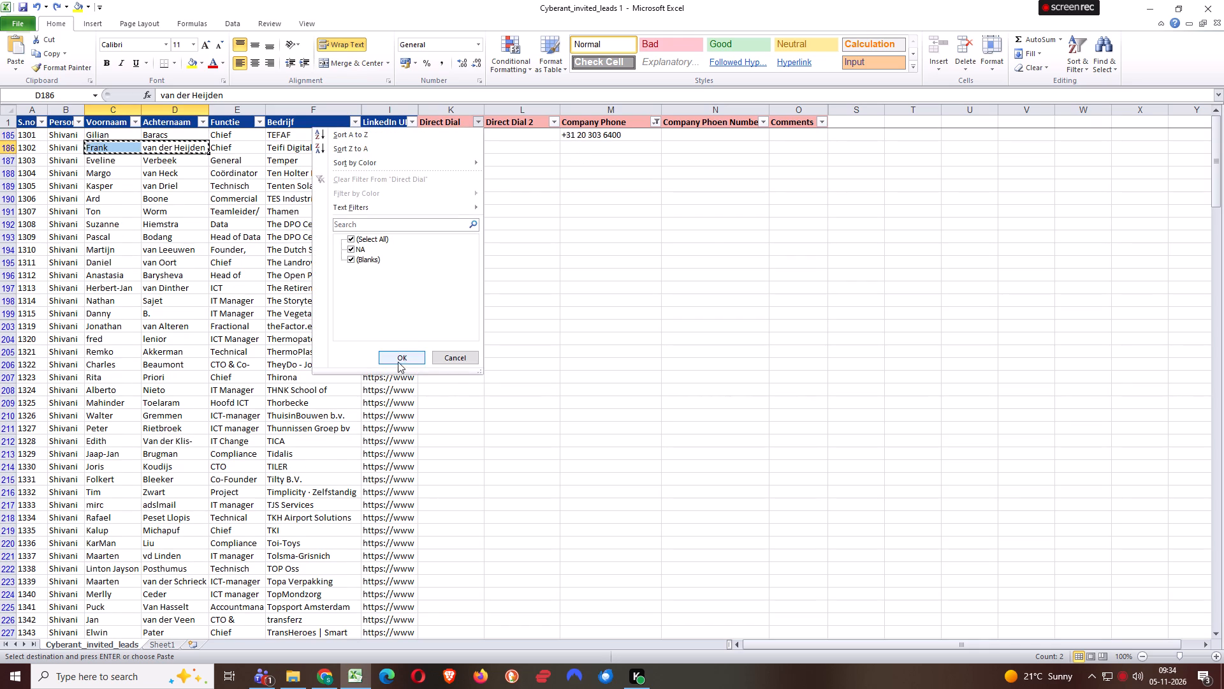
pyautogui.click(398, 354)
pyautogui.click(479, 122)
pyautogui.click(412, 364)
# Request mobile number access in Apollo for the lead listed as Chief Technology Officer at Teifi Digital.
pyautogui.hotkey('alt', 'Tab')
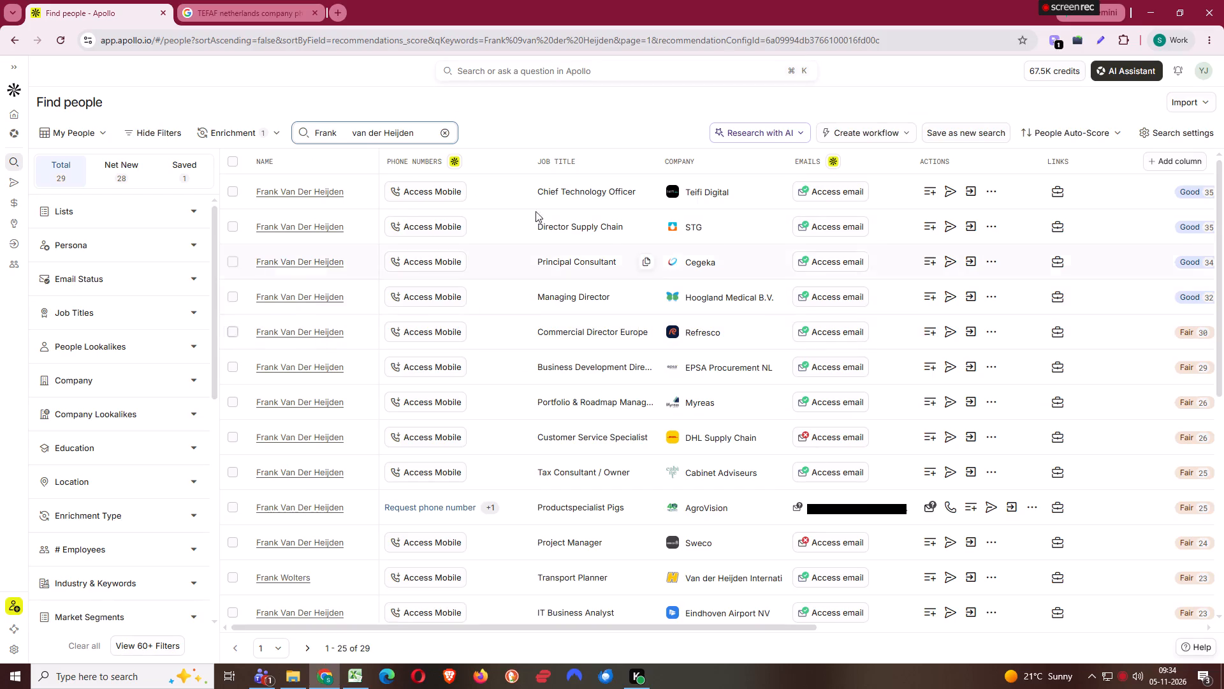
pyautogui.hotkey('alt', 'Tab')
pyautogui.hotkey('alt', 'Tab')
pyautogui.click(389, 190)
# Copy the company name Teifi Digital from row 186 and search Google for "Teifi Digital netherlands company phone number".
pyautogui.hotkey('alt', 'Tab')
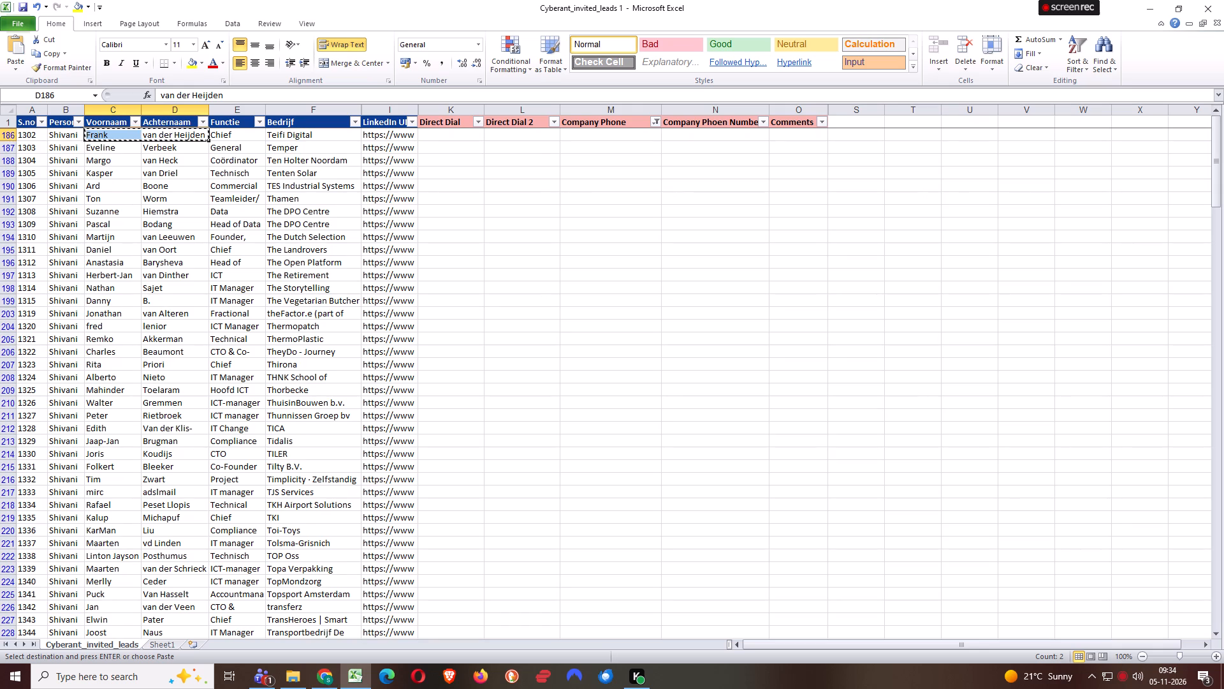
pyautogui.click(289, 136)
pyautogui.hotkey('ctrl', 'c')
pyautogui.hotkey('alt', 'Tab')
pyautogui.click(283, 0)
pyautogui.doubleClick(197, 92)
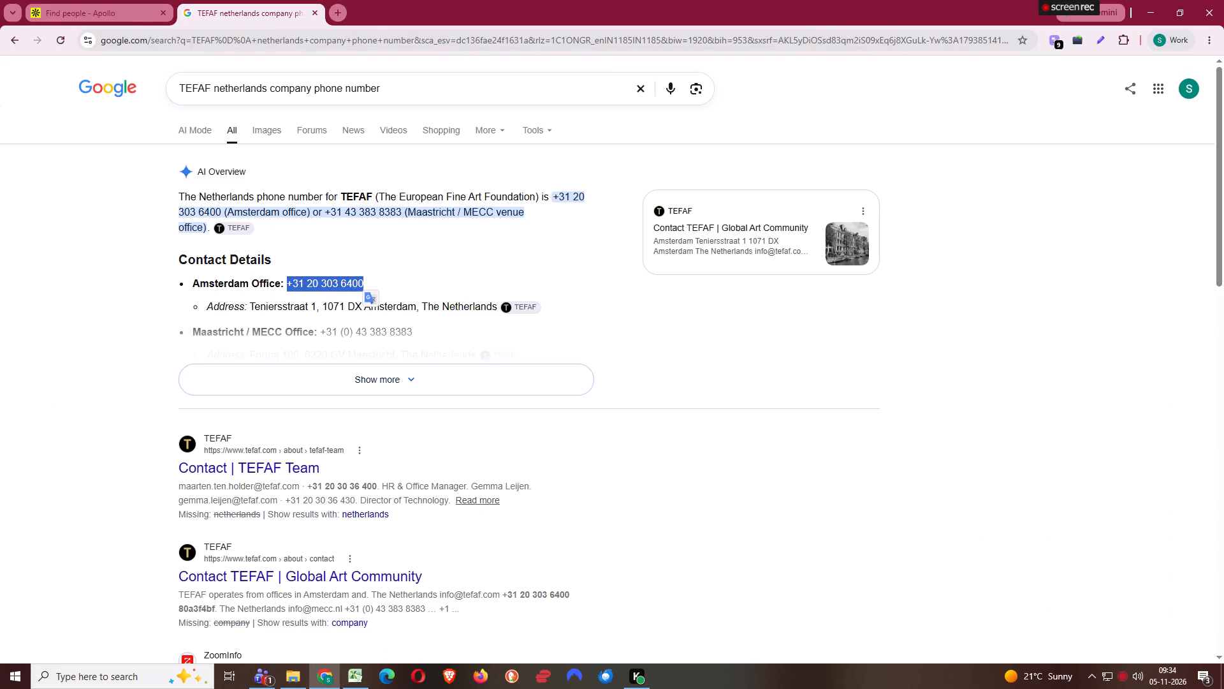
pyautogui.hotkey('ctrl', 'v')
pyautogui.press('Return')
pyautogui.press('Return')
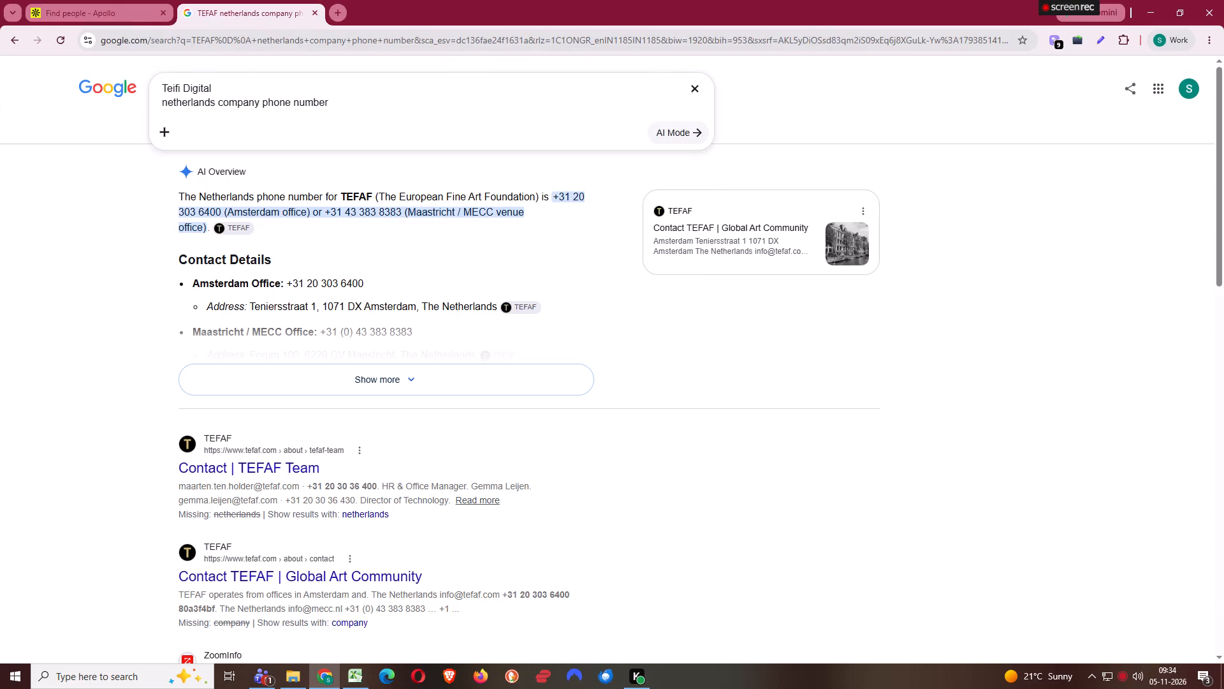
pyautogui.press('Return')
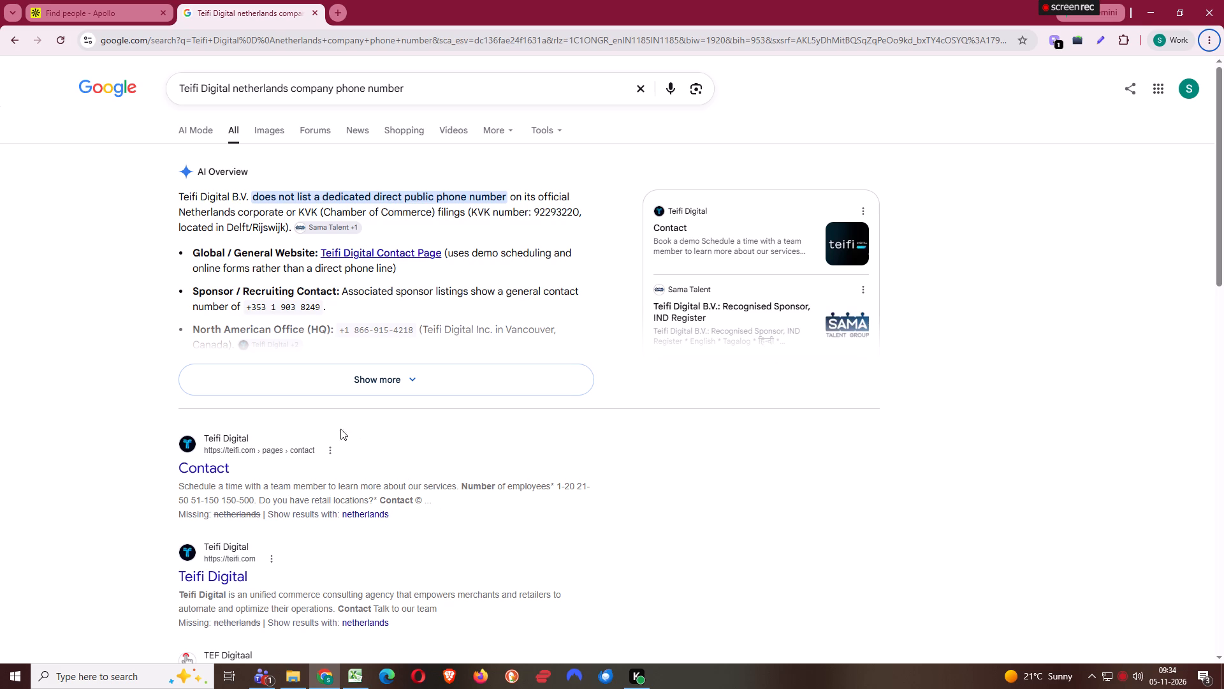
# Copy Teifi Digital's sponsor/recruiting contact number from the Google overview into the Company Phone cell of row 186.
pyautogui.scroll(-1, 299, 424)
pyautogui.scroll(3, 299, 424)
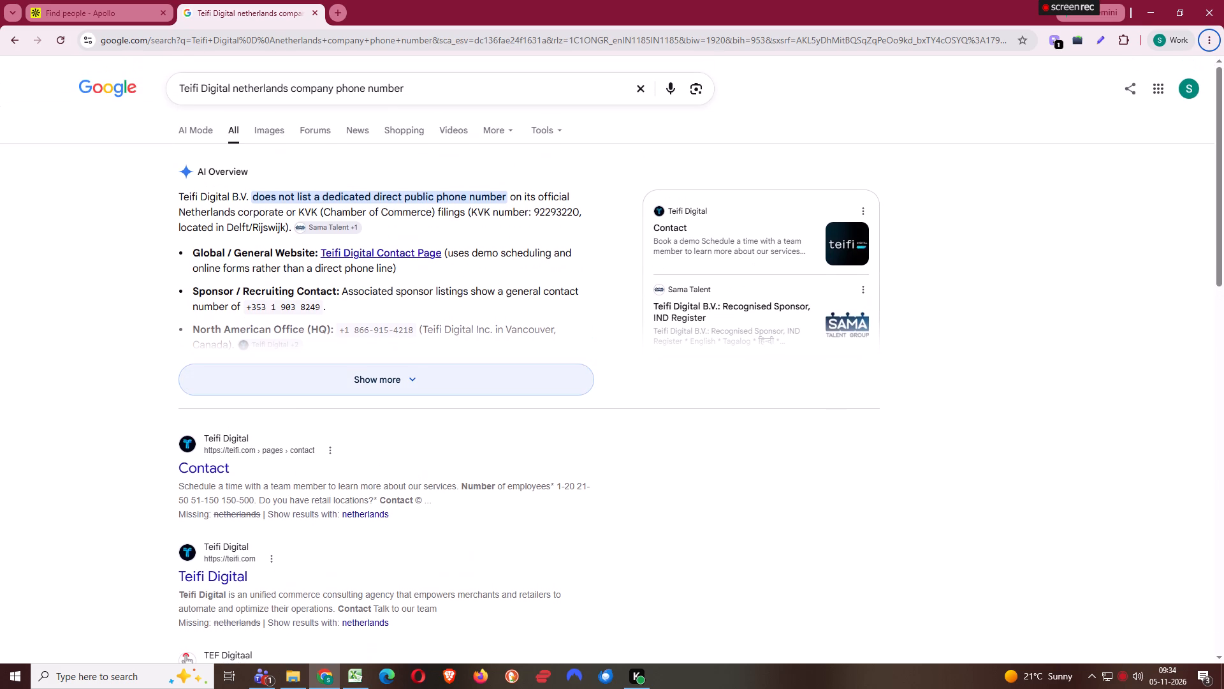
pyautogui.keyDown('alt'); pyautogui.click(272, 310); pyautogui.keyUp('alt')
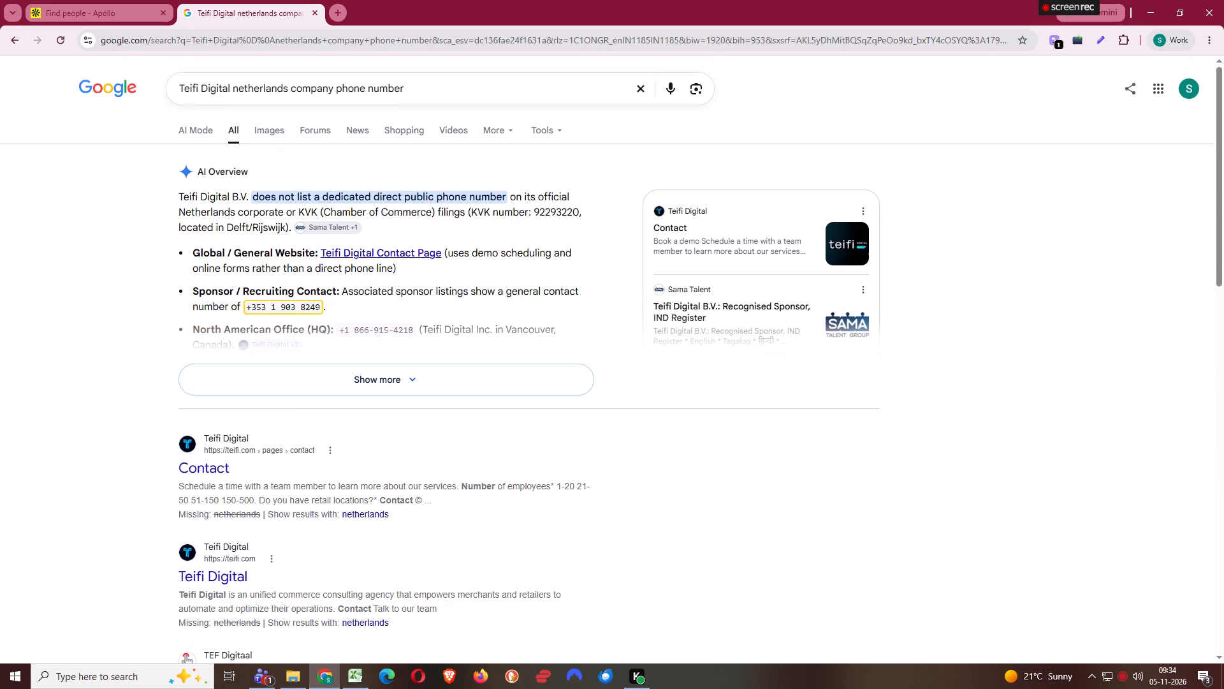
pyautogui.hotkey('alt', 'Tab')
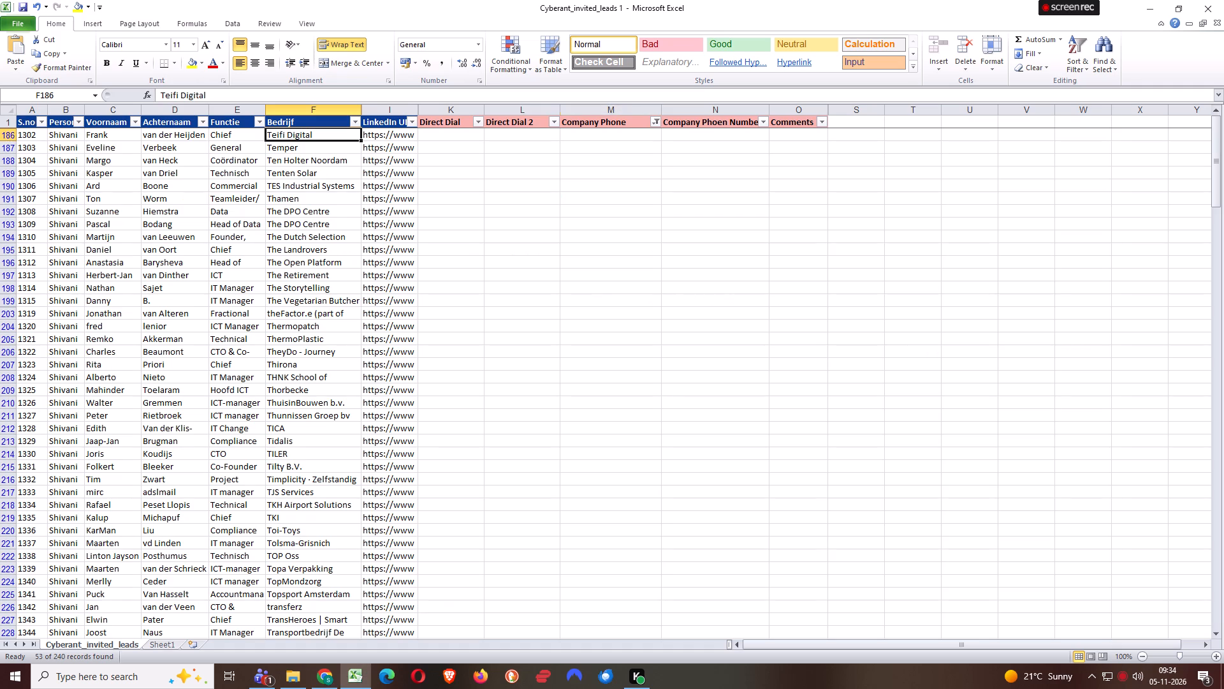
pyautogui.click(590, 140)
pyautogui.hotkey('ctrl', 'v')
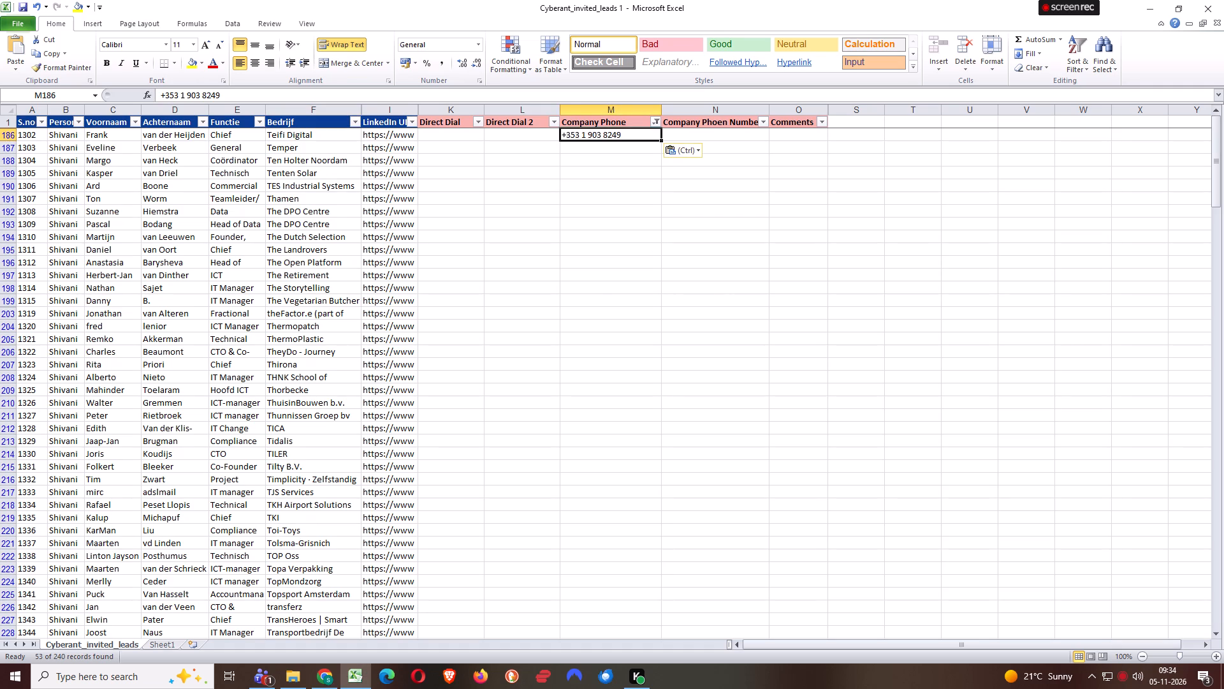
# Fill row 186's Company Phone cell with light aqua and save the workbook.
pyautogui.click(201, 67)
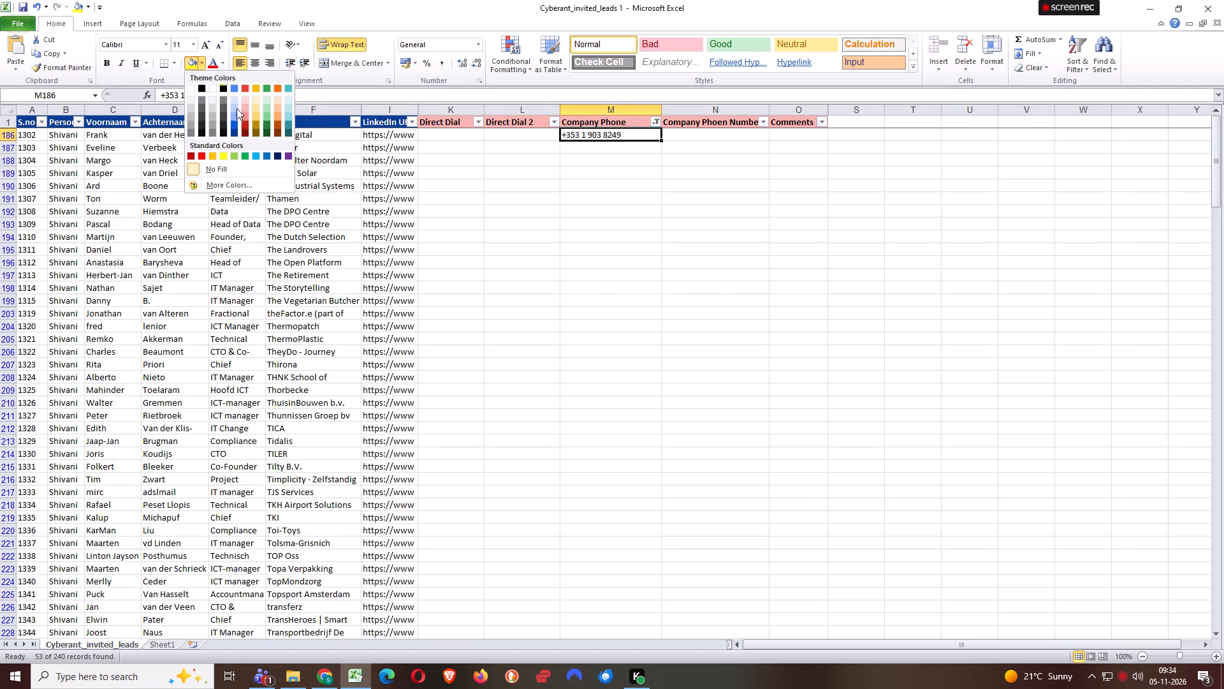
pyautogui.click(292, 108)
pyautogui.click(666, 223)
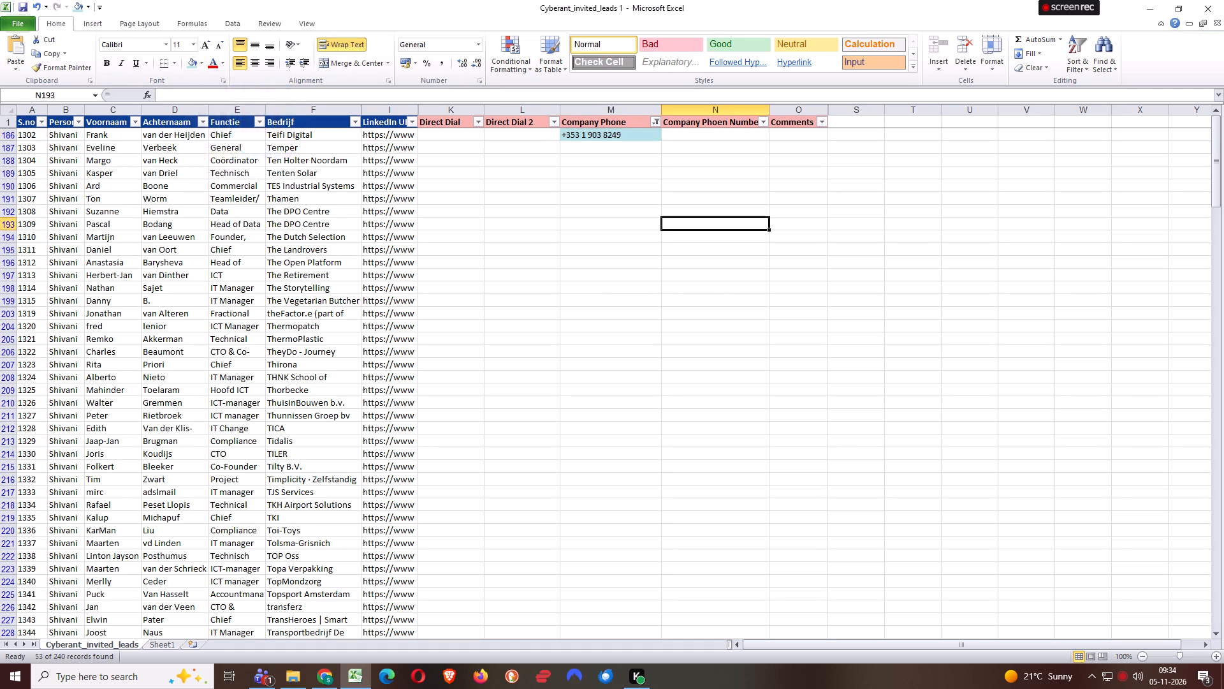
pyautogui.hotkey('ctrl', 's')
pyautogui.hotkey('ctrl', 's')
pyautogui.hotkey('ctrl', 's')
pyautogui.click(597, 202)
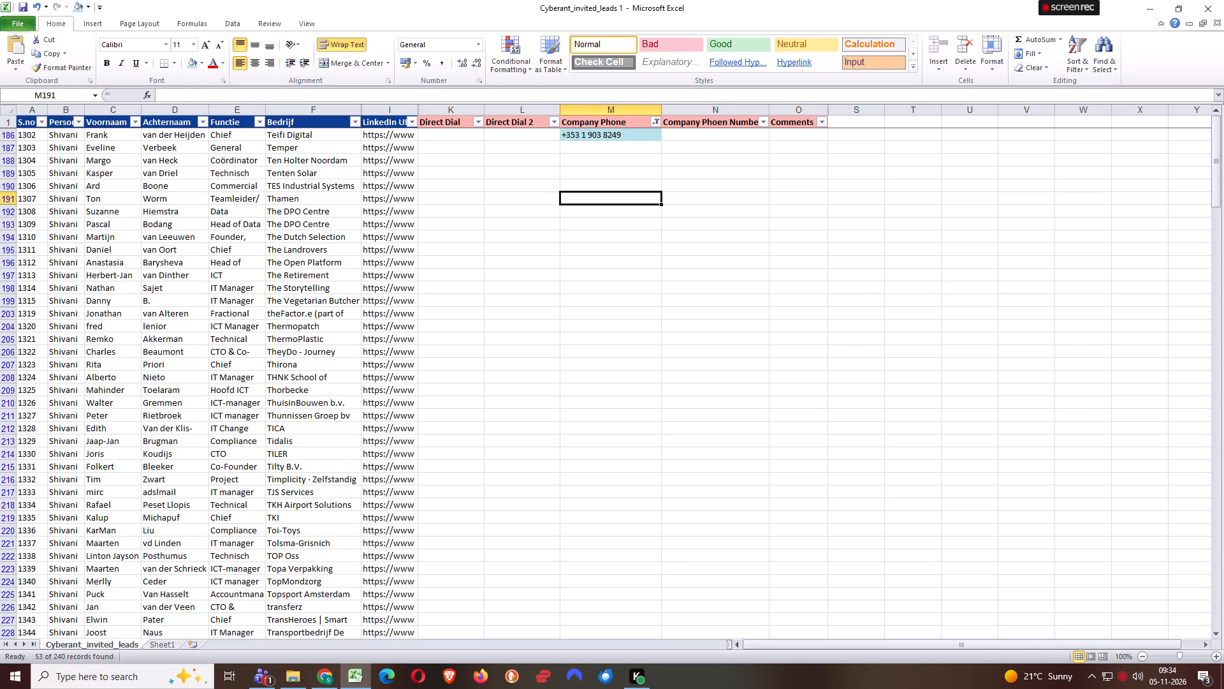
# Check Apollo for the Teifi Digital lead's requested mobile number for the Direct Dial cell of row 186.
pyautogui.click(423, 137)
pyautogui.hotkey('alt', 'Tab')
pyautogui.click(105, 0)
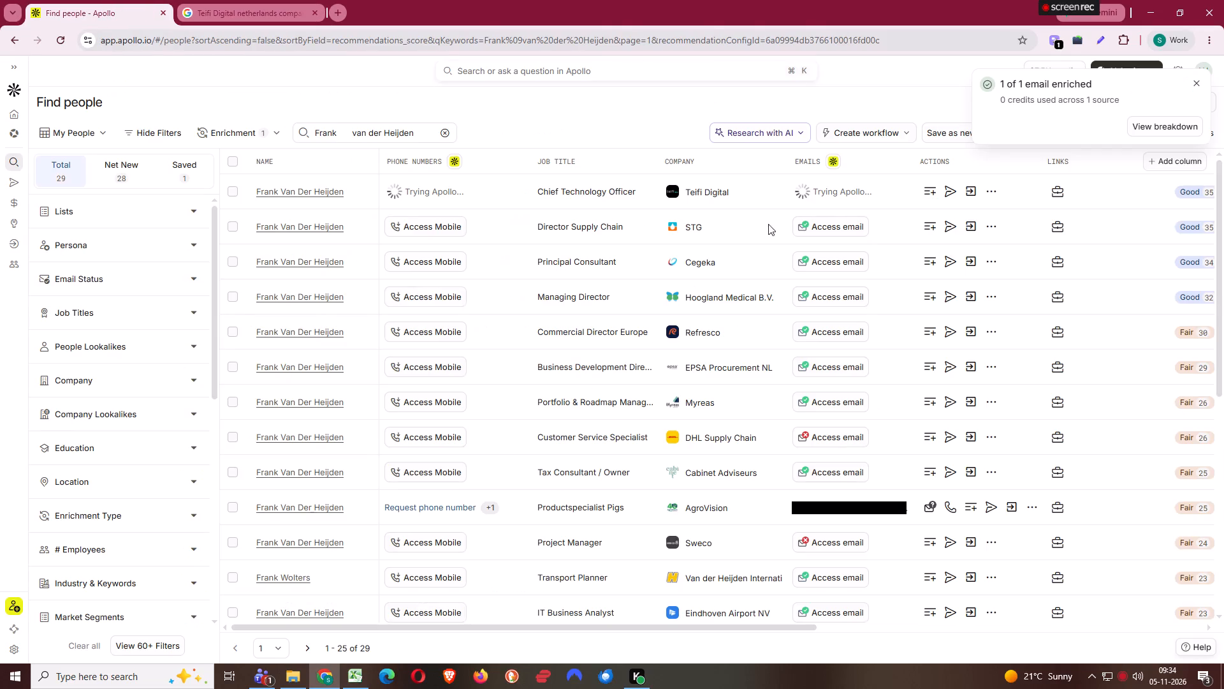
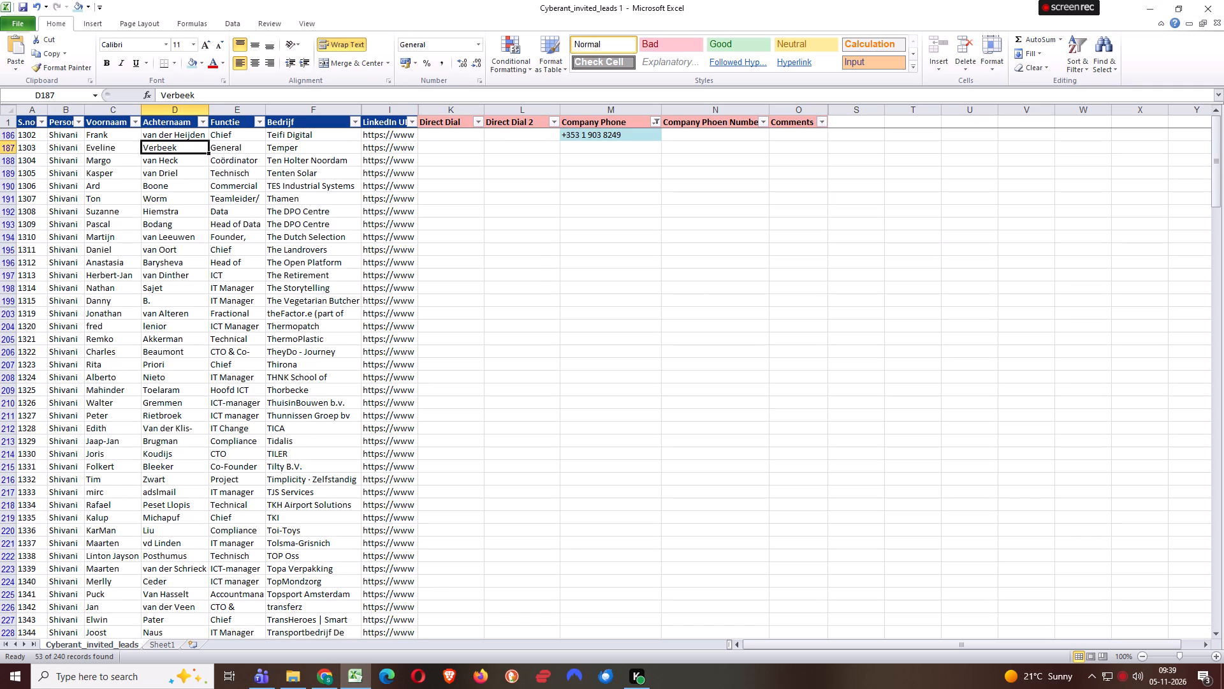
# Copy the first and last name of the Temper lead from row 187 and search Apollo people for that name.
pyautogui.moveTo(144, 147); pyautogui.dragTo(124, 149)
pyautogui.hotkey('ctrl', 'c')
pyautogui.hotkey('ctrl', 'c')
pyautogui.hotkey('alt', 'Tab')
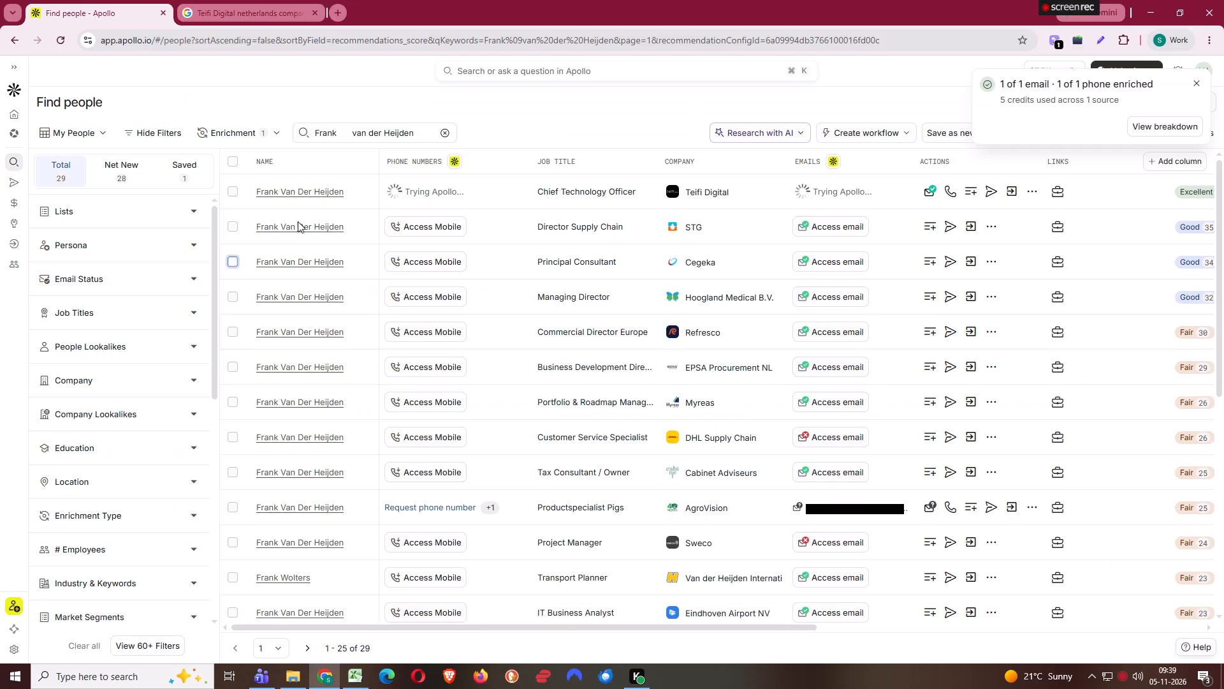
pyautogui.click(347, 131)
pyautogui.doubleClick(347, 131)
pyautogui.doubleClick(347, 131)
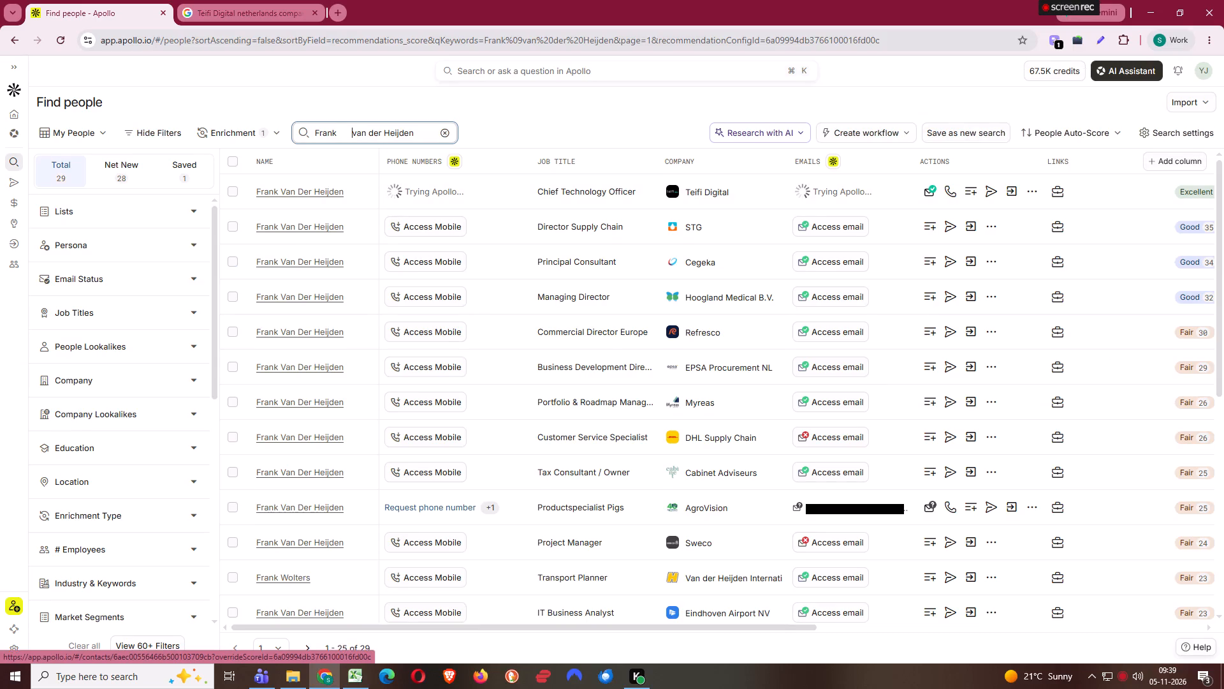
pyautogui.hotkey('ctrl', 'v')
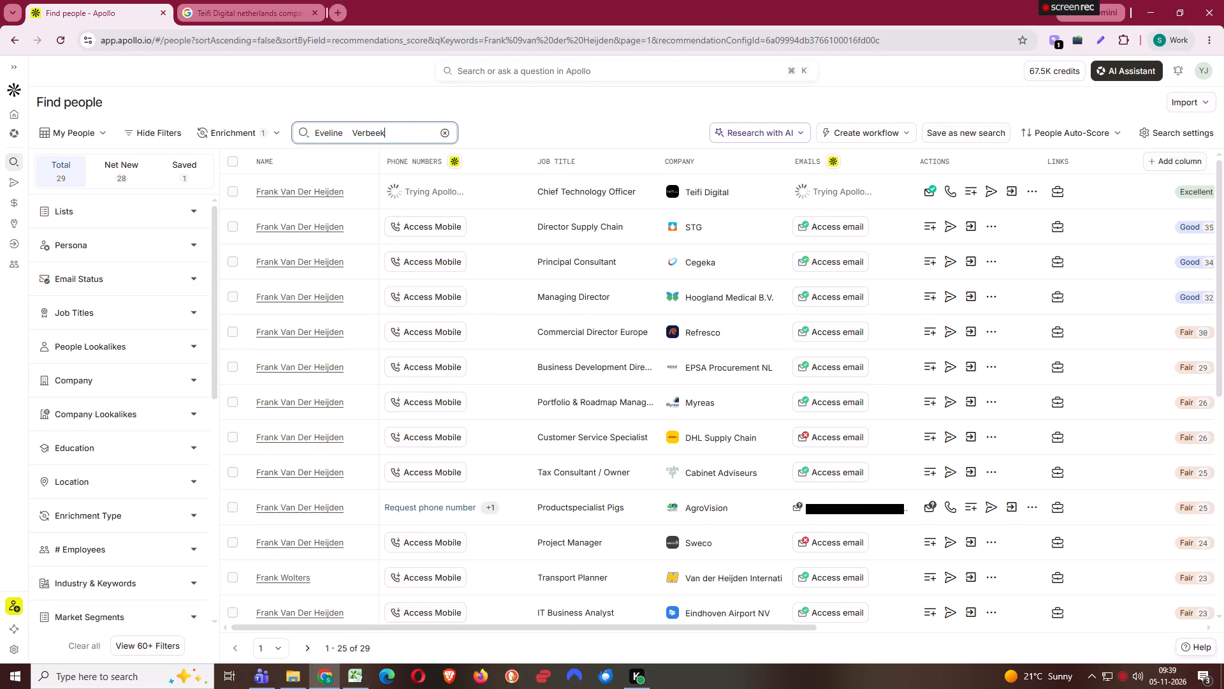
pyautogui.press('Return')
pyautogui.press('Return')
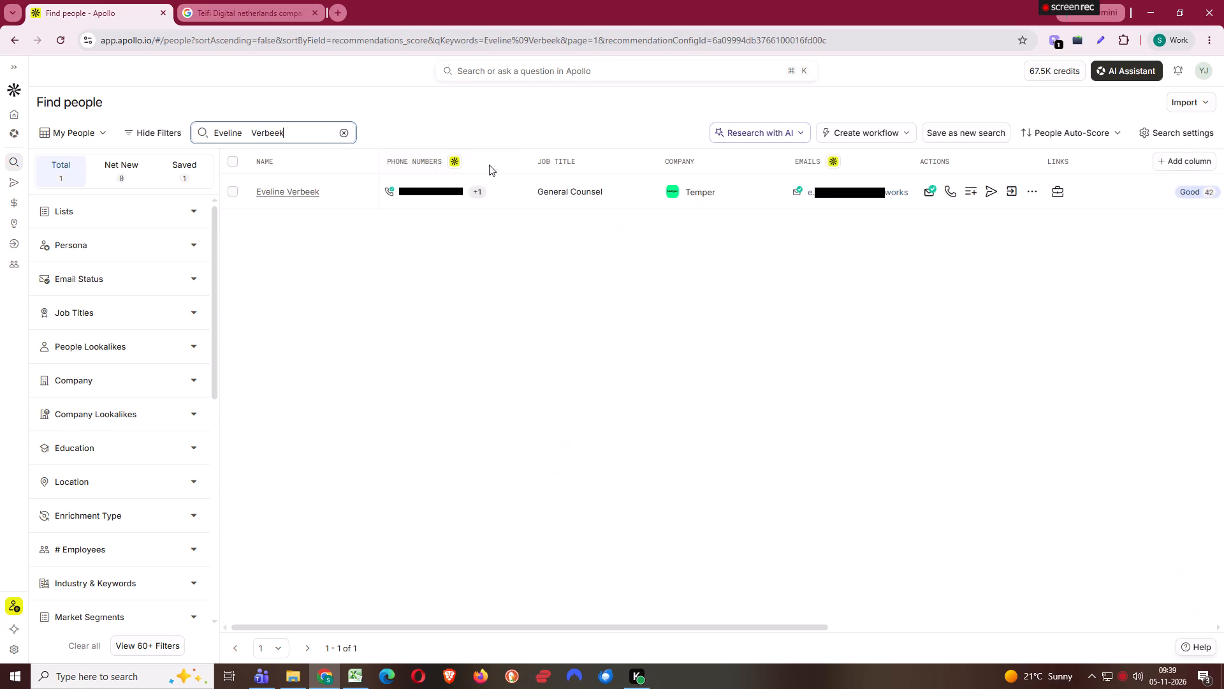
# Copy the Temper lead's mobile number from Apollo into the Direct Dial cell of row 187.
pyautogui.click(469, 193)
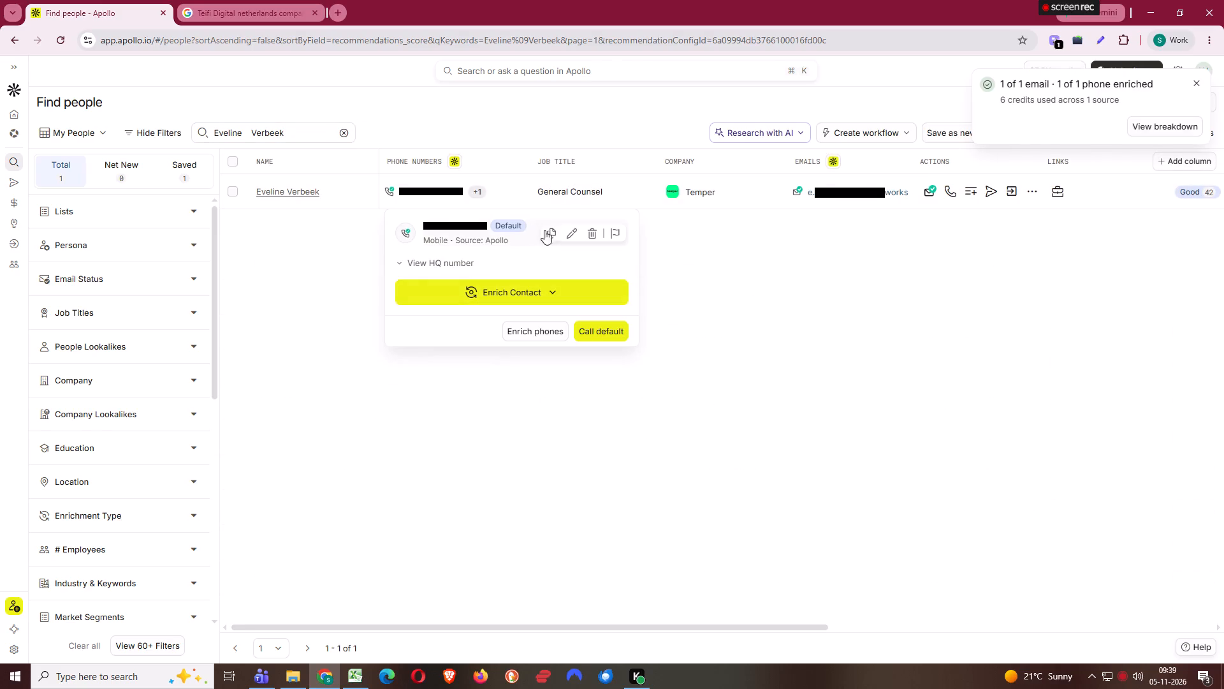
pyautogui.click(551, 232)
pyautogui.hotkey('alt', 'Tab')
pyautogui.click(437, 141)
pyautogui.hotkey('ctrl', 'v')
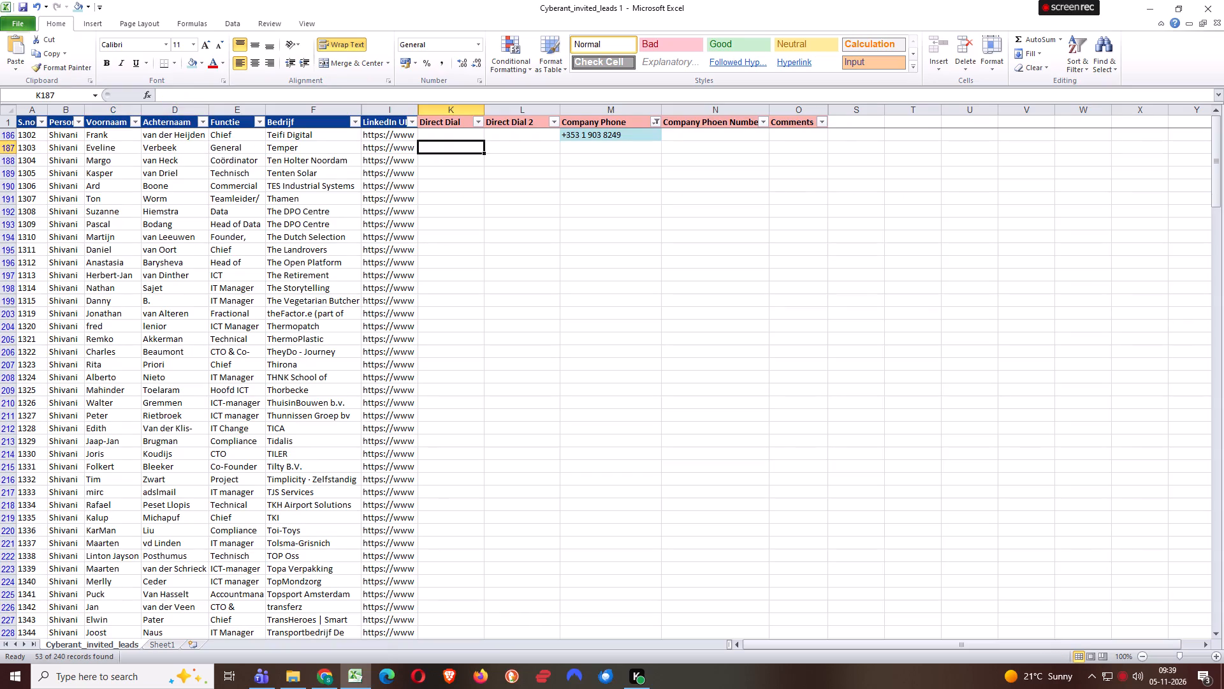
# Reveal Temper's HQ number in Apollo and copy the corporate phone into the Company Phone cell of row 187.
pyautogui.hotkey('alt', 'Tab')
pyautogui.click(446, 267)
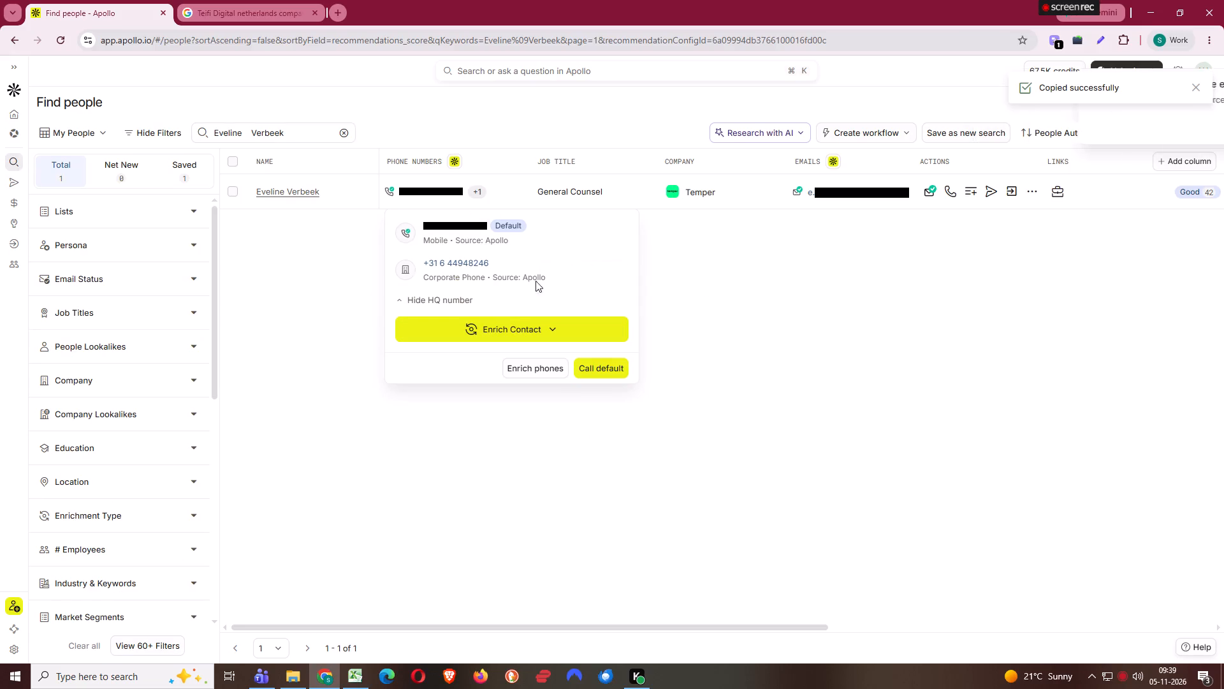
pyautogui.click(575, 273)
pyautogui.hotkey('alt', 'Tab')
pyautogui.click(619, 146)
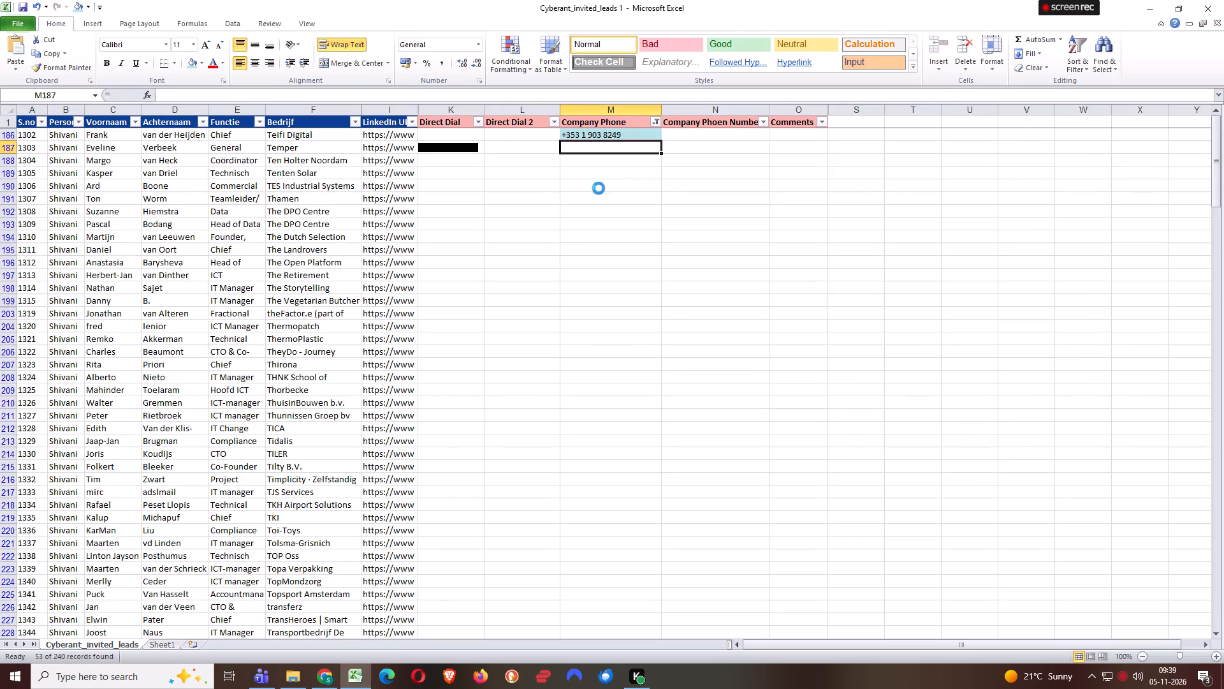
pyautogui.hotkey('ctrl', 'v')
# Search Apollo for the row 186 lead's full name again and open the Teifi Digital contact's record in a new tab.
pyautogui.moveTo(171, 133); pyautogui.dragTo(129, 130)
pyautogui.hotkey('ctrl', 'c')
pyautogui.hotkey('alt', 'Tab')
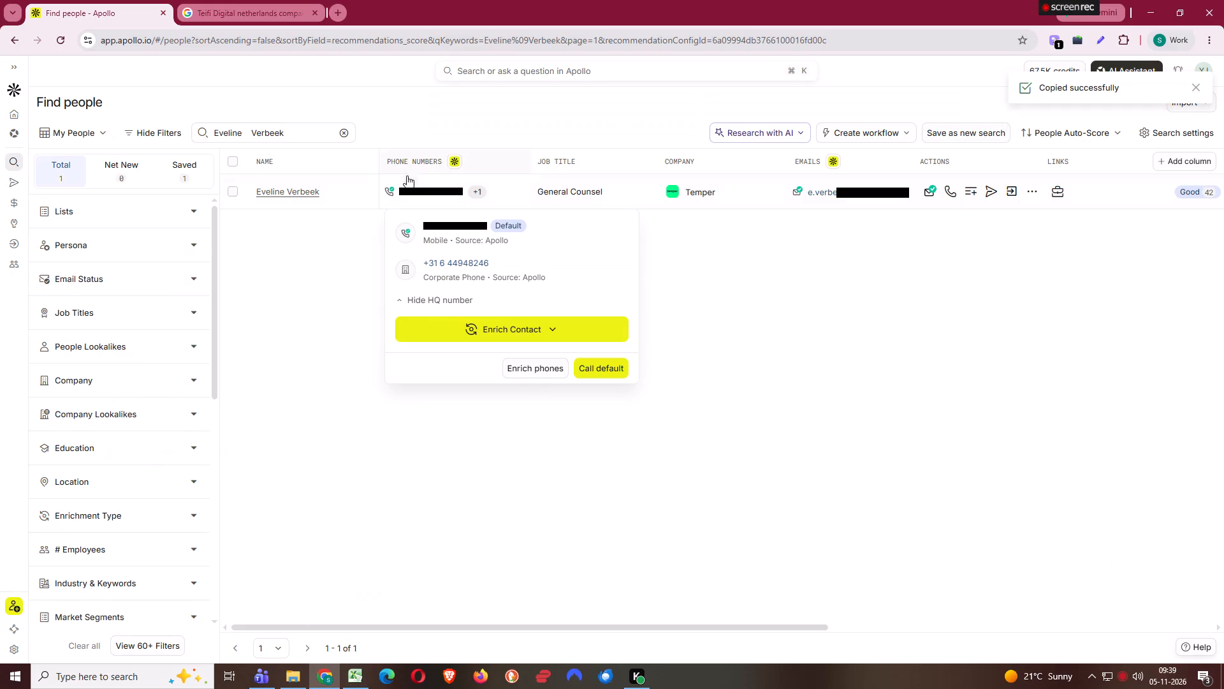
pyautogui.tripleClick(300, 130)
pyautogui.hotkey('ctrl', 'v')
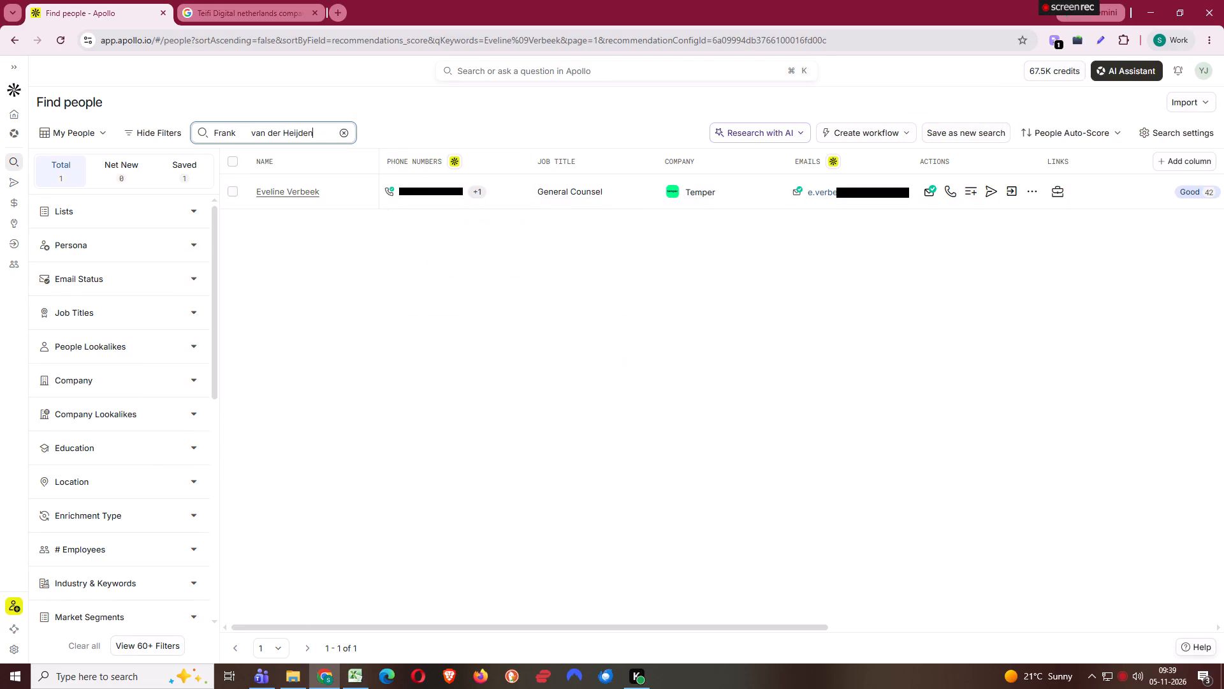
pyautogui.press('Return')
pyautogui.press('Return')
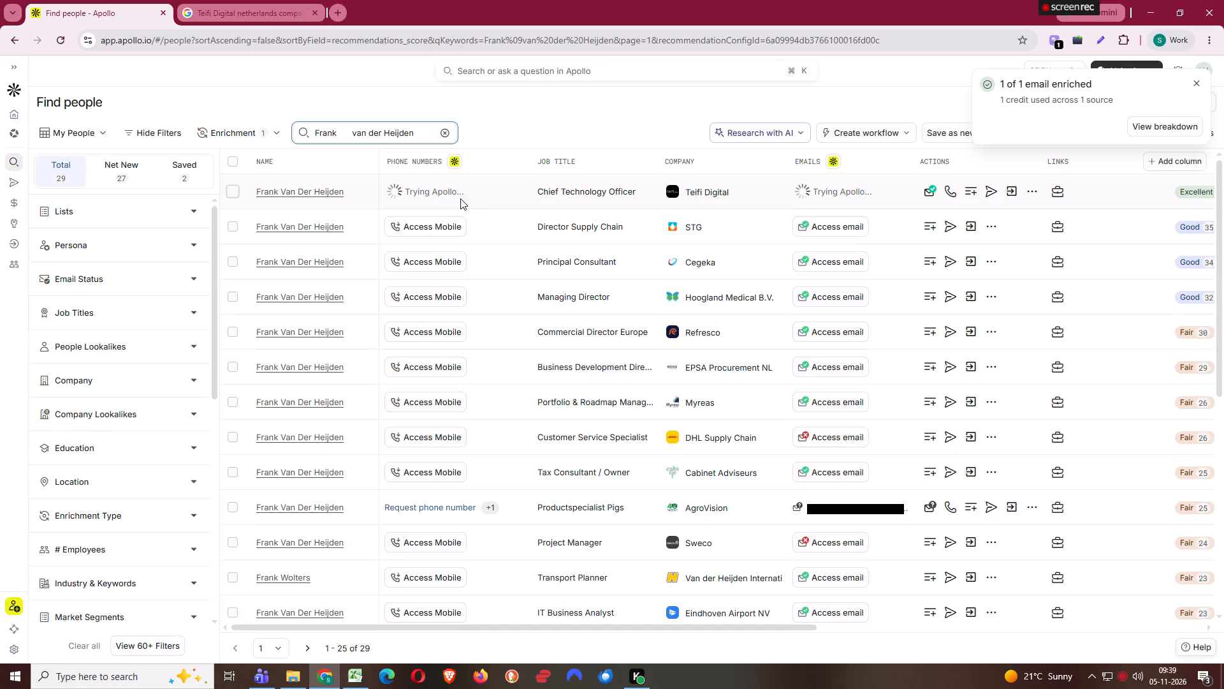
pyautogui.keyDown('ctrl'); pyautogui.click(337, 191); pyautogui.keyUp('ctrl')
# Copy the first and last name of the Ten Holter Noordam lead from row 188 and search Apollo people for it.
pyautogui.hotkey('alt', 'Tab')
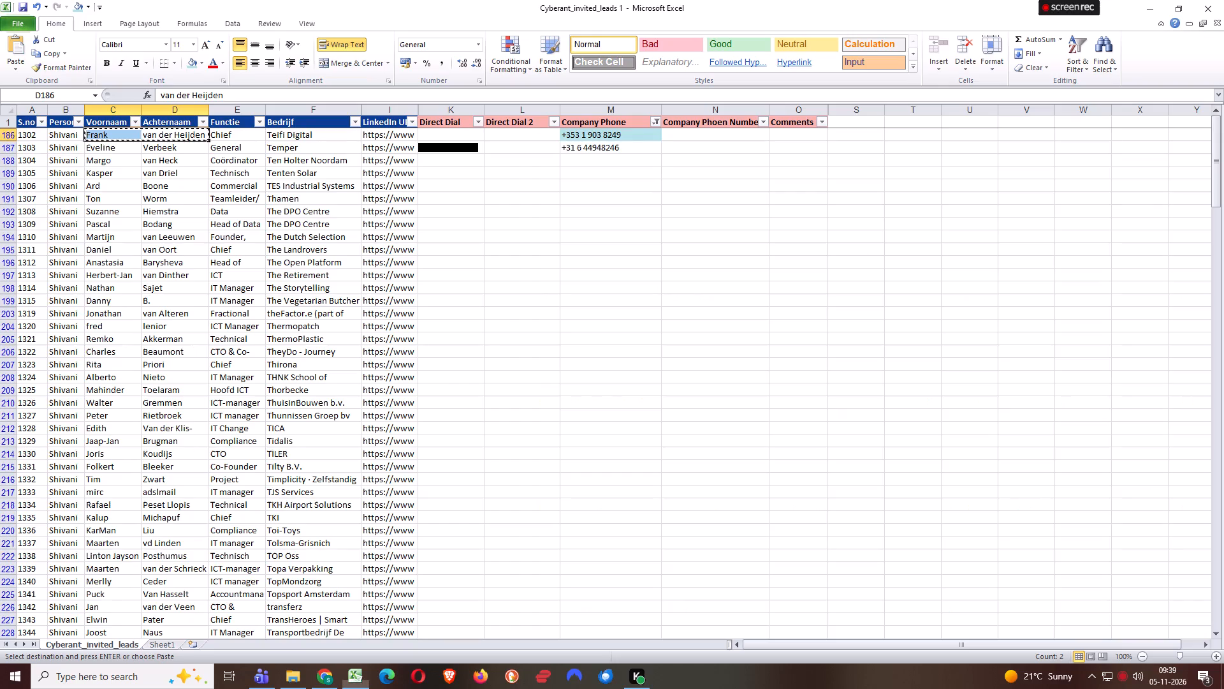
pyautogui.click(164, 149)
pyautogui.moveTo(126, 153); pyautogui.dragTo(163, 153)
pyautogui.moveTo(162, 159); pyautogui.dragTo(116, 152)
pyautogui.moveTo(117, 161); pyautogui.dragTo(140, 161)
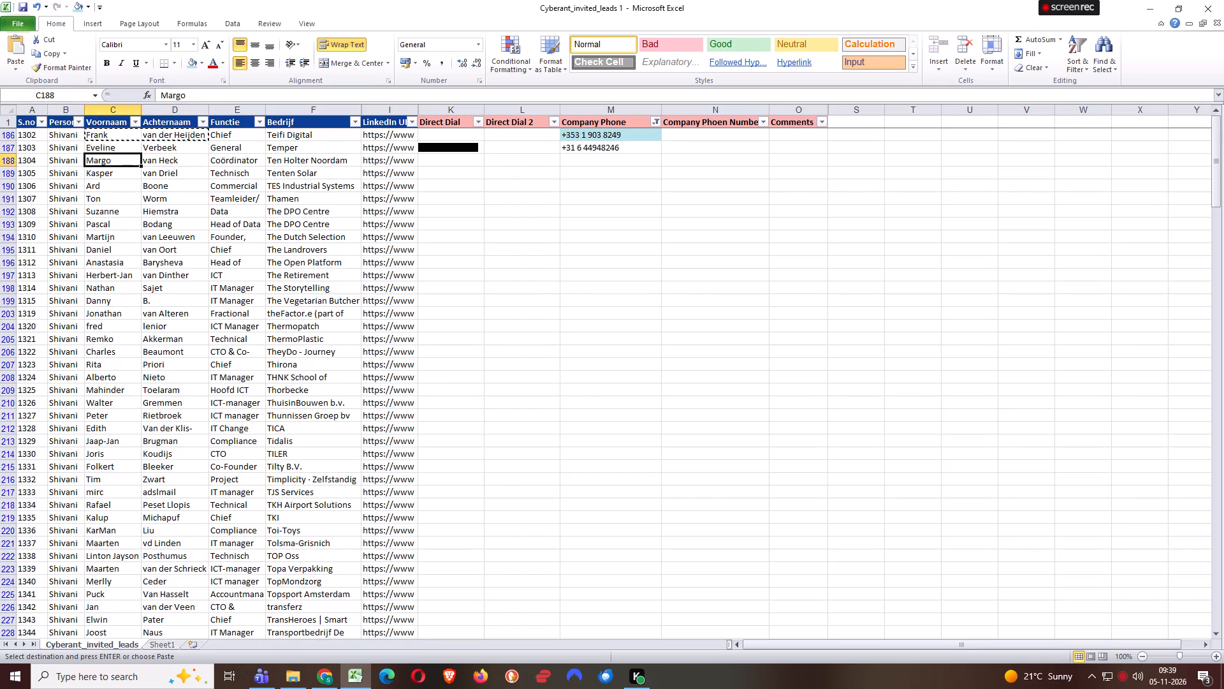
pyautogui.moveTo(140, 161); pyautogui.dragTo(156, 161)
pyautogui.hotkey('ctrl', 'c')
pyautogui.hotkey('alt', 'Tab')
pyautogui.tripleClick(336, 131)
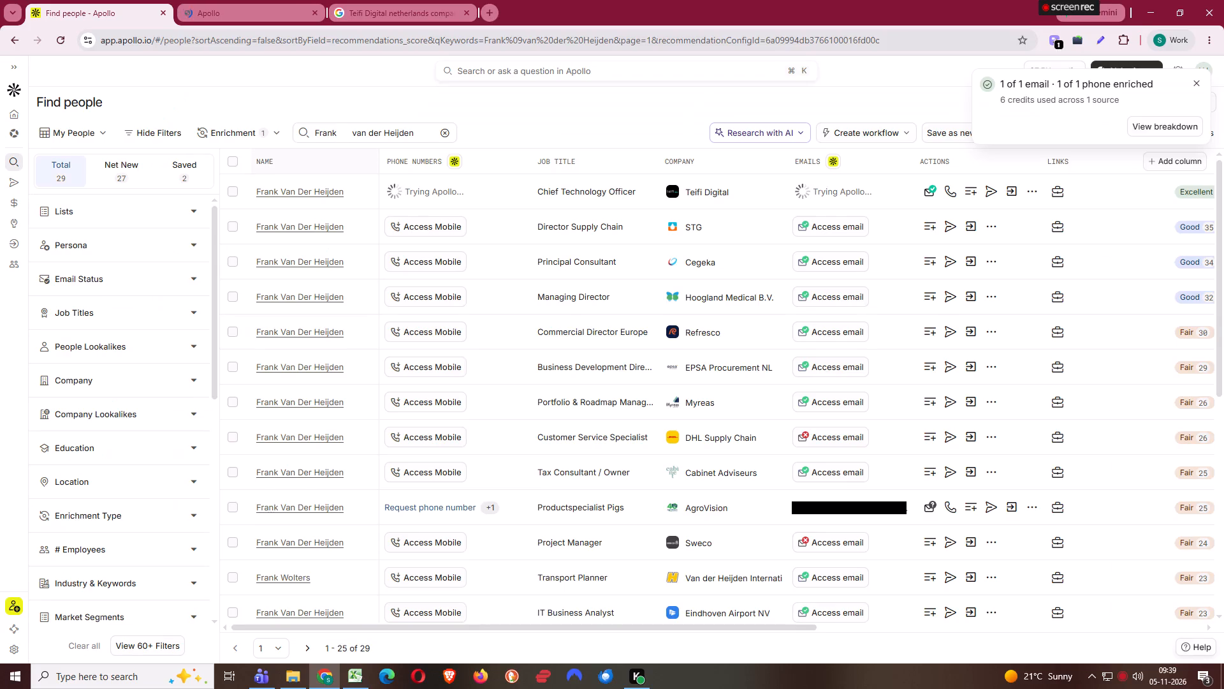
pyautogui.click(336, 131)
pyautogui.doubleClick(336, 131)
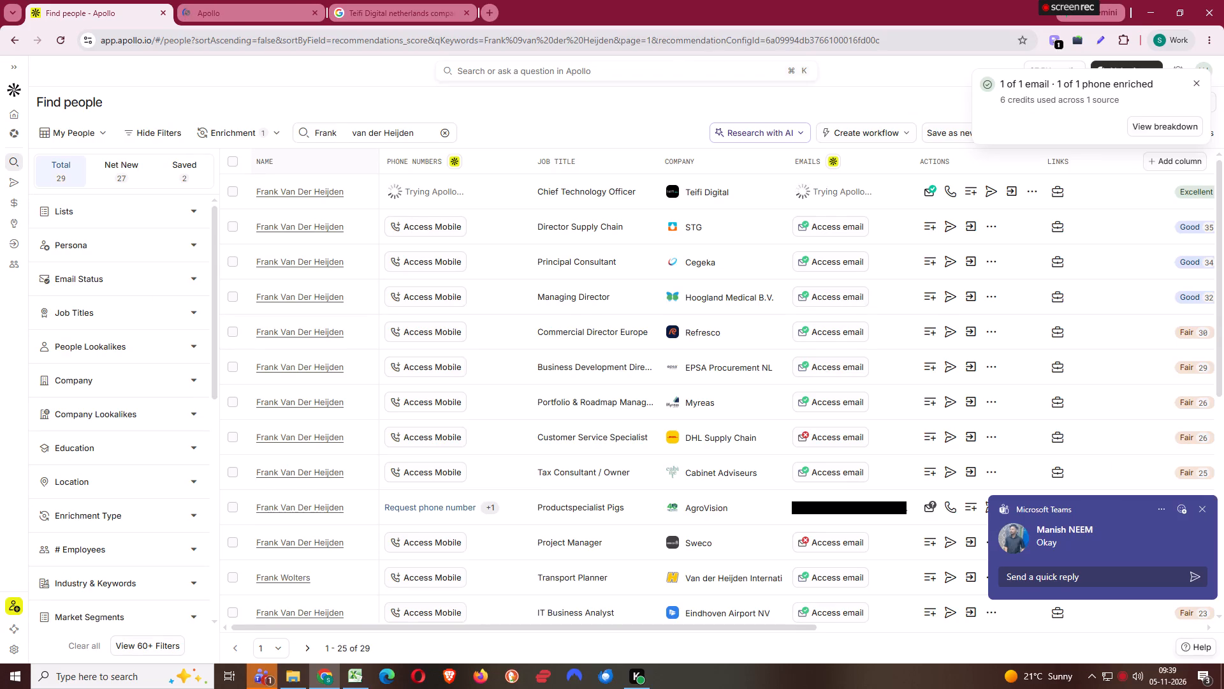
pyautogui.click(404, 131)
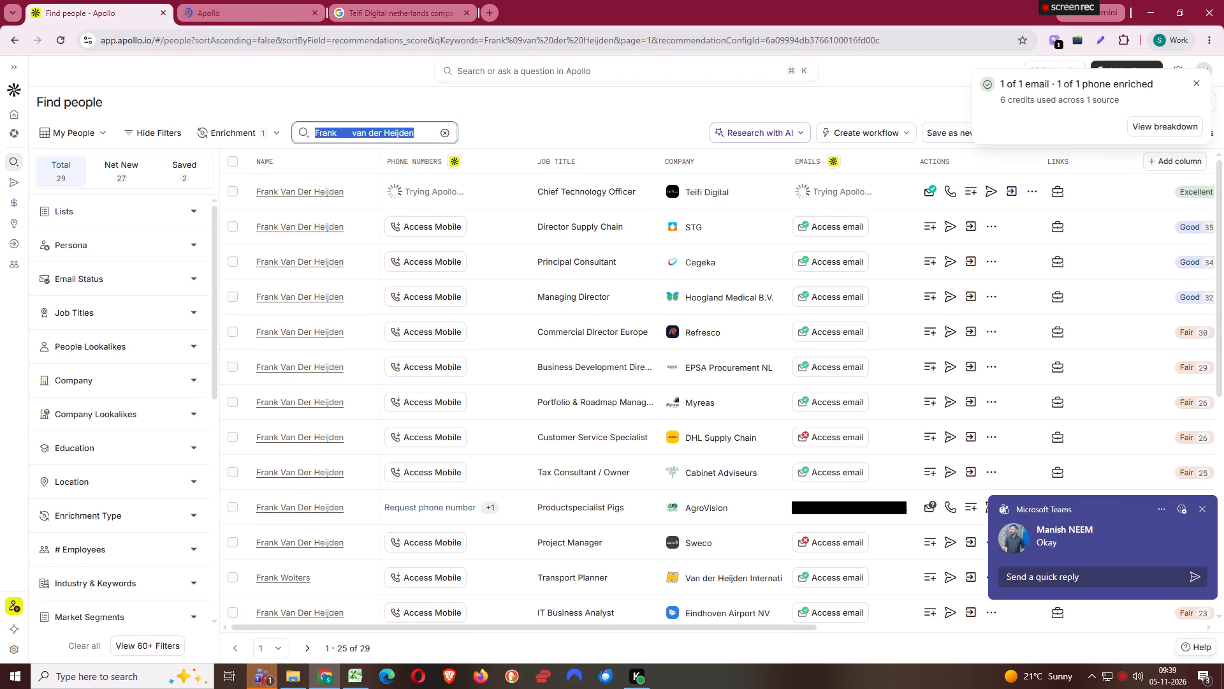
pyautogui.hotkey('ctrl', 'v')
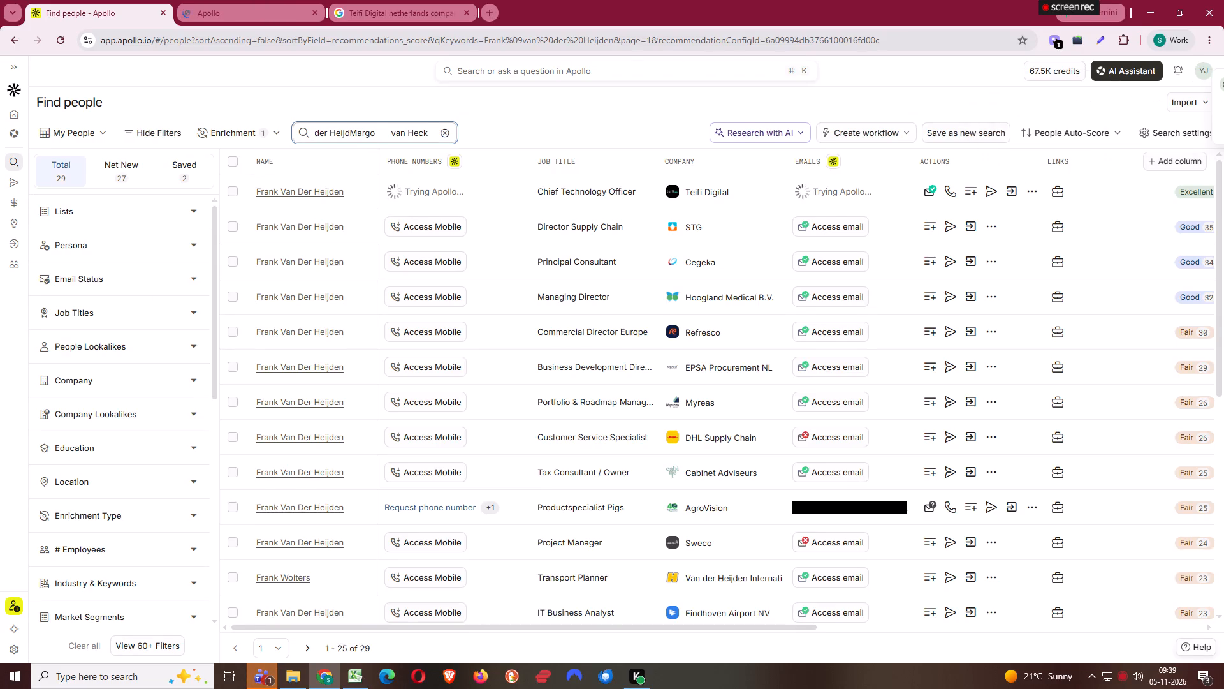
pyautogui.hotkey('ctrl', 'a')
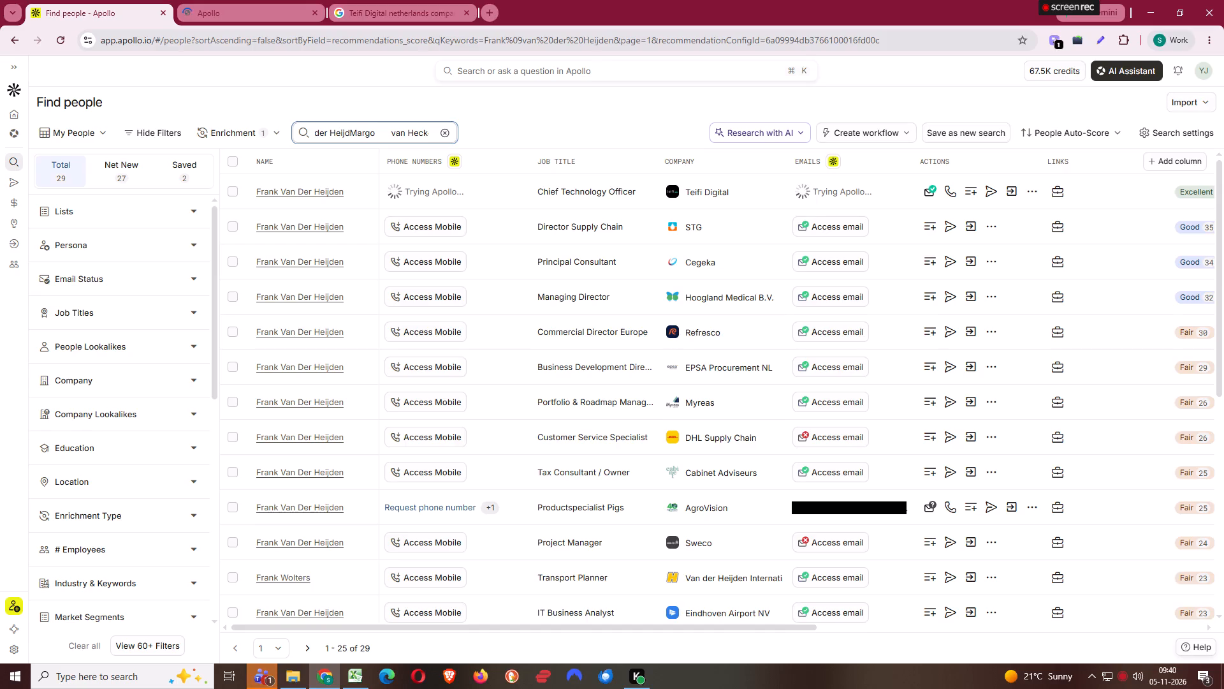
pyautogui.hotkey('ctrl', 'v')
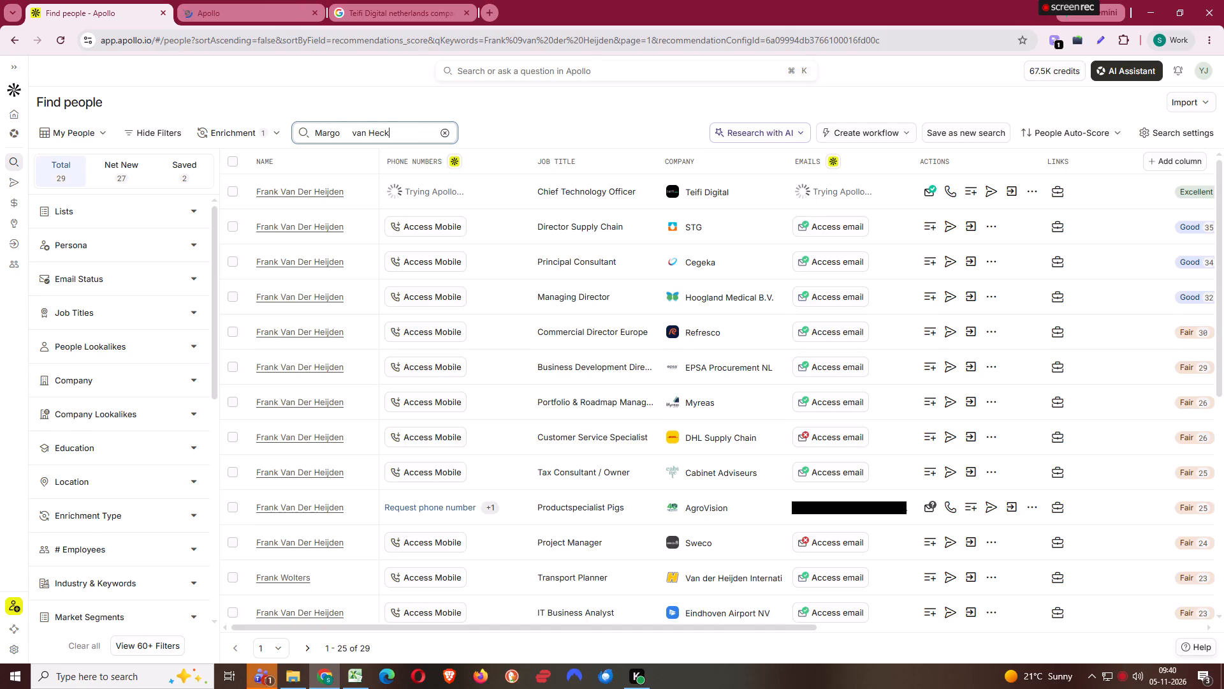
pyautogui.press('Return')
pyautogui.press('Return')
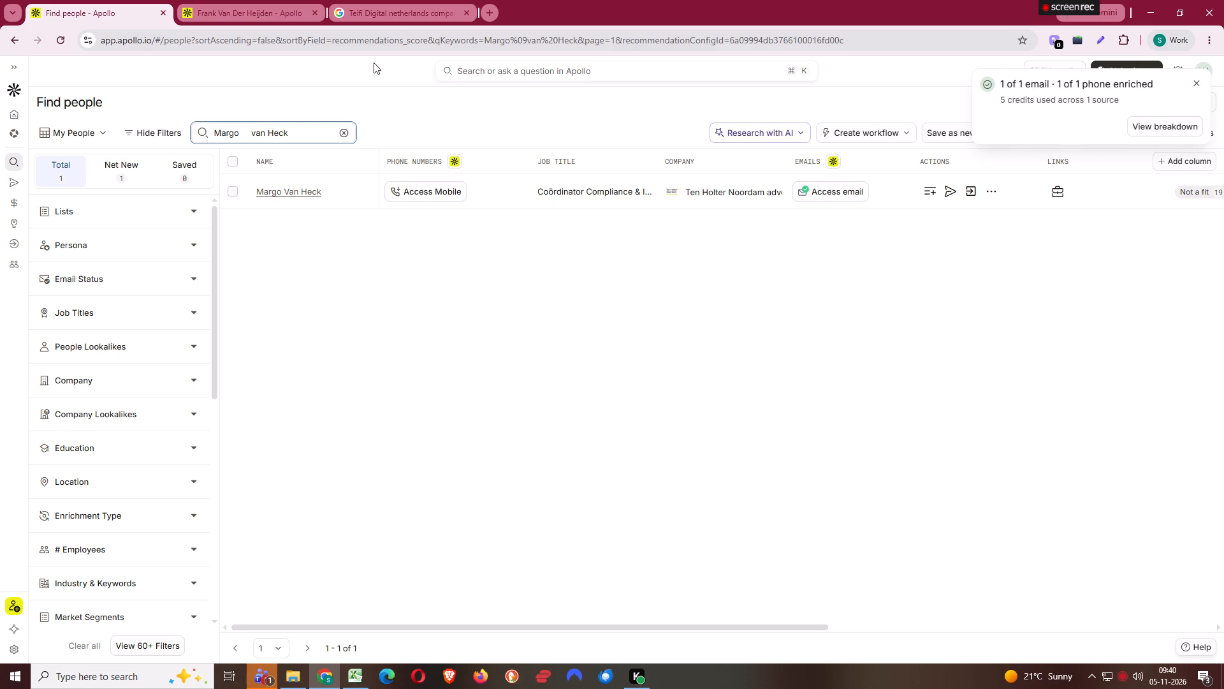
# Access the Ten Holter Noordam lead's mobile number in Apollo and copy it into the Direct Dial cell of row 188.
pyautogui.click(421, 186)
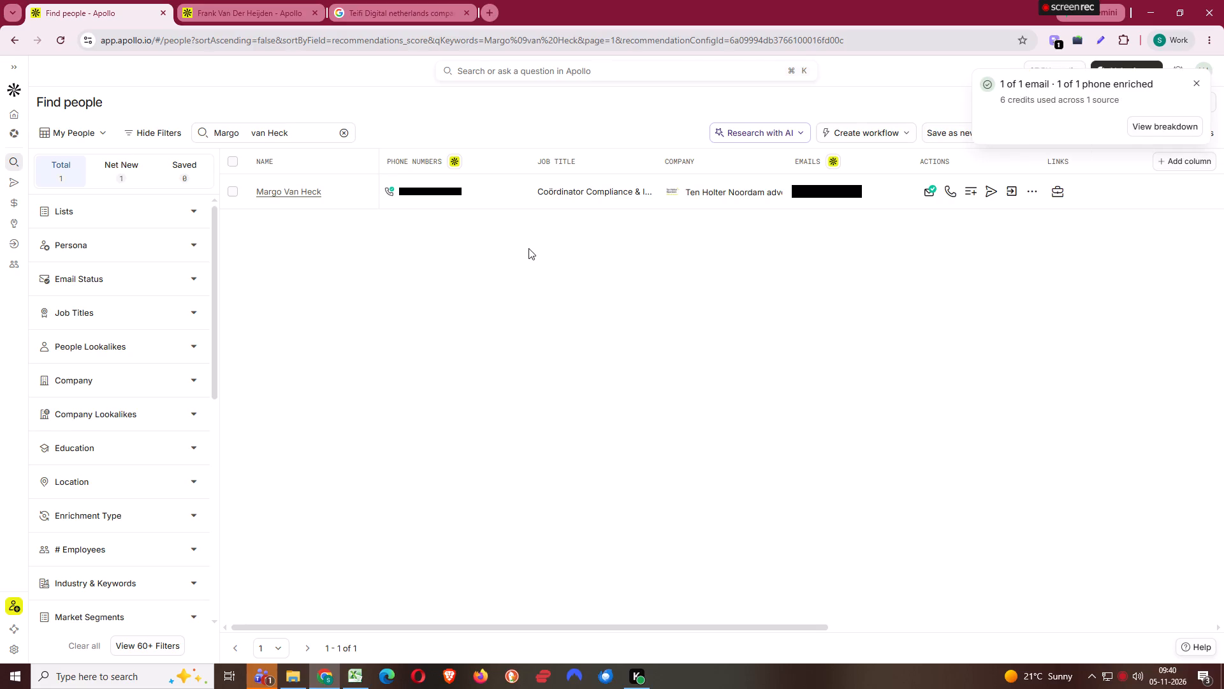
pyautogui.click(481, 193)
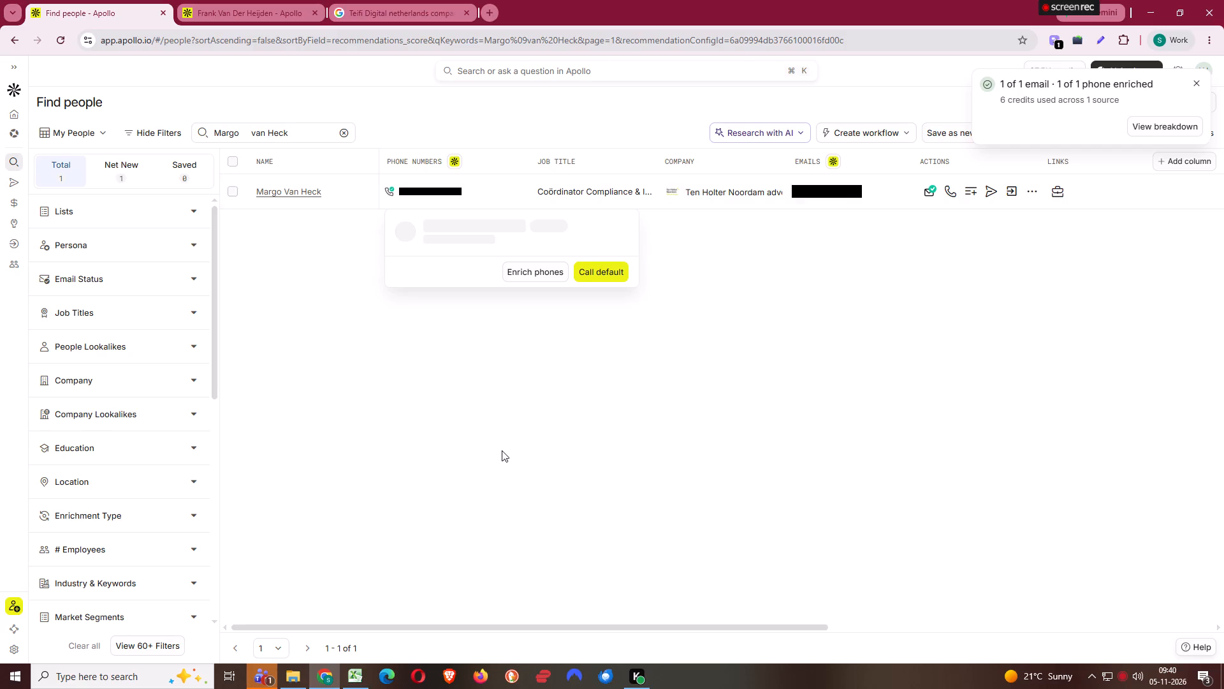
pyautogui.click(553, 239)
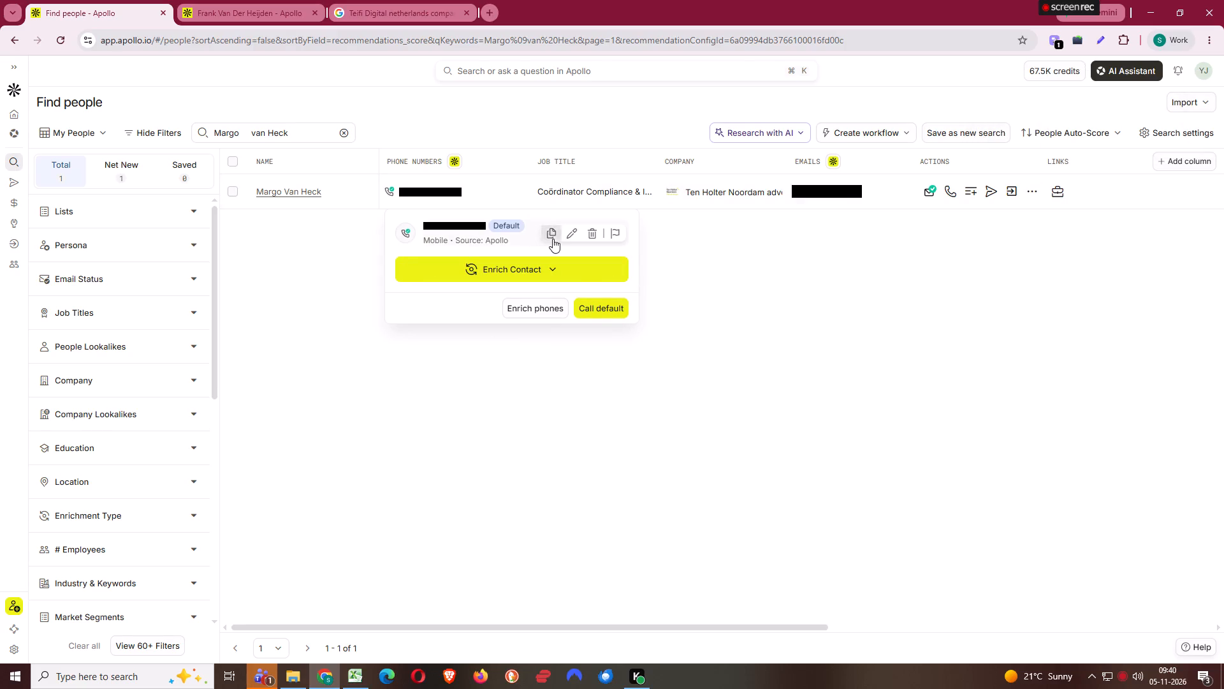
pyautogui.click(369, 685)
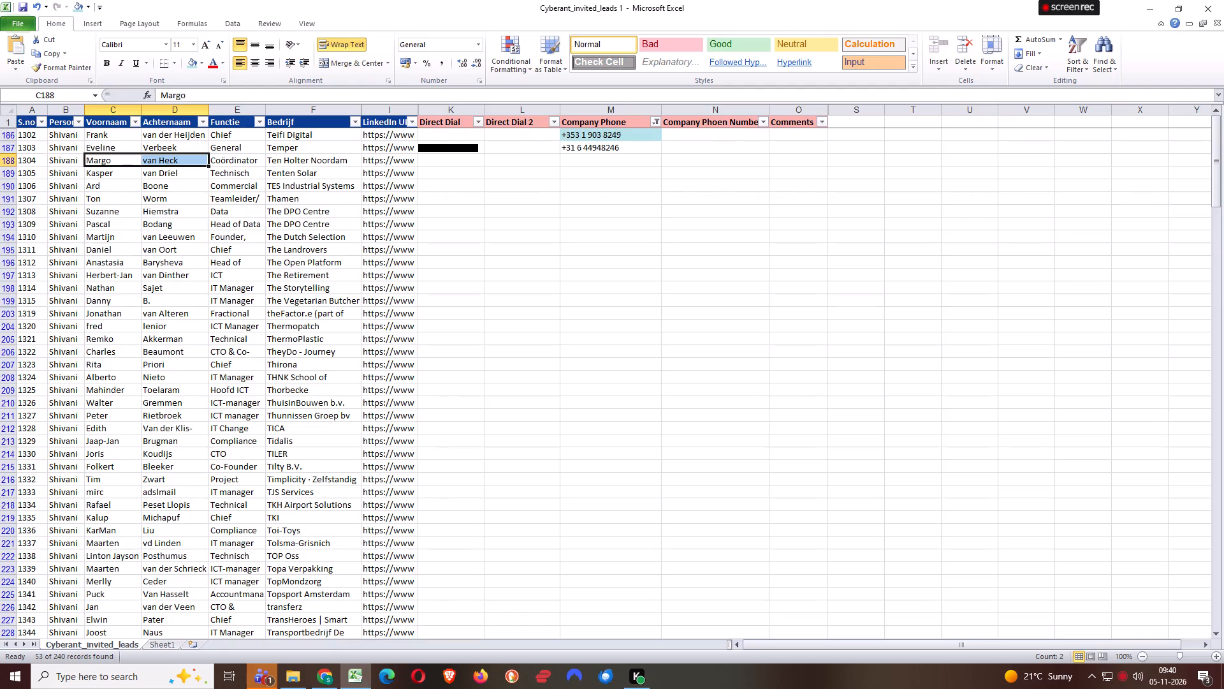
pyautogui.click(491, 167)
pyautogui.click(461, 159)
pyautogui.hotkey('ctrl', 'v')
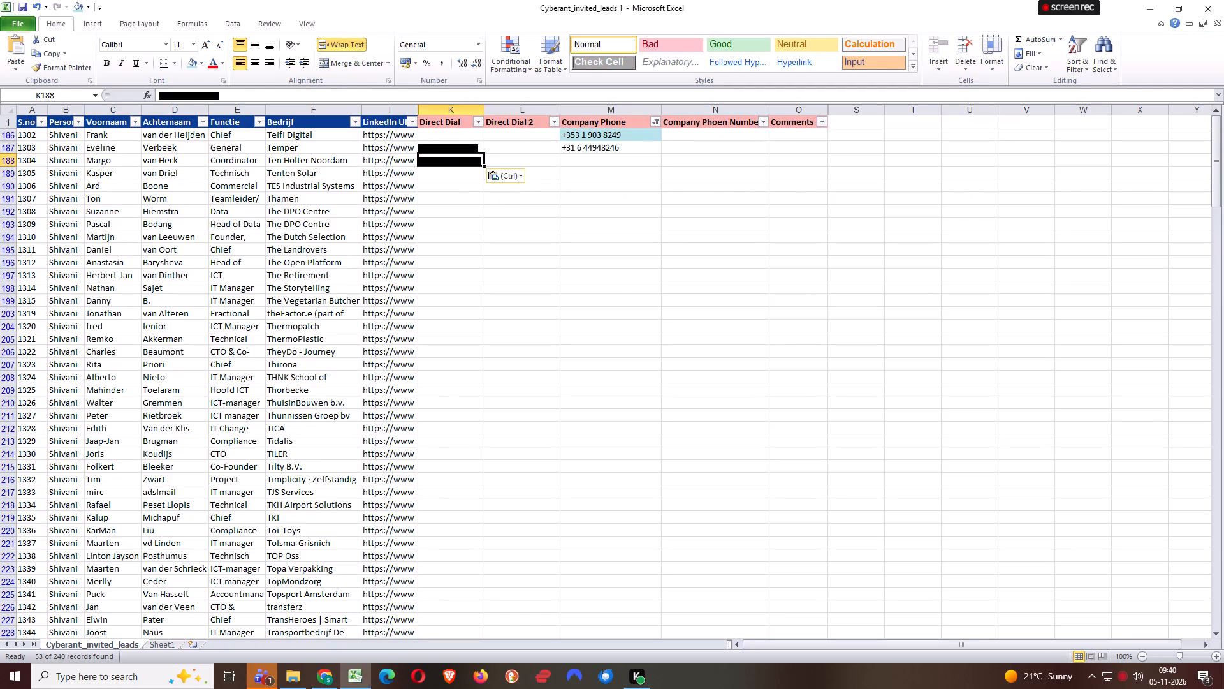
# Copy the company name from row 188 and search Google for "Ten Holter Noordam advocaten netherlands company phone number".
pyautogui.click(614, 156)
pyautogui.click(286, 154)
pyautogui.hotkey('ctrl', 'c')
pyautogui.hotkey('alt', 'Tab')
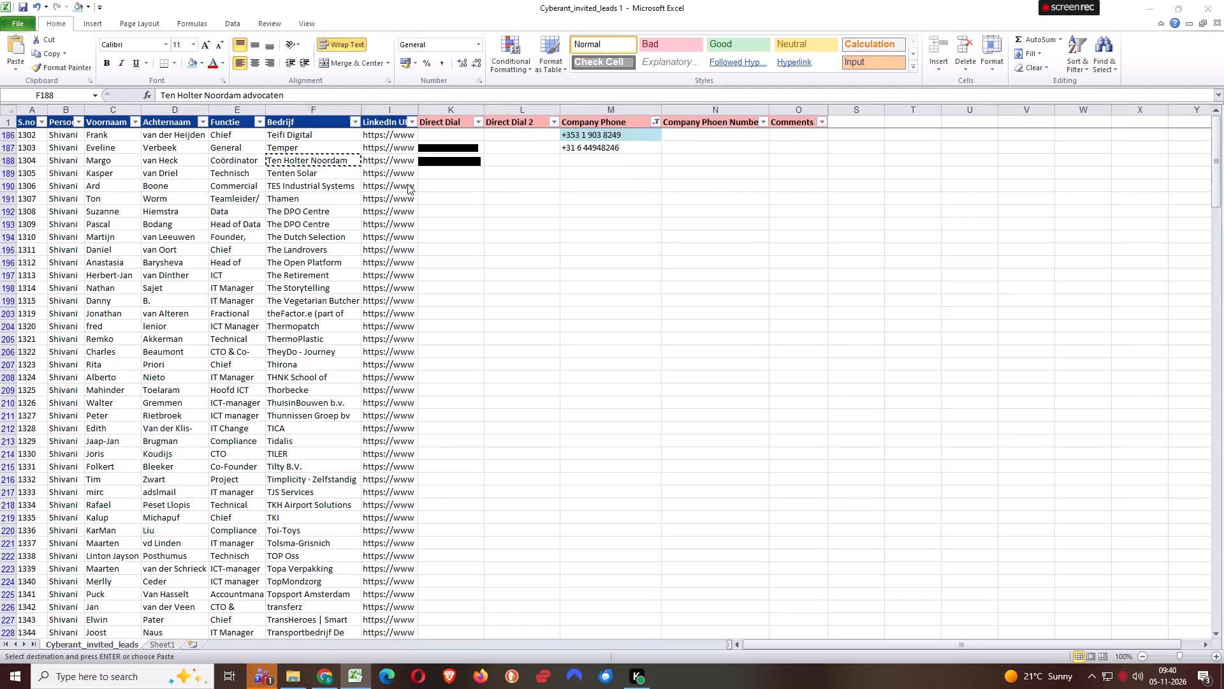
pyautogui.click(368, 0)
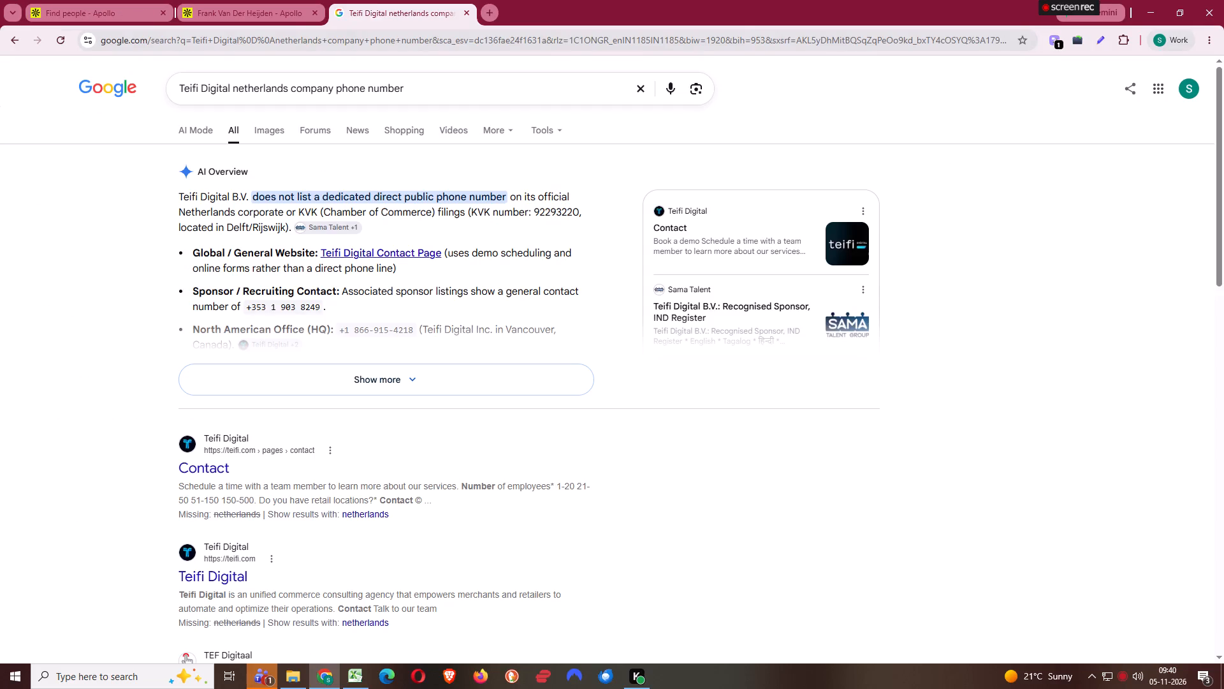
pyautogui.moveTo(231, 84); pyautogui.dragTo(0, 57)
pyautogui.hotkey('ctrl', 'v')
pyautogui.press('Return')
pyautogui.press('Return')
pyautogui.press('Return')
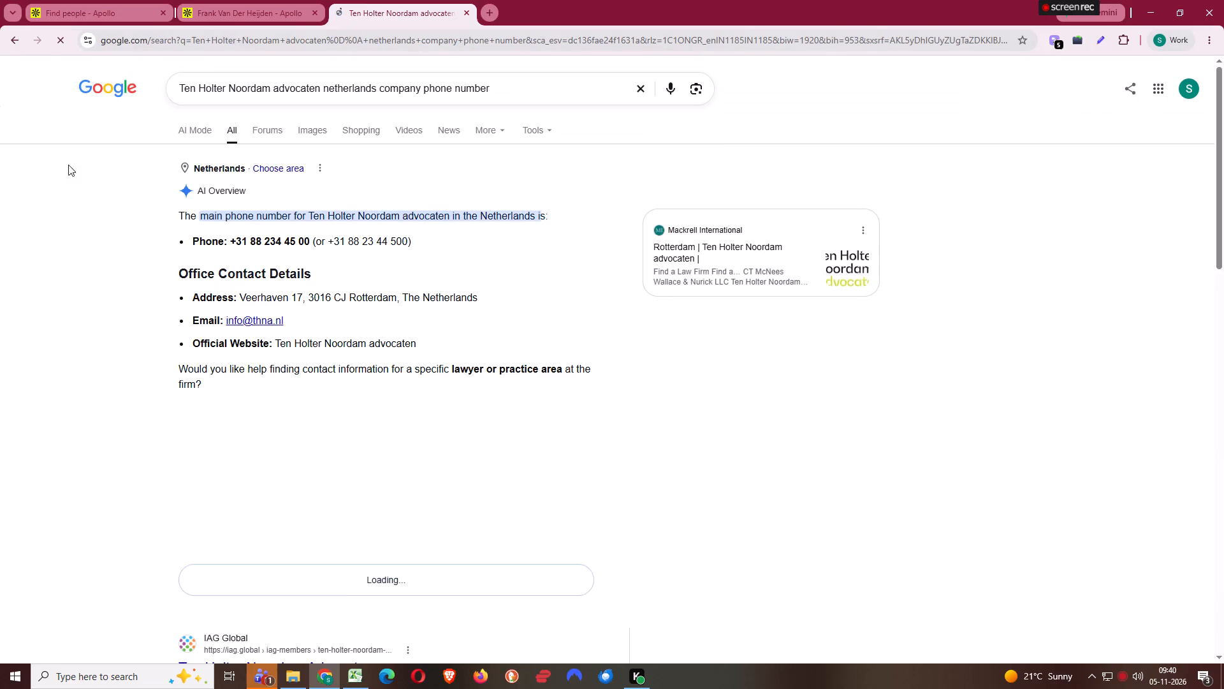
# Copy Ten Holter Noordam advocaten's main phone number from the Google overview into the Company Phone cell of row 188.
pyautogui.keyDown('alt'); pyautogui.click(240, 239); pyautogui.keyUp('alt')
pyautogui.hotkey('alt', 'Tab')
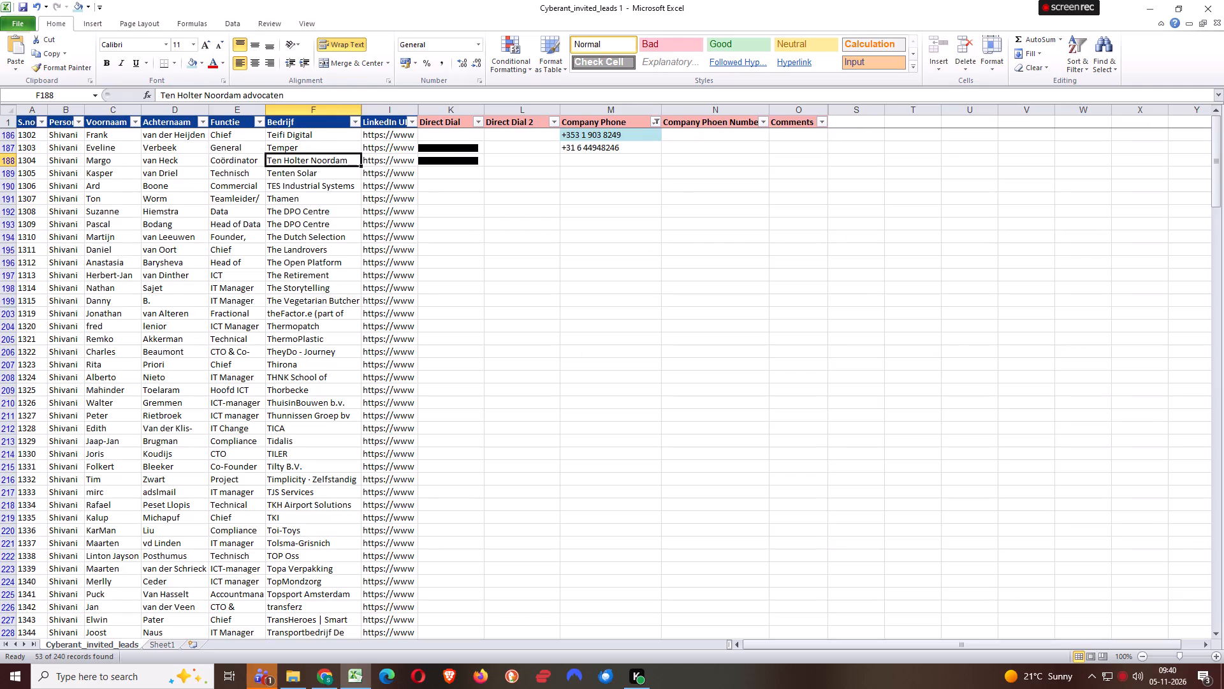
pyautogui.click(604, 164)
pyautogui.hotkey('ctrl', 'v')
pyautogui.click(564, 214)
# Reveal the HQ number on the Teifi Digital contact's Apollo record and copy the mobile number into row 186's Direct Dial cell.
pyautogui.hotkey('alt', 'Tab')
pyautogui.click(251, 0)
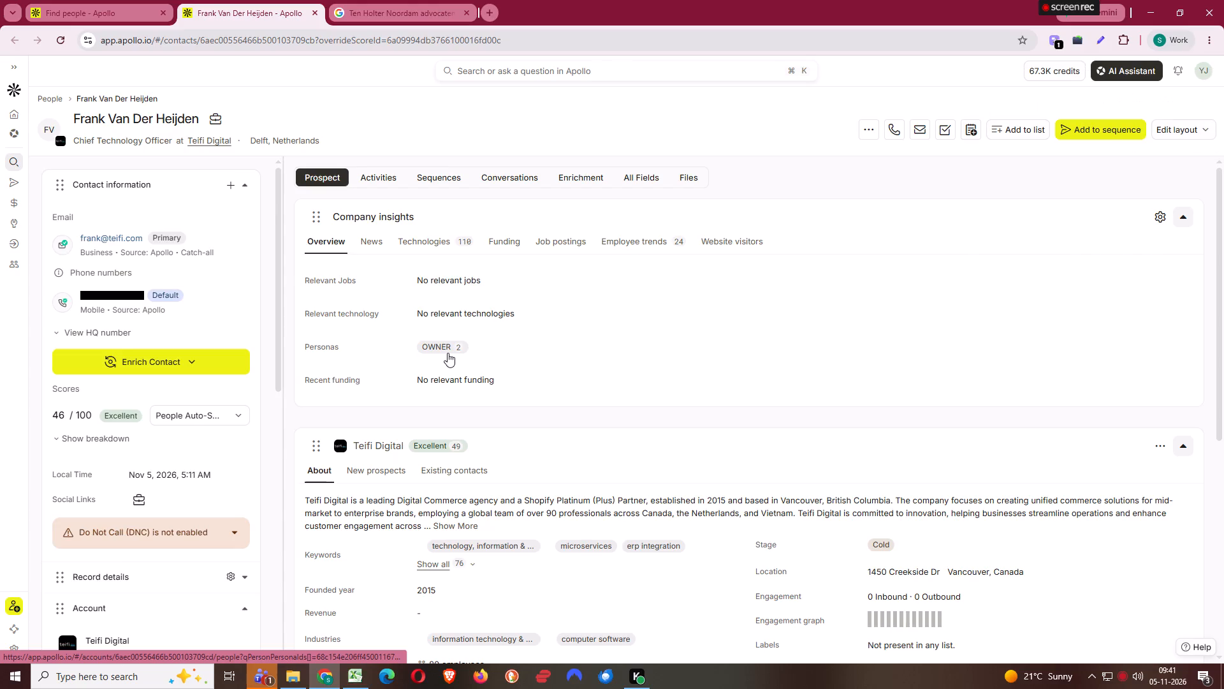
pyautogui.click(95, 335)
pyautogui.click(163, 304)
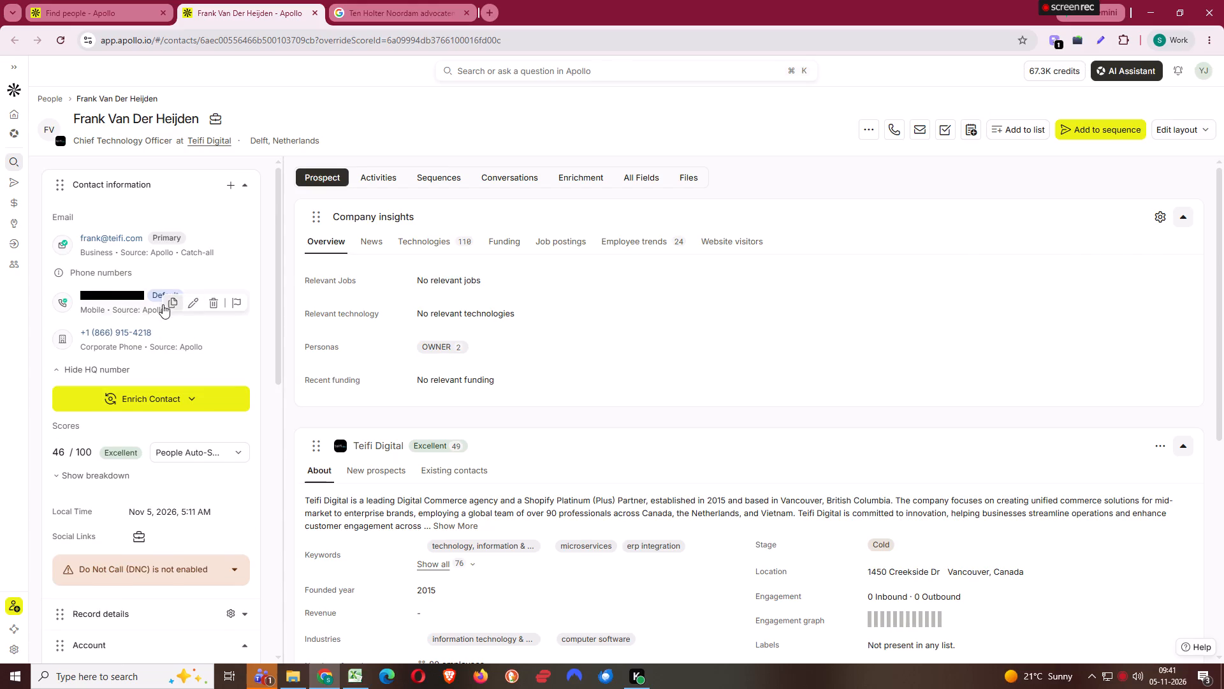
pyautogui.hotkey('alt', 'Tab')
pyautogui.click(455, 129)
pyautogui.hotkey('ctrl', 'v')
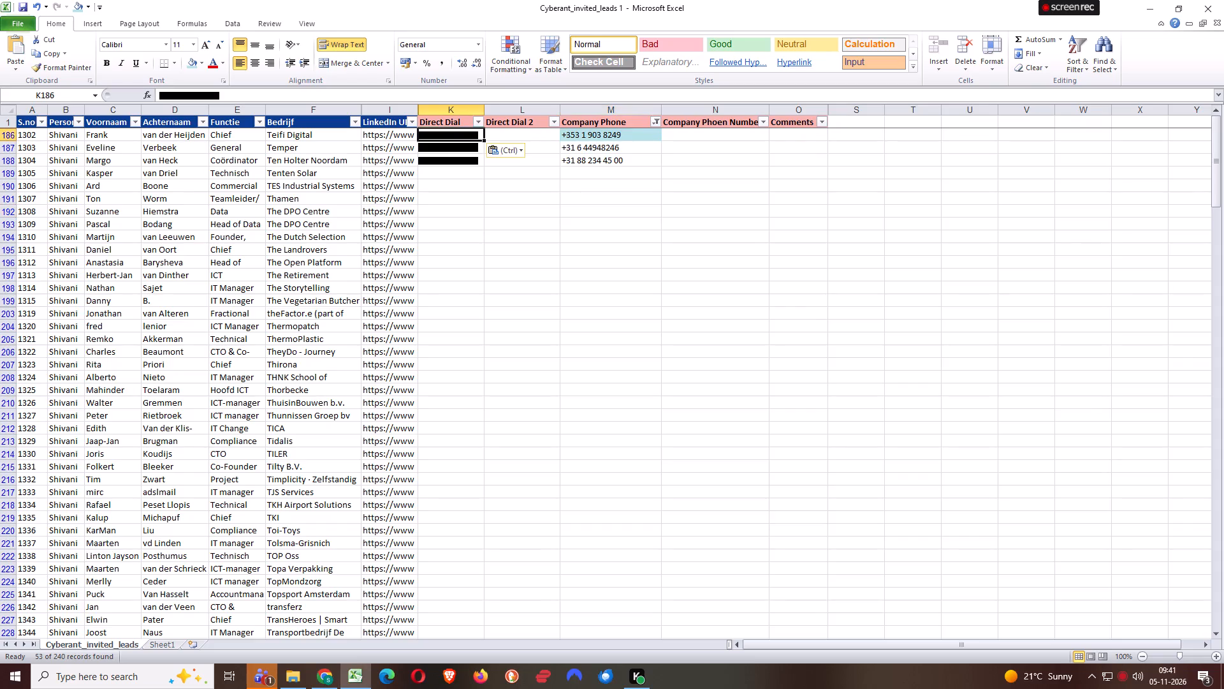
# Replace row 186's Company Phone entry with Teifi Digital's corporate phone number copied from the Apollo contact record.
pyautogui.hotkey('alt', 'Tab')
pyautogui.click(193, 339)
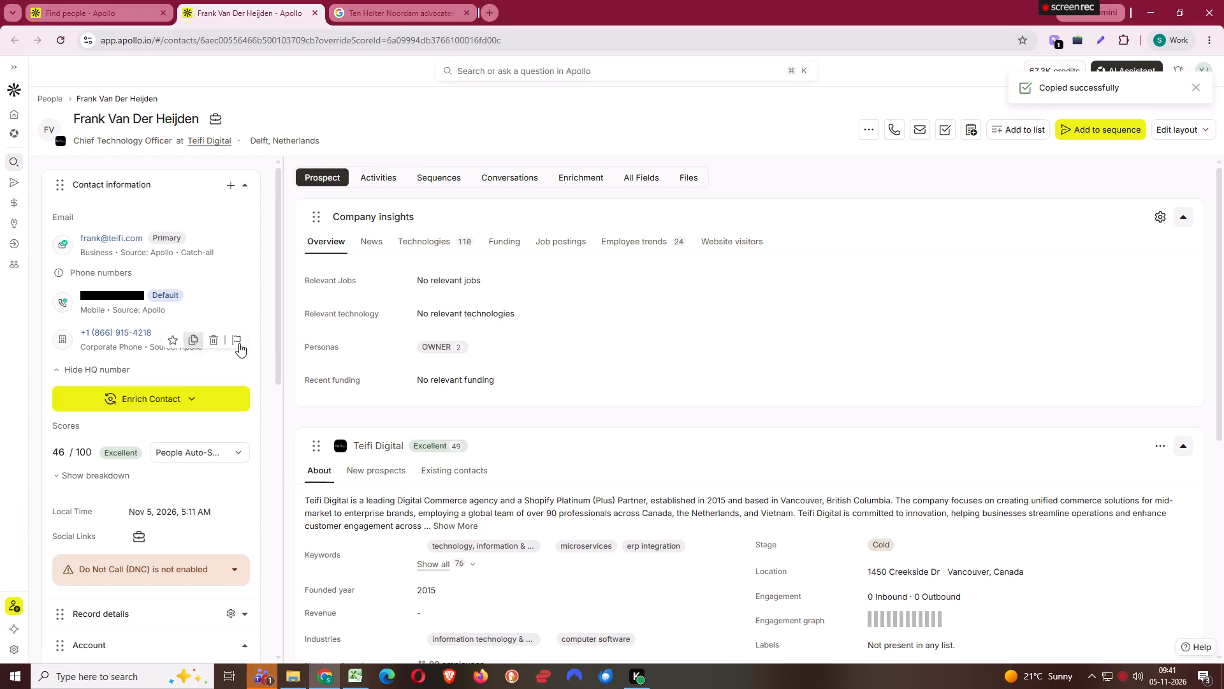
pyautogui.hotkey('alt', 'Tab')
pyautogui.click(651, 137)
pyautogui.moveTo(651, 137); pyautogui.dragTo(455, 131)
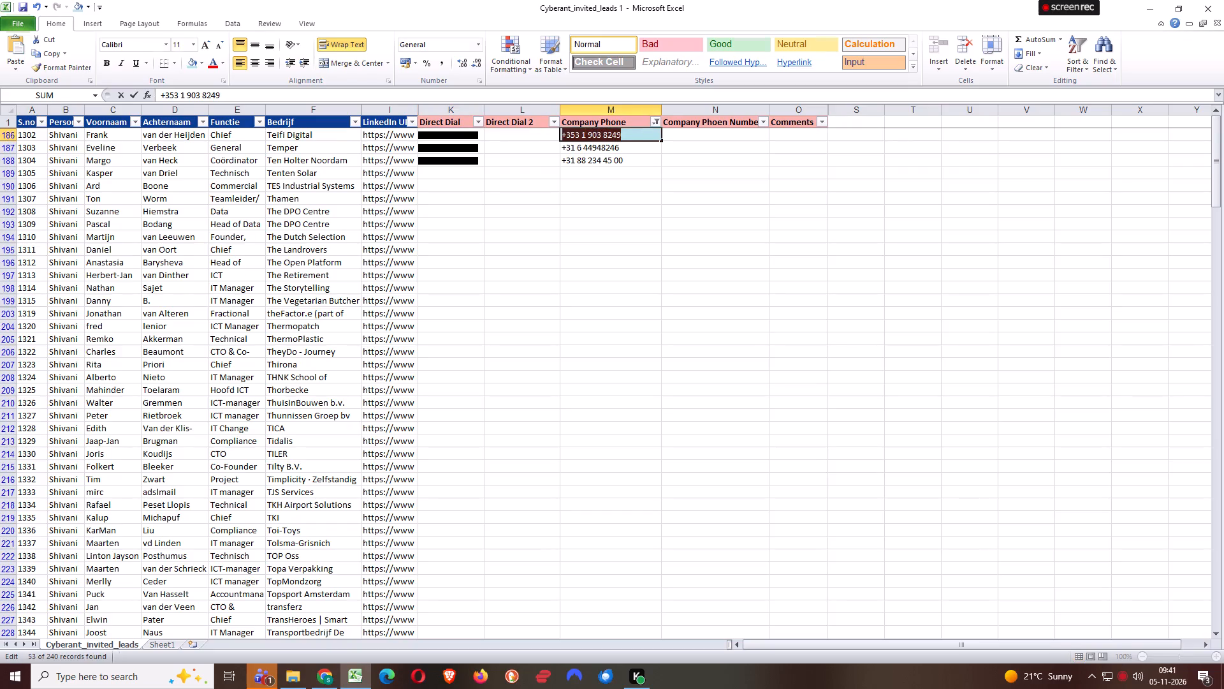
pyautogui.hotkey('ctrl', 'v')
pyautogui.click(592, 135)
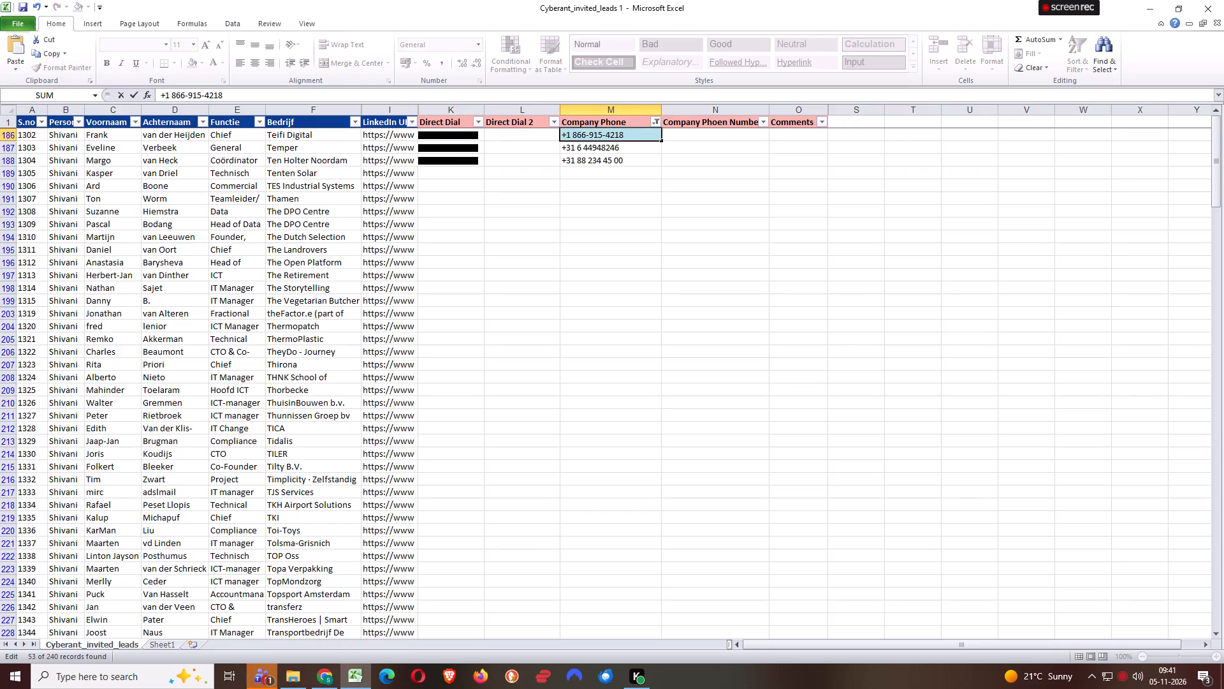
# Clean up Teifi Digital's number in row 186's Company Phone cell by removing its inner separators and storing it as text.
pyautogui.click(591, 133)
pyautogui.press('BackSpace')
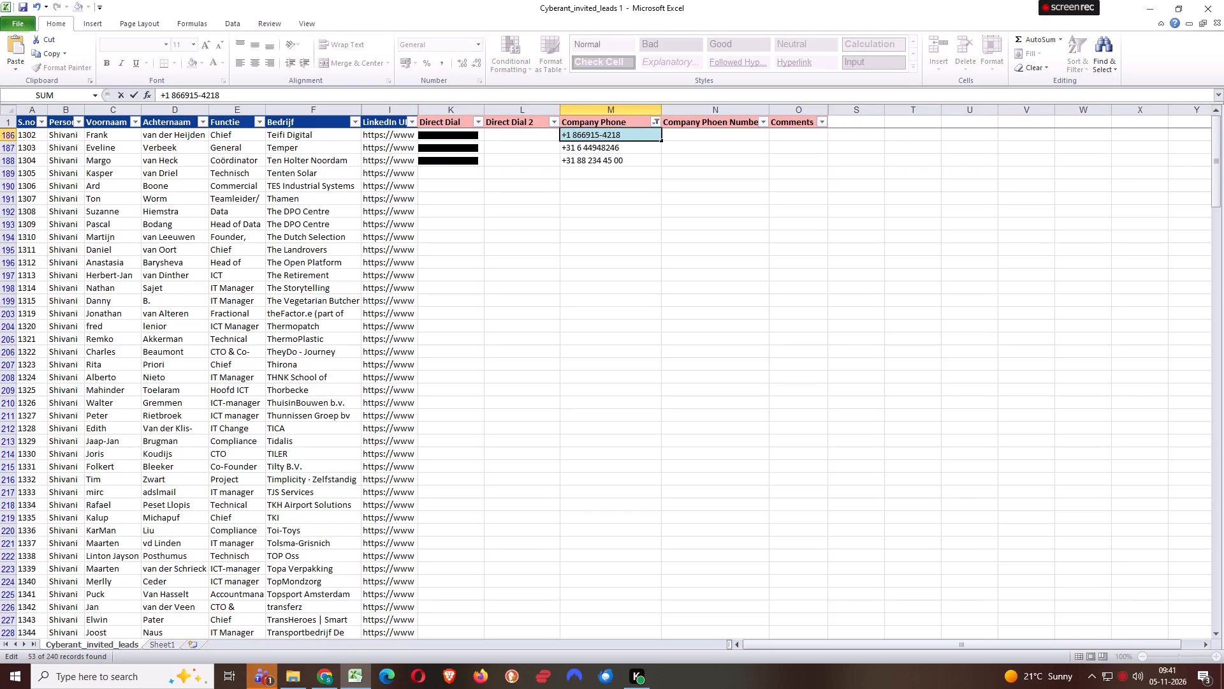
pyautogui.click(605, 131)
pyautogui.press('BackSpace')
pyautogui.press('BackSpace')
pyautogui.press('4')
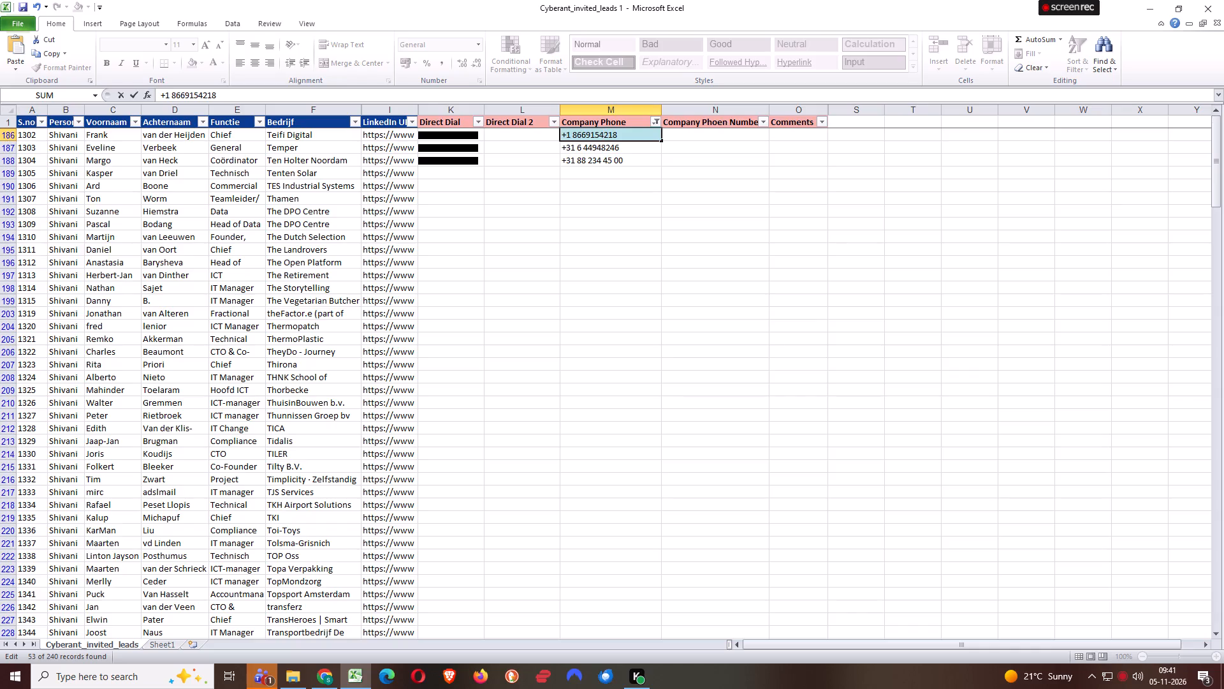
pyautogui.click(563, 132)
pyautogui.press("'")
pyautogui.click(669, 287)
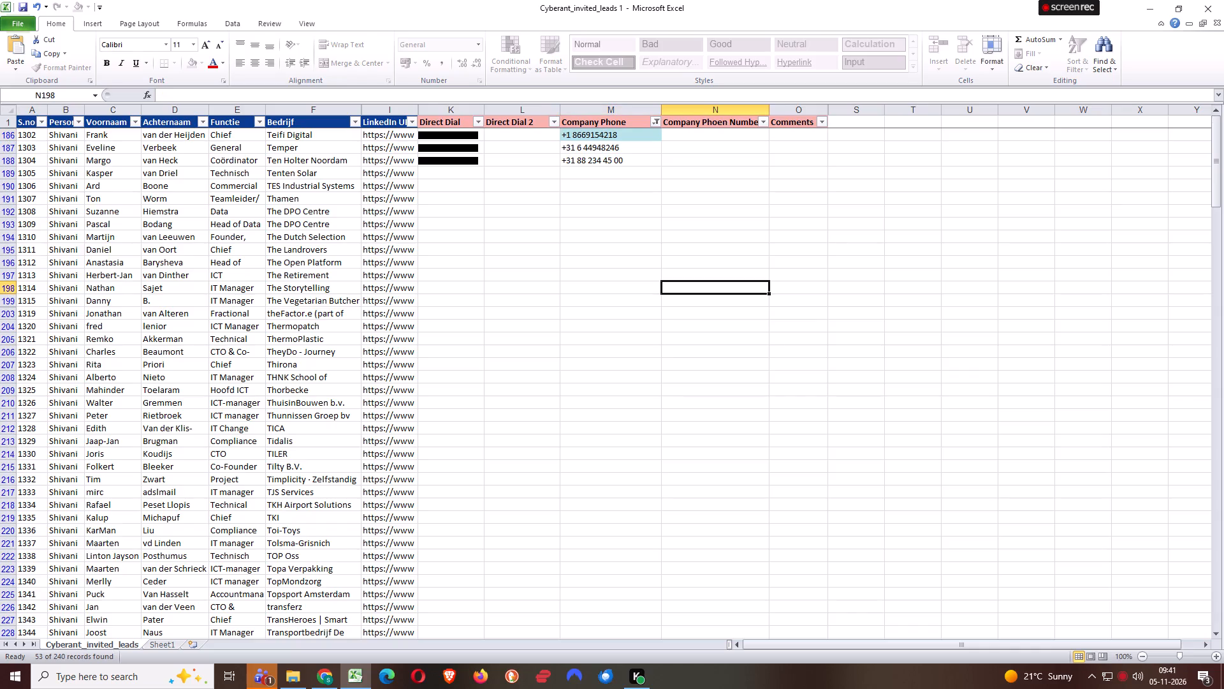
# Reapply the blanks filter on the Company Phone column to hide the rows already filled in.
pyautogui.click(659, 121)
pyautogui.click(584, 359)
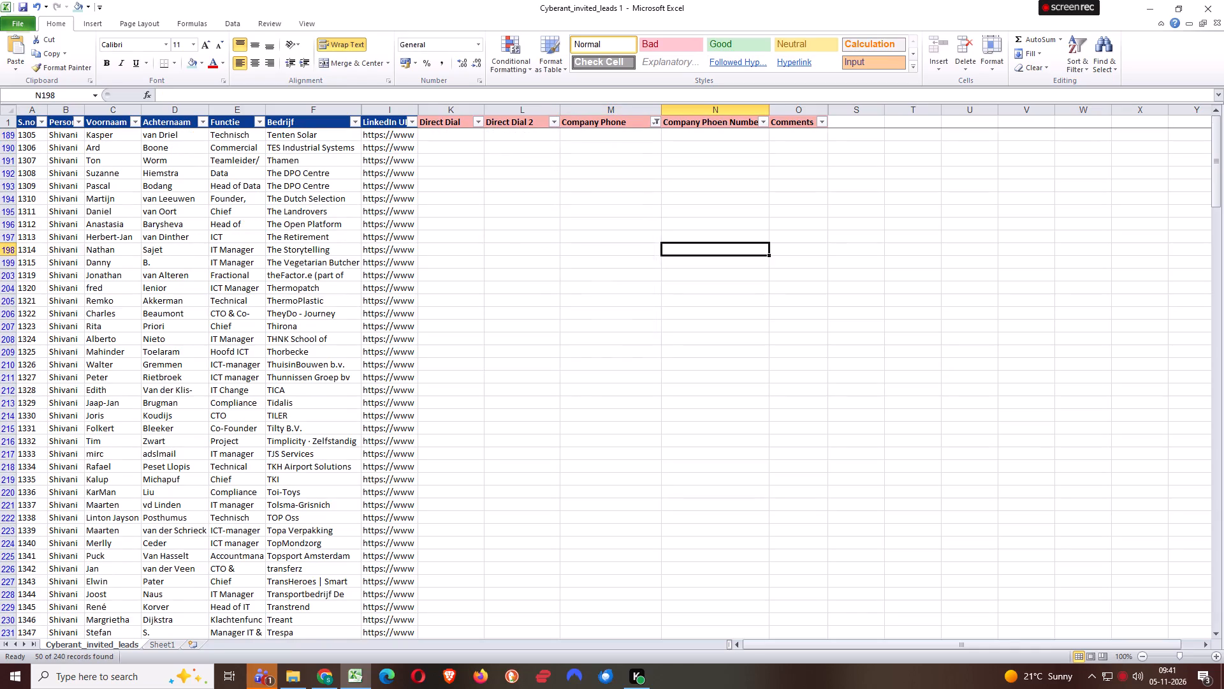
pyautogui.click(573, 334)
pyautogui.click(242, 117)
pyautogui.click(242, 112)
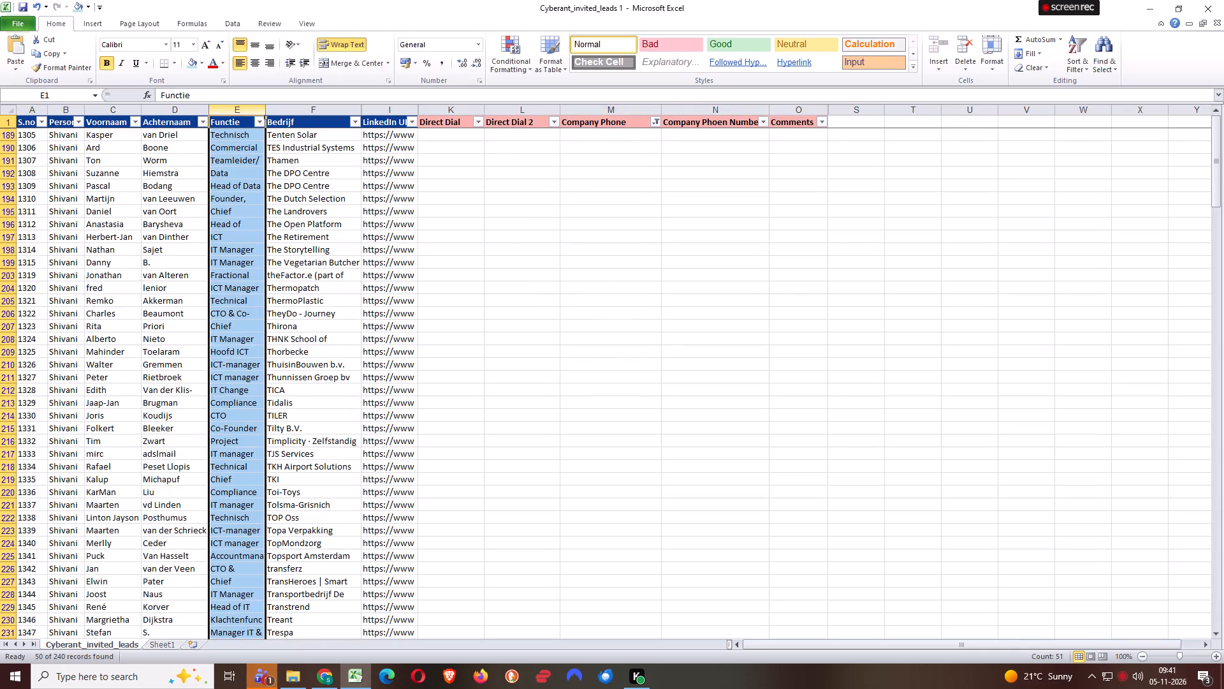
pyautogui.click(611, 246)
# Copy the contact's first and last name from row 189 and search for that person in Apollo.
pyautogui.moveTo(171, 132); pyautogui.dragTo(96, 138)
pyautogui.hotkey('ctrl', 'c')
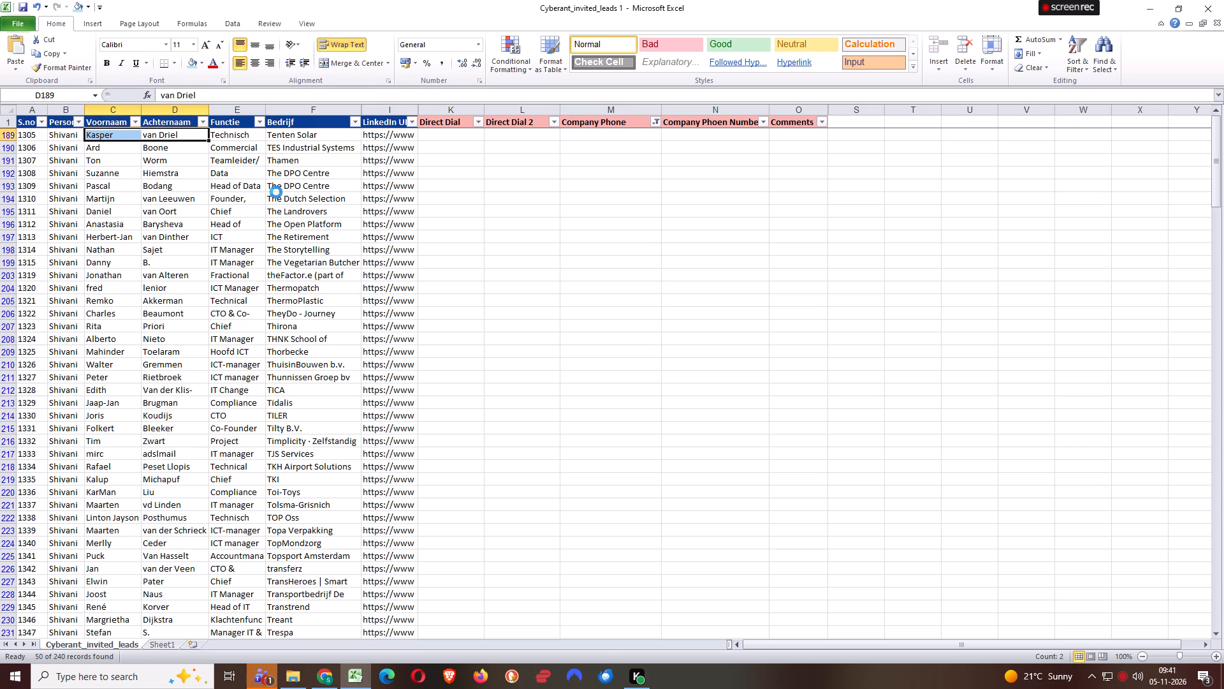
pyautogui.hotkey('alt', 'Tab')
pyautogui.middleClick(268, 0)
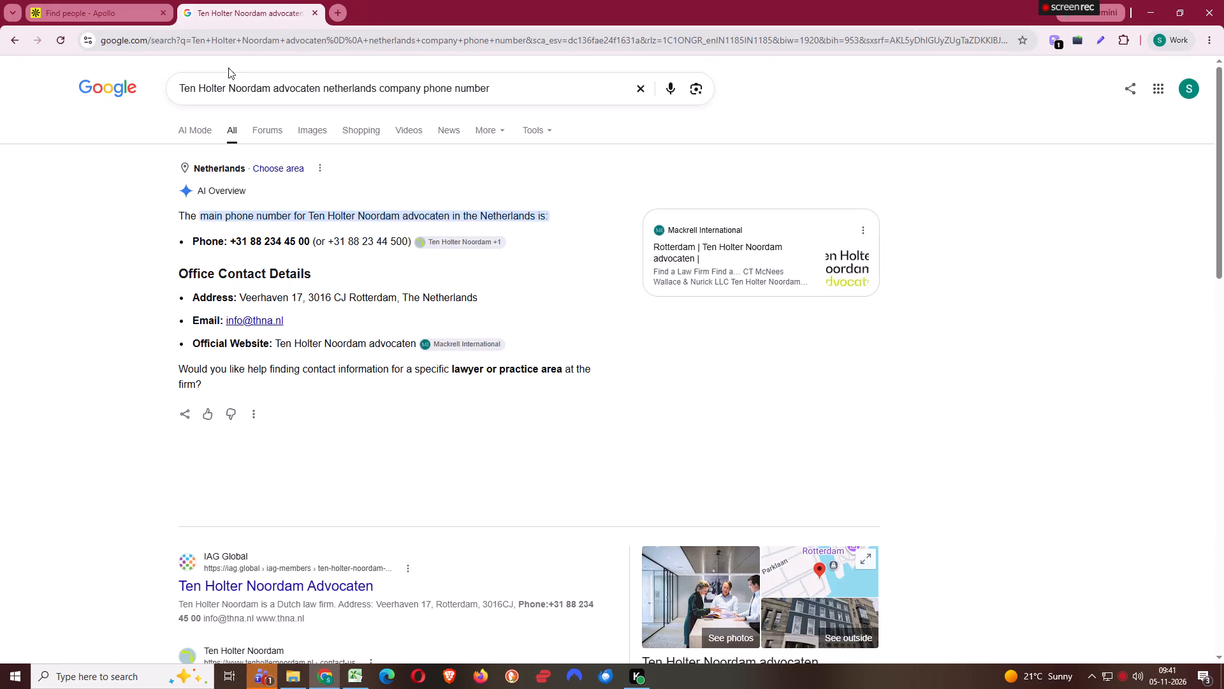
pyautogui.click(142, 0)
pyautogui.click(261, 138)
pyautogui.click(262, 133)
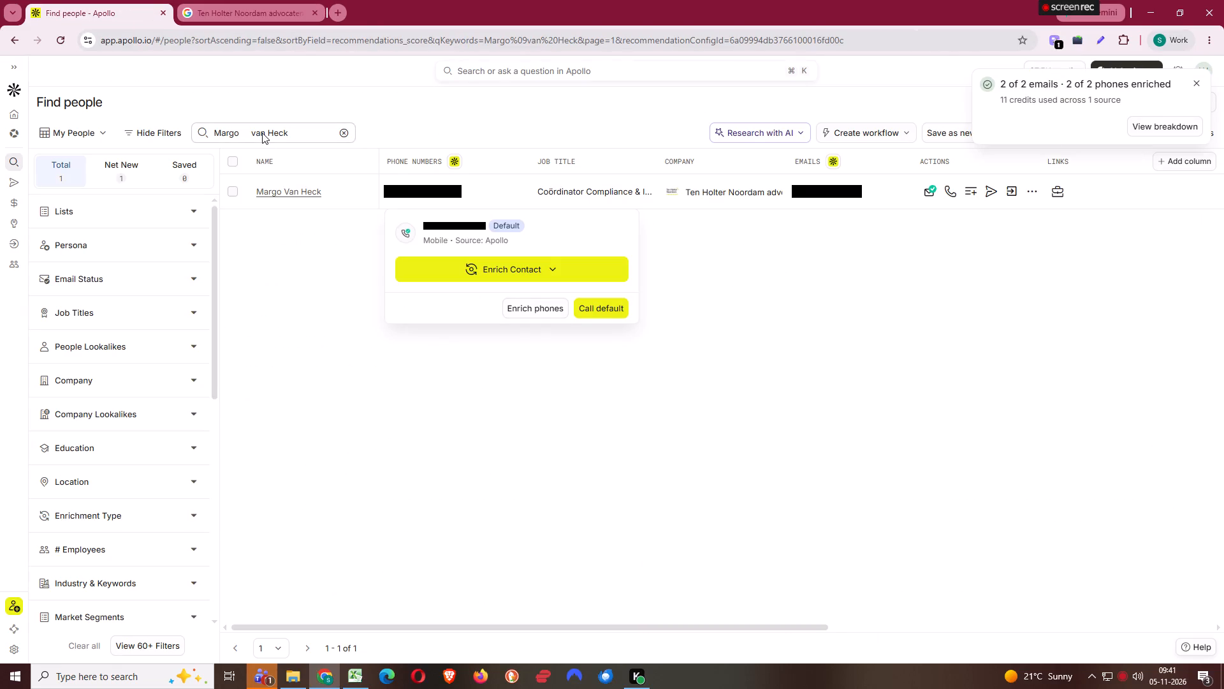
pyautogui.tripleClick(268, 129)
pyautogui.hotkey('ctrl', 'v')
pyautogui.press('Return')
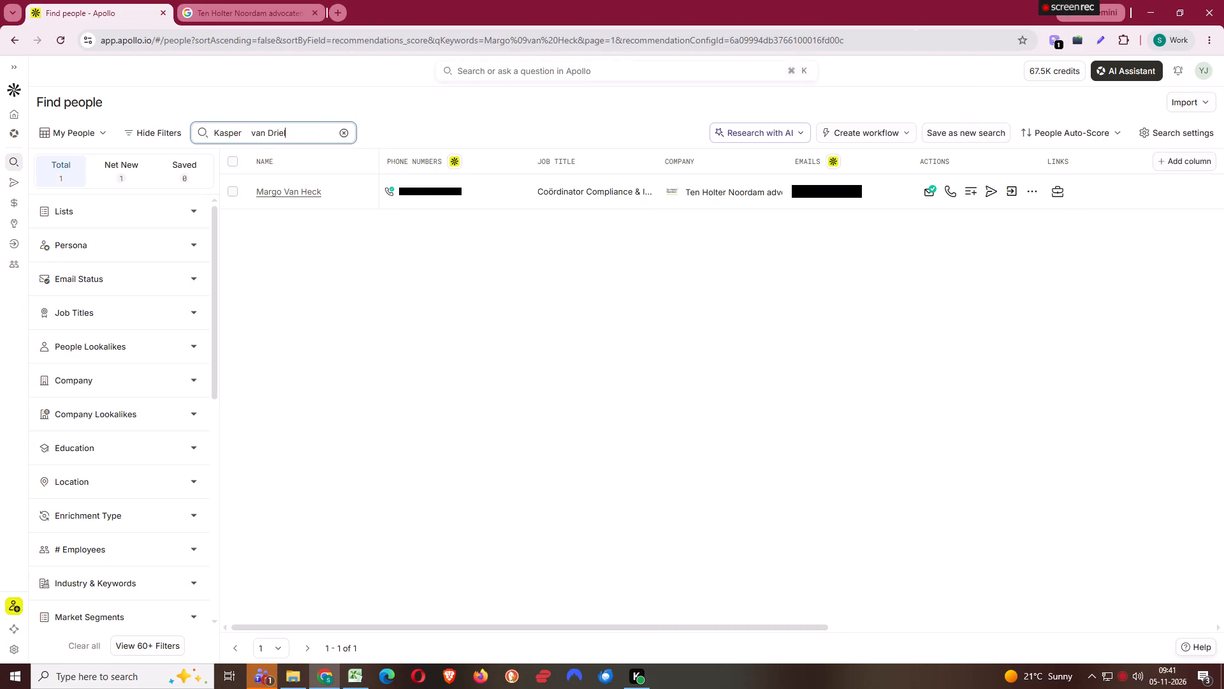
pyautogui.press('Return')
pyautogui.press('Return')
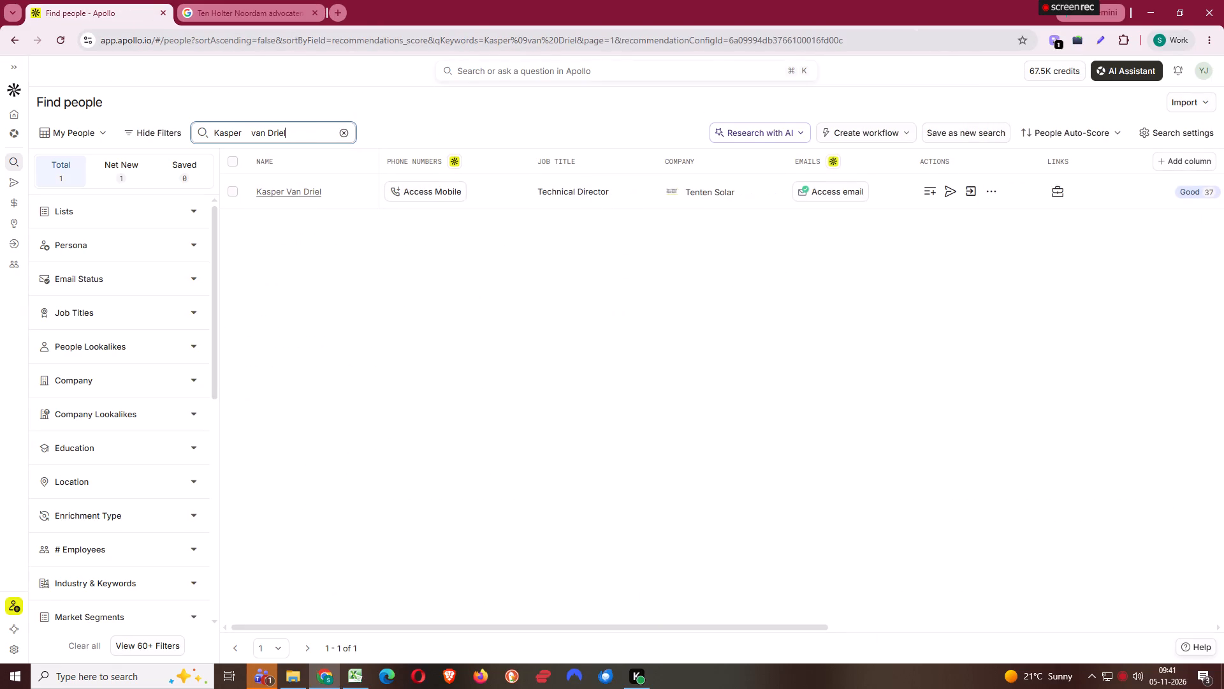
# Request mobile number access for the Tenten Solar contact in Apollo.
pyautogui.hotkey('alt', 'Tab')
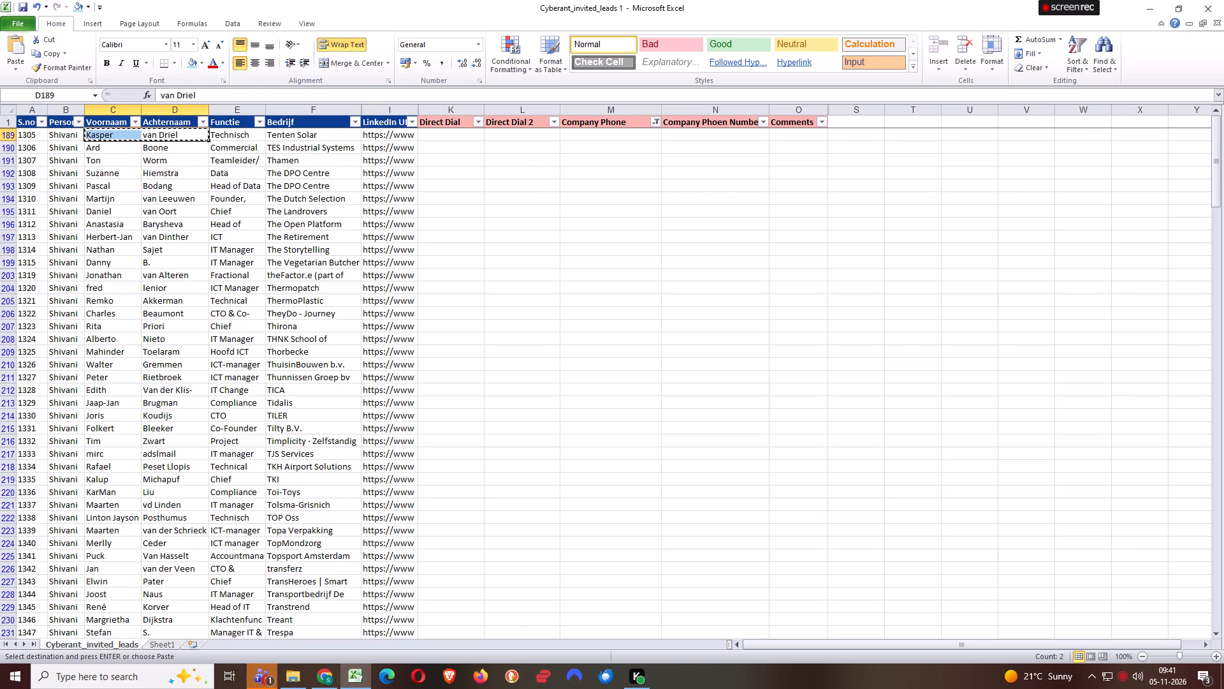
pyautogui.keyDown('alt'); pyautogui.scroll(1, 268, 129); pyautogui.keyUp('alt')
pyautogui.hotkey('alt', 'Tab')
pyautogui.click(442, 193)
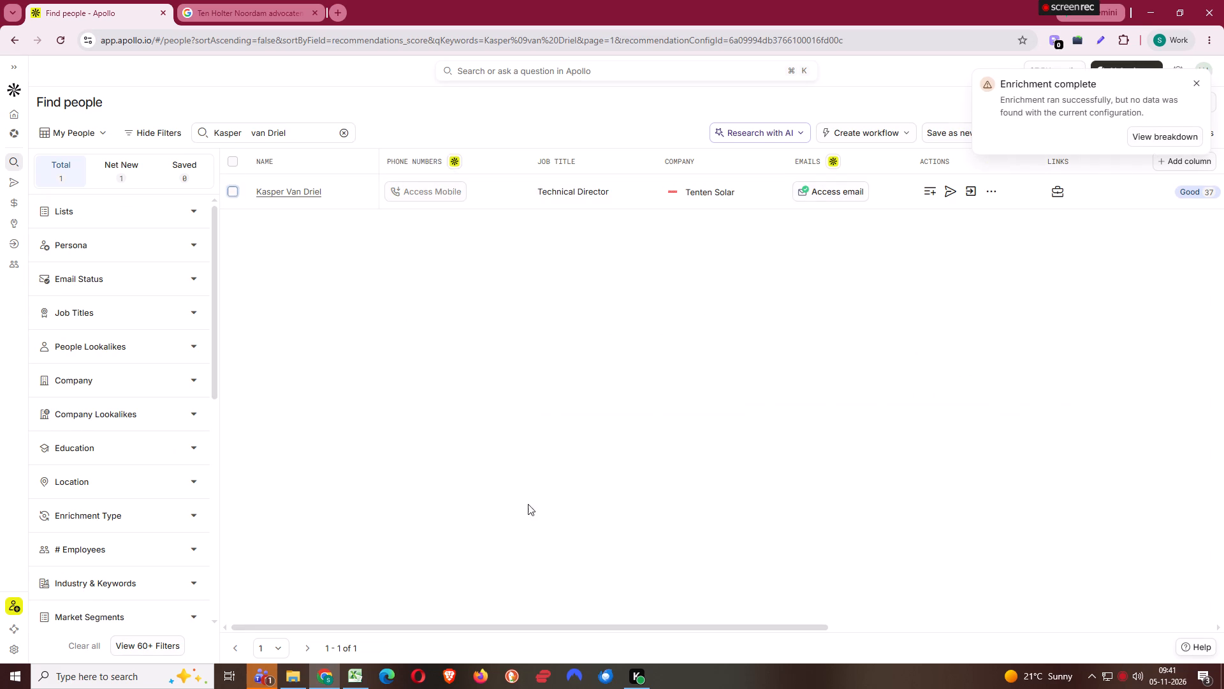
# Copy the company name from row 189 and search Google for "Tenten Solar netherlands company phone number".
pyautogui.hotkey('alt', 'Tab')
pyautogui.click(289, 134)
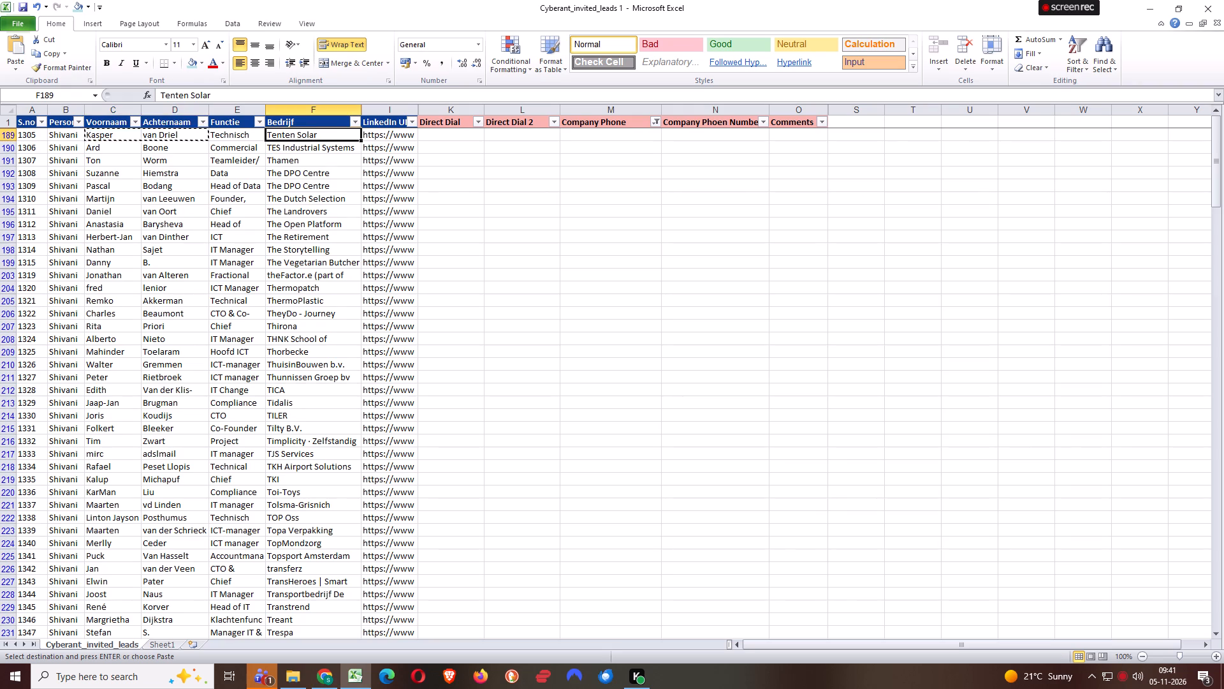
pyautogui.hotkey('ctrl', 'c')
pyautogui.hotkey('alt', 'Tab')
pyautogui.click(284, 0)
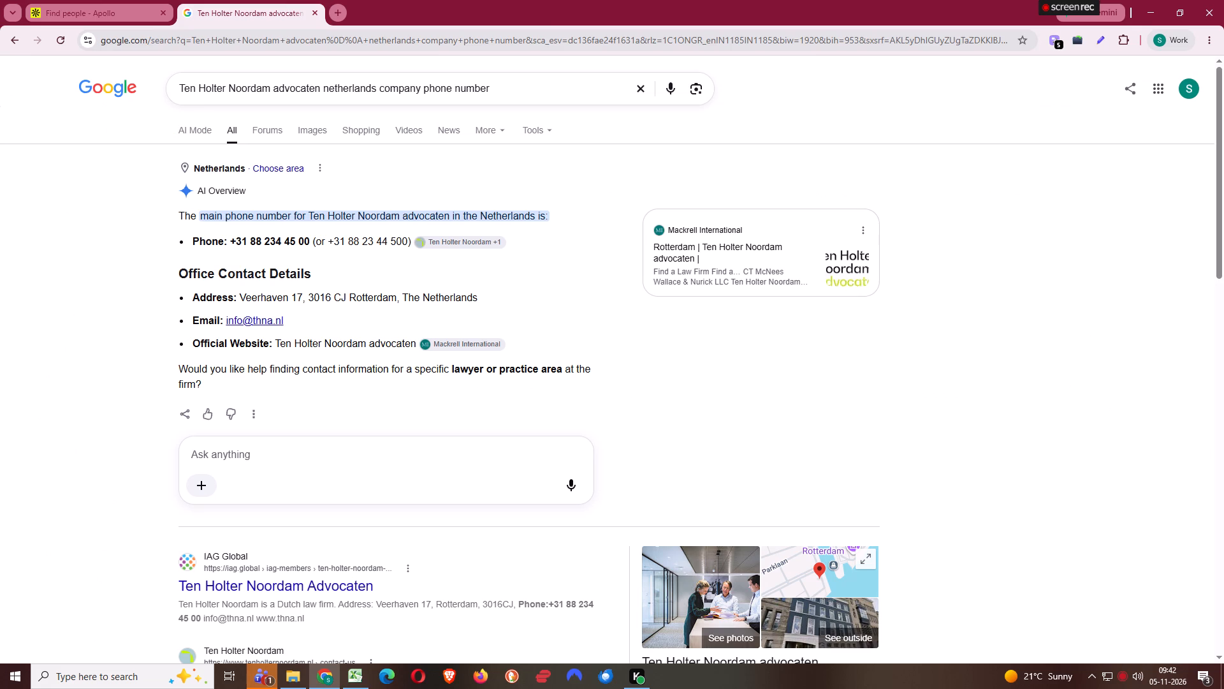
pyautogui.moveTo(321, 93); pyautogui.dragTo(0, 24)
pyautogui.hotkey('ctrl', 'v')
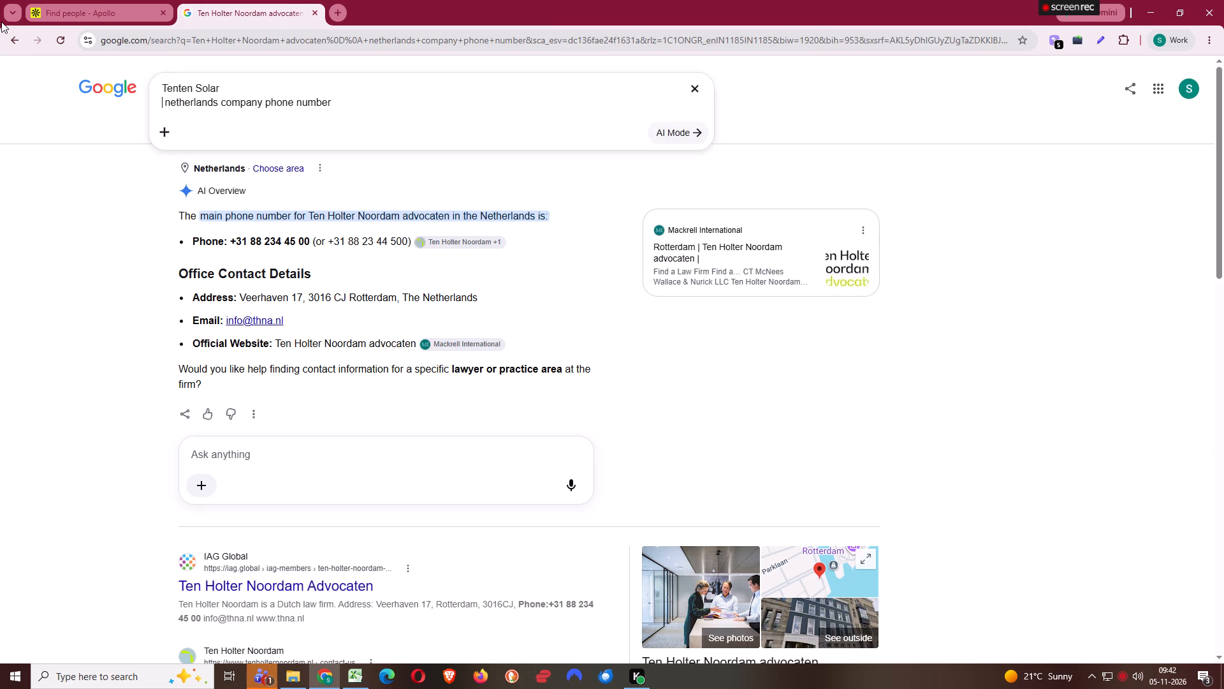
pyautogui.press('Return')
pyautogui.press('Return')
pyautogui.press('Return')
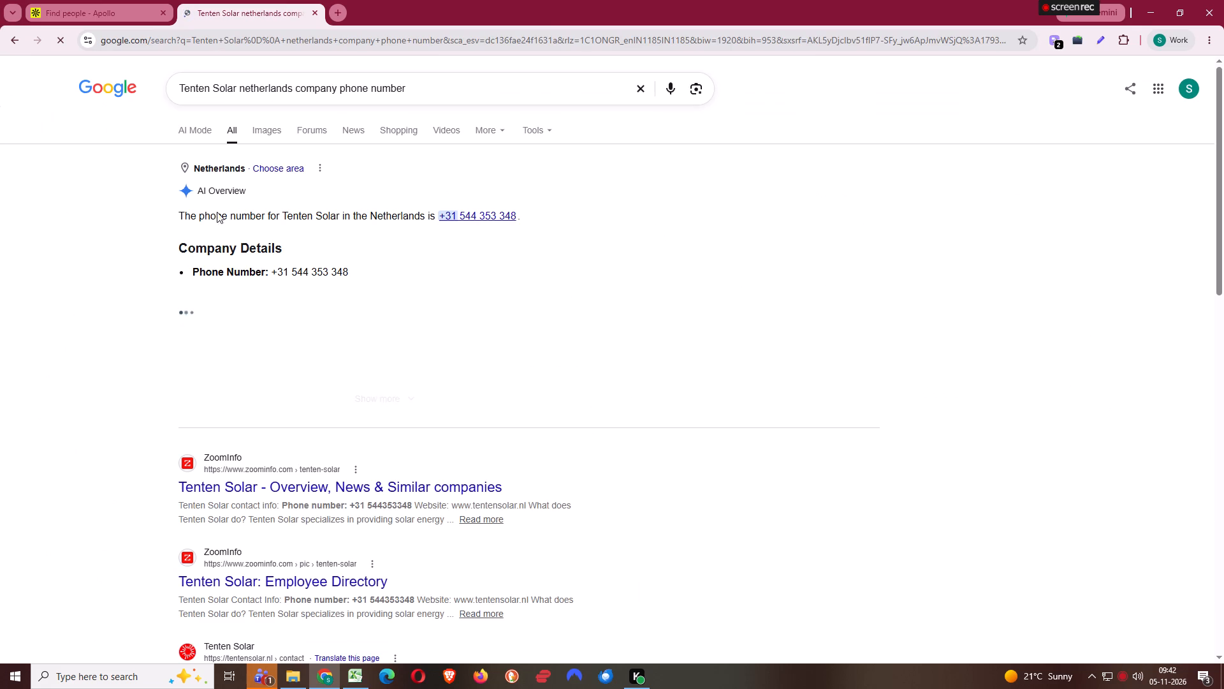
pyautogui.keyDown('alt'); pyautogui.click(486, 215); pyautogui.keyUp('alt')
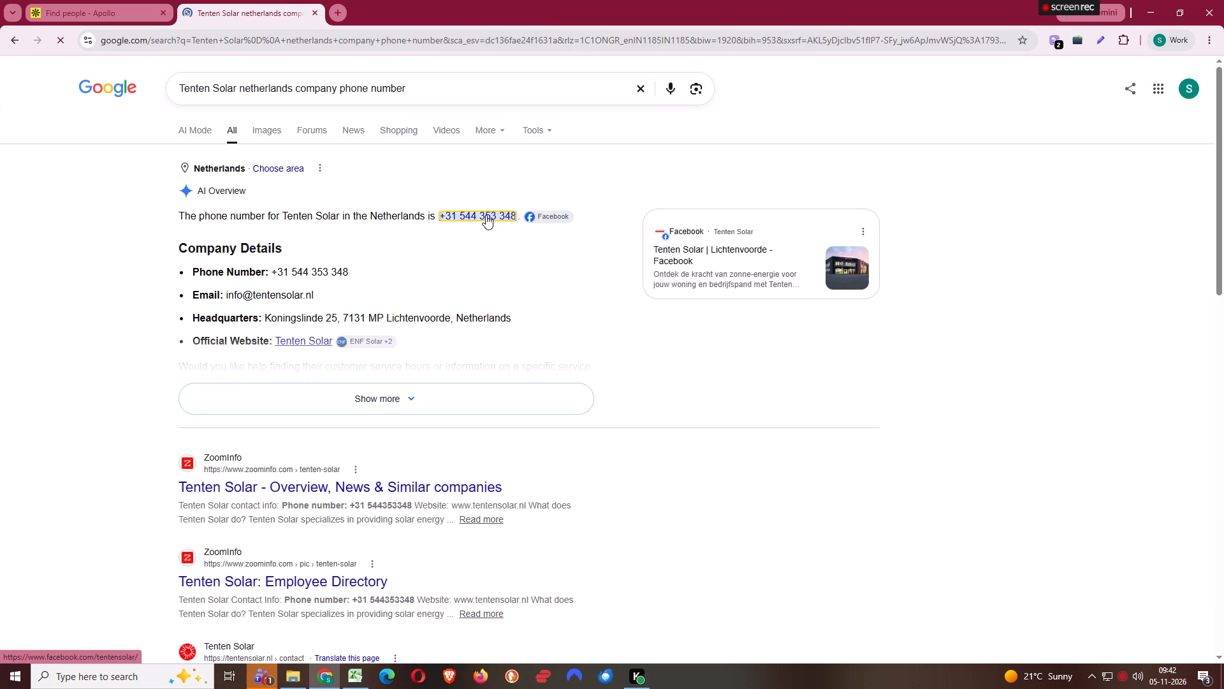
pyautogui.keyDown('alt'); pyautogui.click(486, 215); pyautogui.keyUp('alt')
pyautogui.hotkey('alt', 'Tab')
pyautogui.click(583, 133)
pyautogui.hotkey('ctrl', 'v')
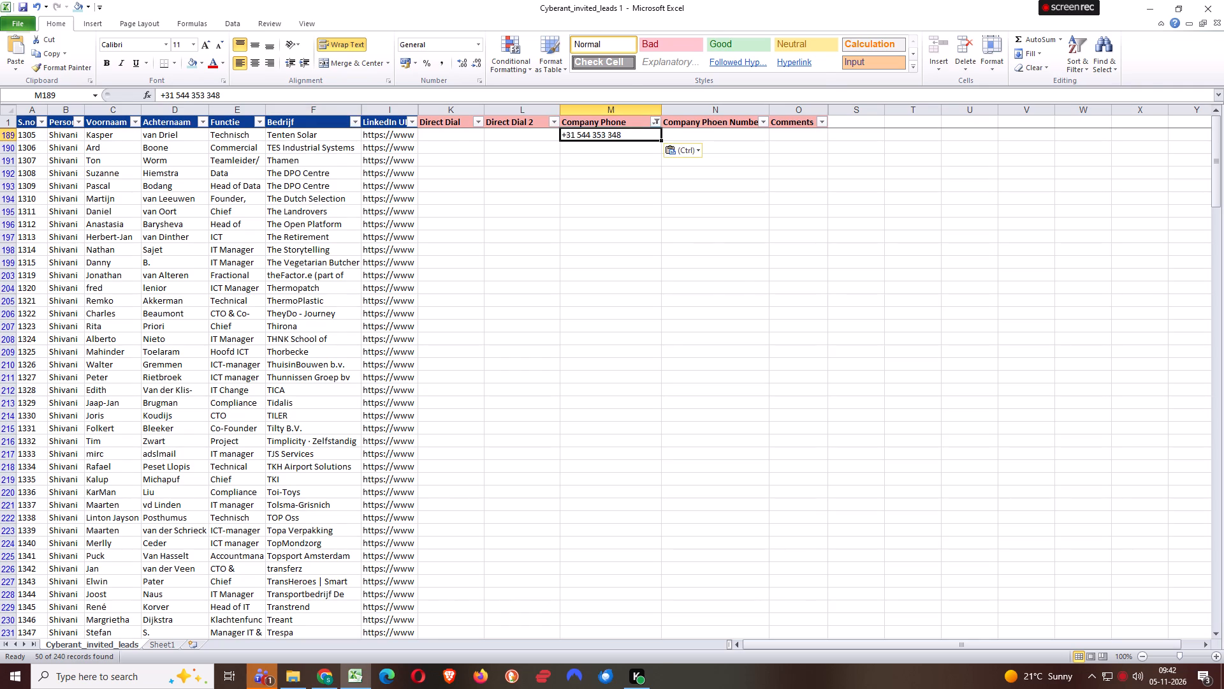
# Copy the Tenten Solar contact's mobile number from Apollo into row 189's Direct Dial cell, also revealing the HQ number on the record.
pyautogui.hotkey('alt', 'Tab')
pyautogui.click(150, 0)
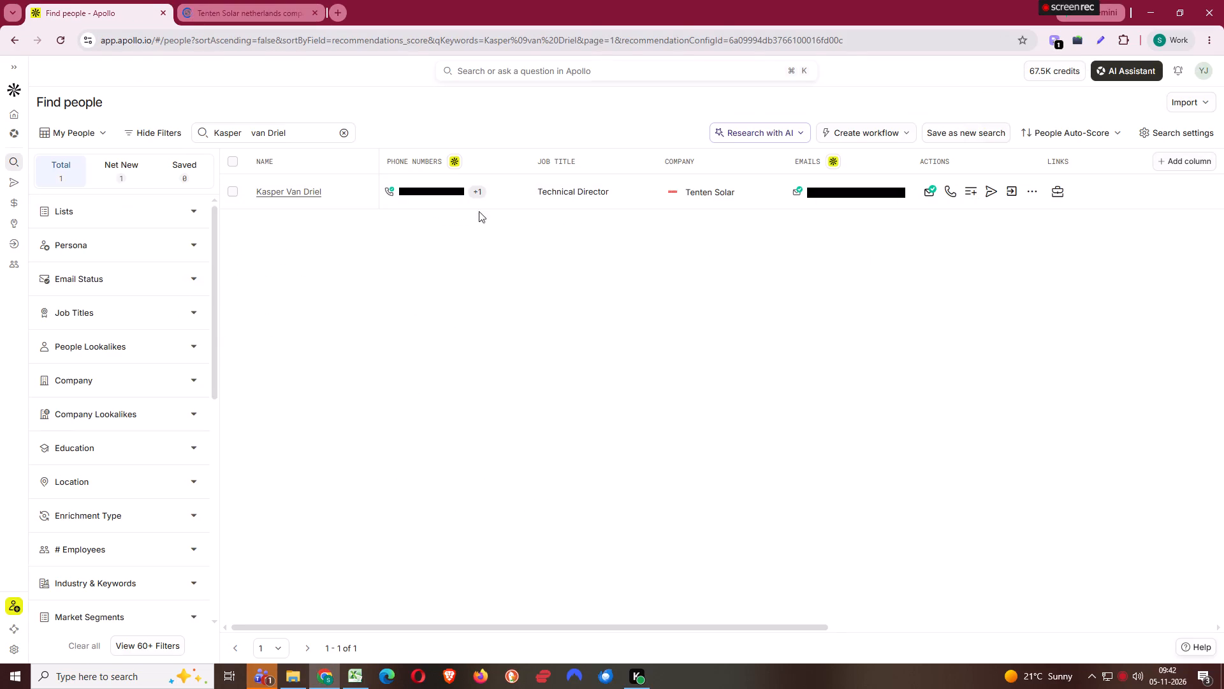
pyautogui.click(484, 191)
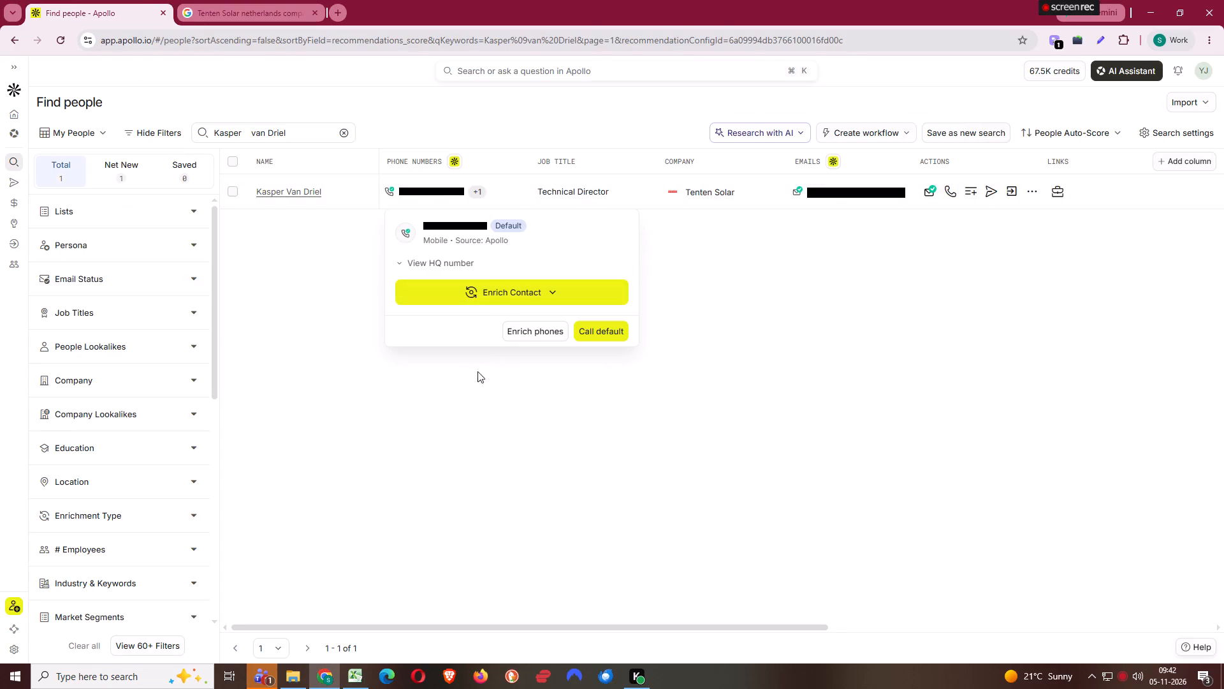
pyautogui.click(551, 232)
pyautogui.click(462, 263)
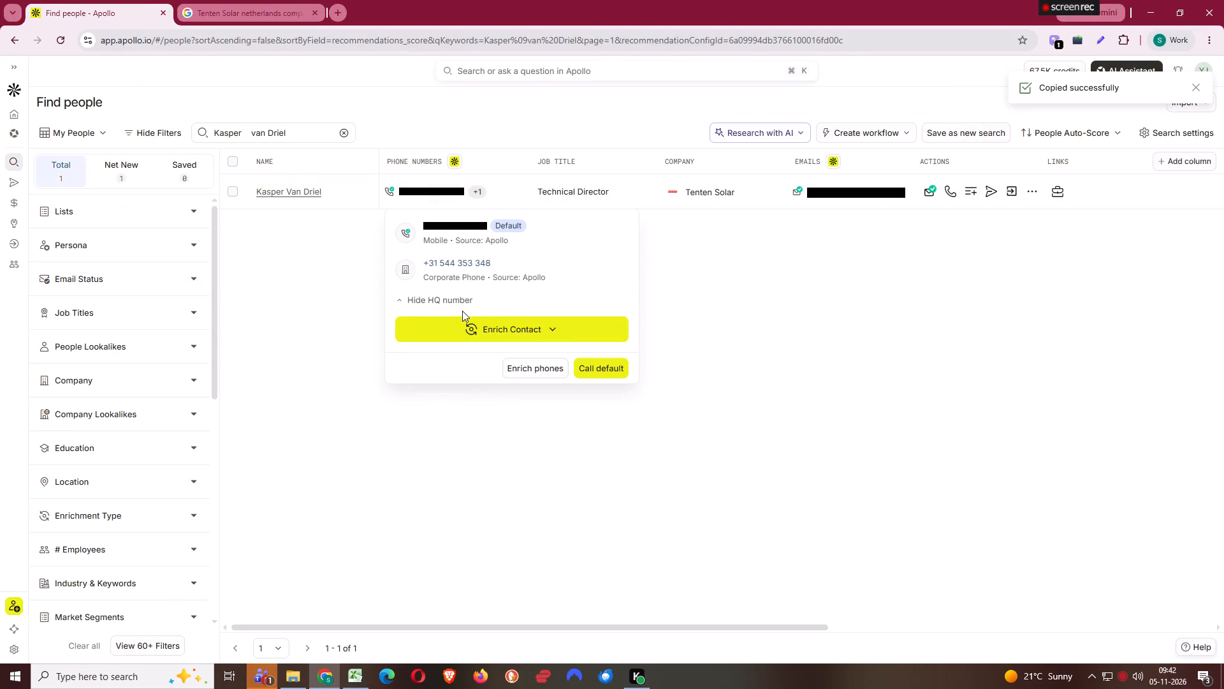
pyautogui.hotkey('alt', 'Tab')
pyautogui.click(450, 128)
pyautogui.hotkey('ctrl', 'v')
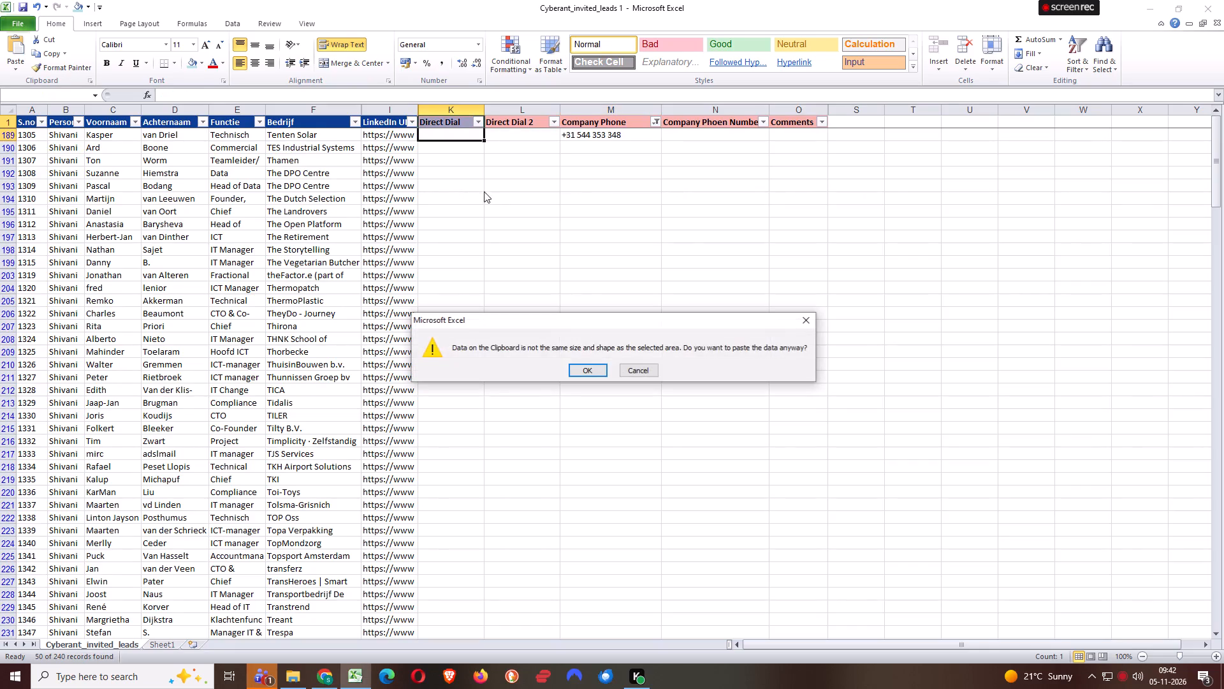
pyautogui.click(801, 325)
pyautogui.click(537, 159)
pyautogui.click(467, 136)
pyautogui.hotkey('ctrl', 'v')
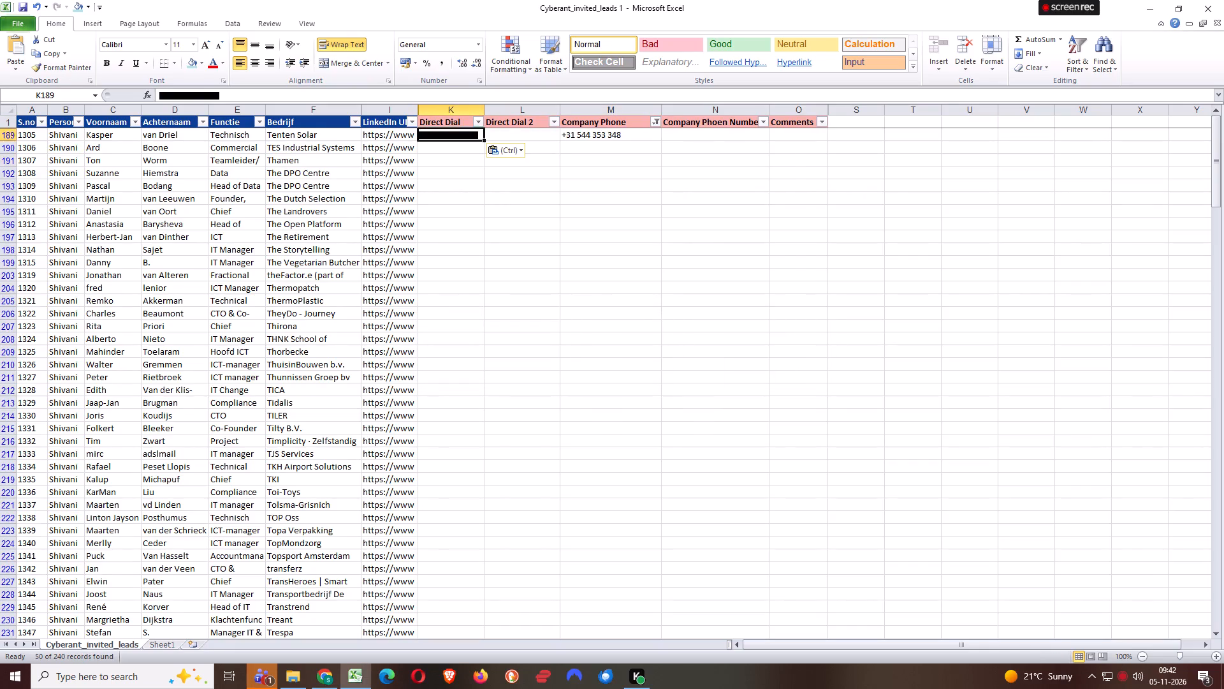
# Reapply the filter from the Direct Dial column with all its values selected to hide the filled row 189.
pyautogui.click(484, 212)
pyautogui.click(472, 126)
pyautogui.click(481, 124)
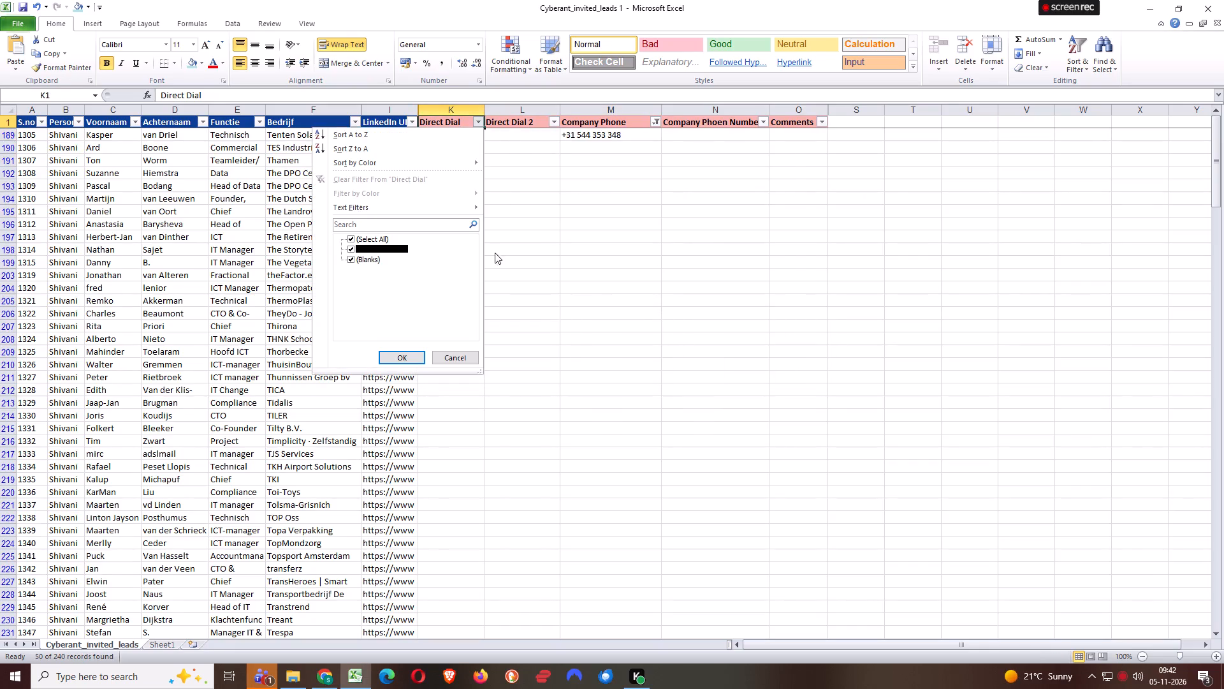
pyautogui.click(413, 357)
# Copy the contact's first and last name from row 190 and search for that person in Apollo.
pyautogui.moveTo(192, 131); pyautogui.dragTo(82, 131)
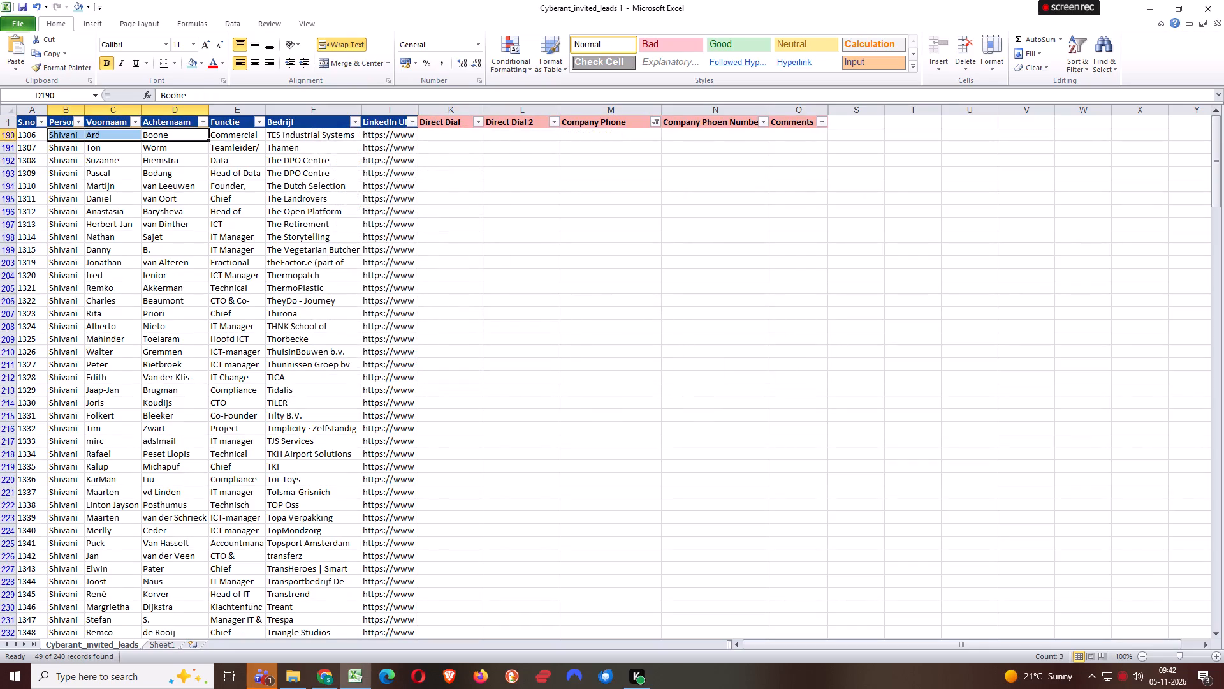
pyautogui.moveTo(124, 133); pyautogui.dragTo(152, 135)
pyautogui.hotkey('ctrl', 'c')
pyautogui.hotkey('alt', 'Tab')
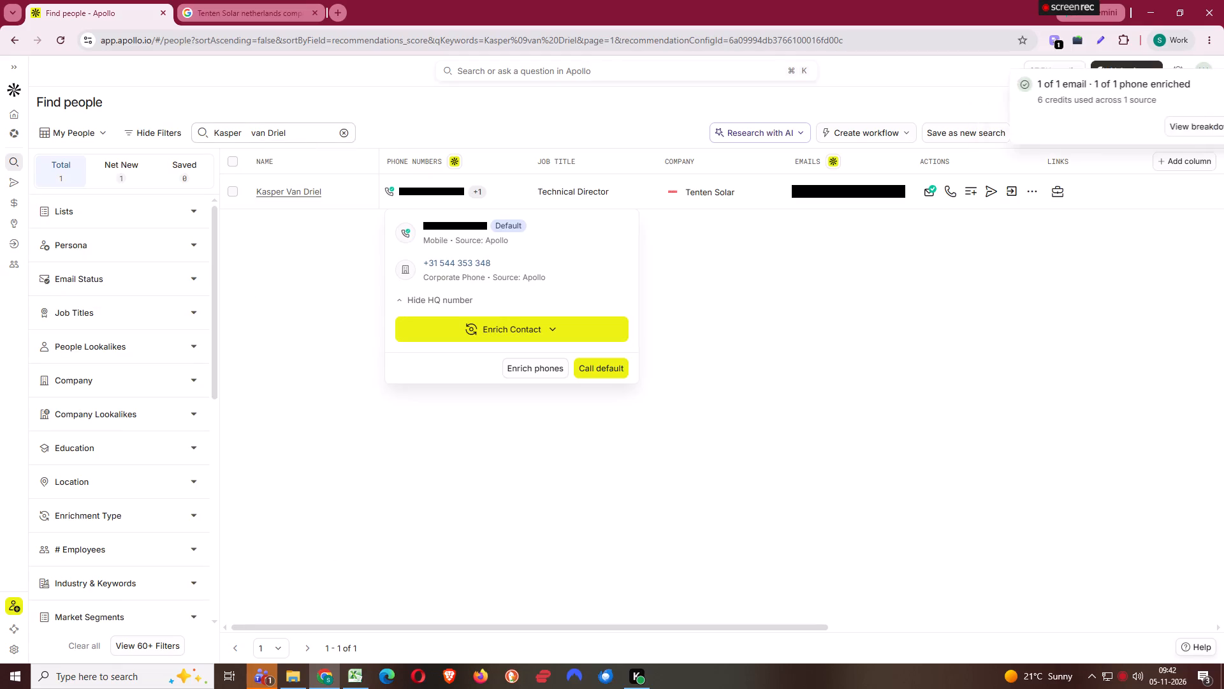
pyautogui.tripleClick(312, 134)
pyautogui.click(312, 134)
pyautogui.hotkey('ctrl', 'v')
pyautogui.press('Return')
pyautogui.press('Return')
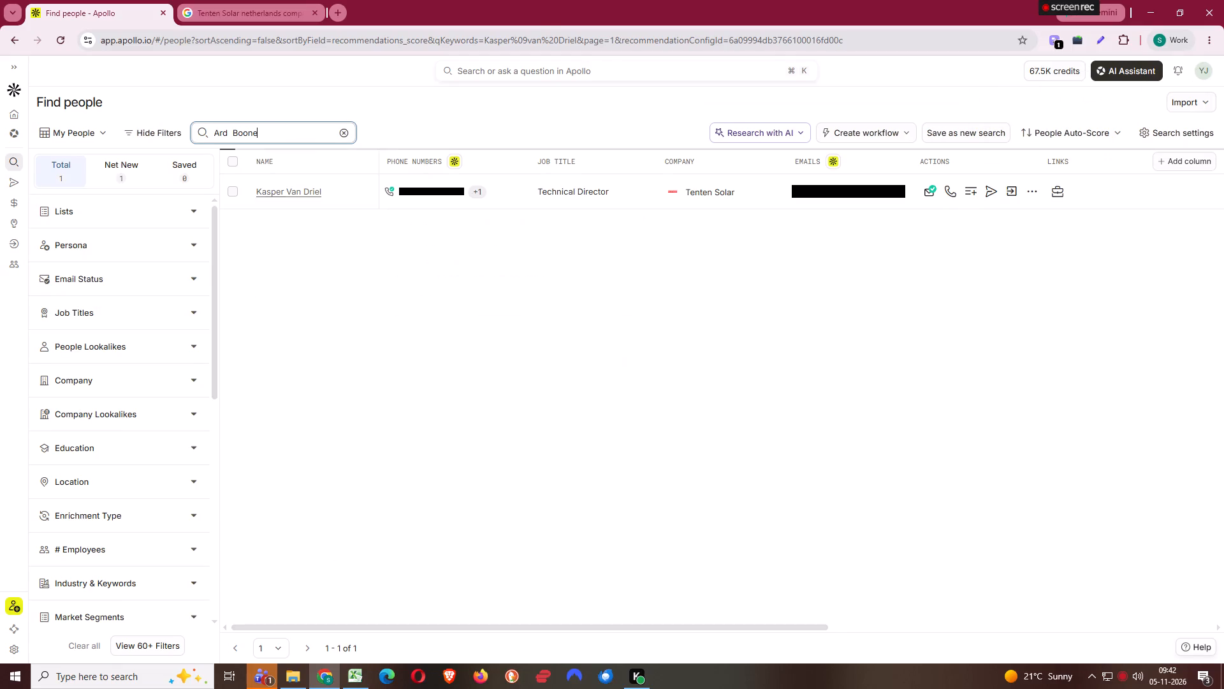
# Request phone number access for the TES Industrial Systems contact in Apollo.
pyautogui.hotkey('alt', 'Tab')
pyautogui.hotkey('alt', 'Tab')
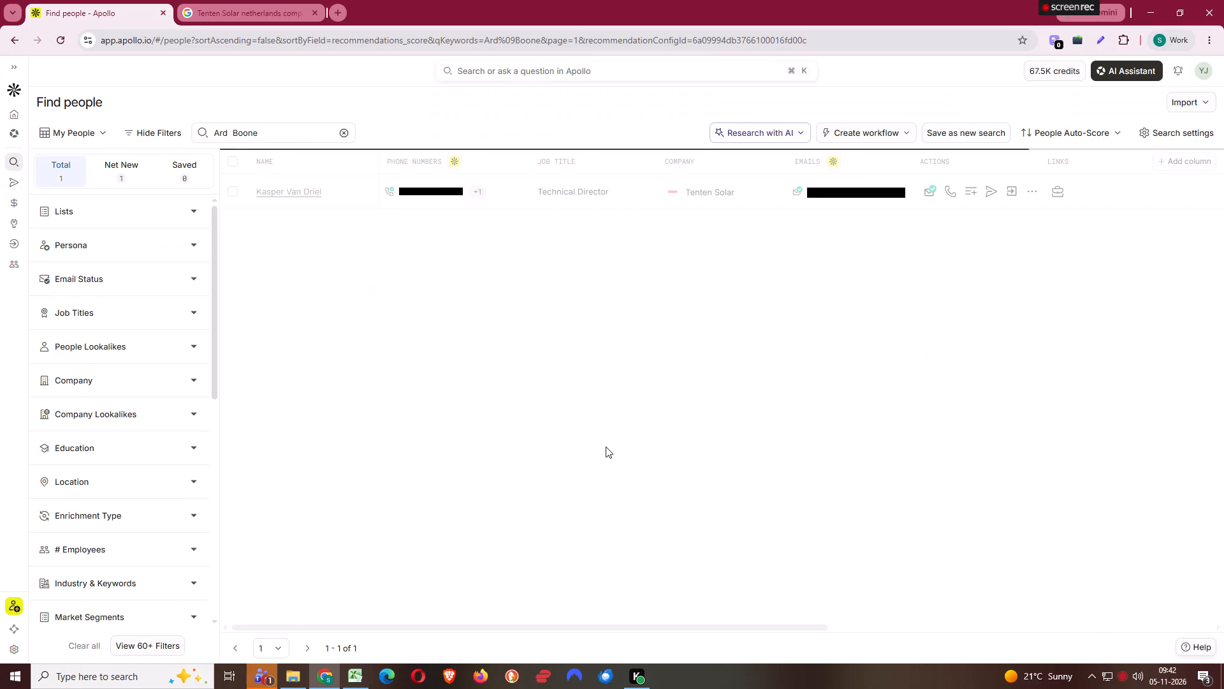
pyautogui.click(443, 191)
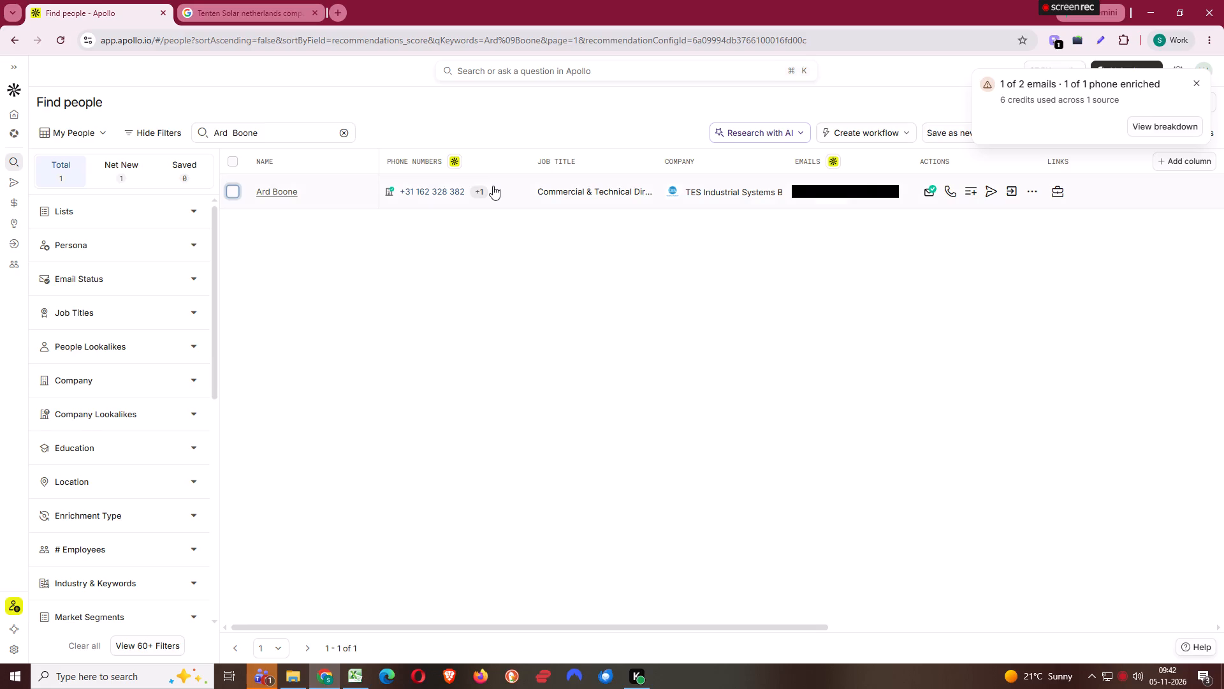
# Reveal the HQ number on the TES Industrial Systems contact and copy the corporate phone into row 190's Company Phone cell.
pyautogui.click(493, 186)
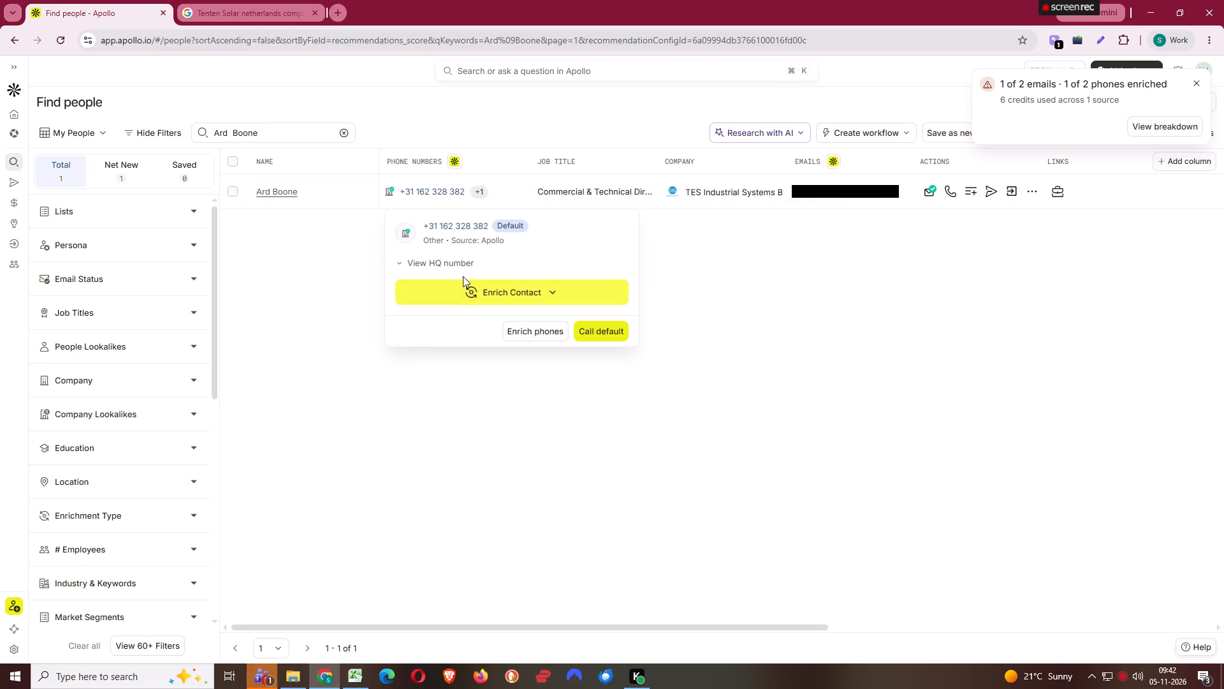
pyautogui.click(462, 263)
pyautogui.click(573, 275)
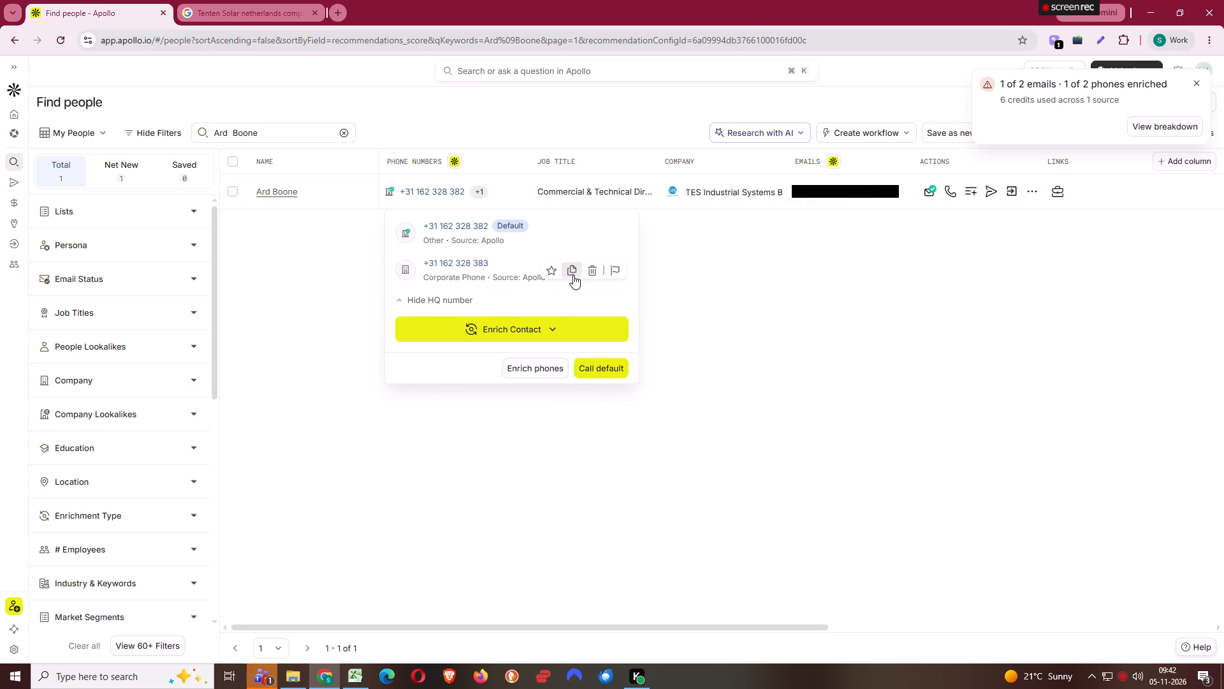
pyautogui.hotkey('alt', 'Tab')
pyautogui.click(623, 140)
pyautogui.hotkey('ctrl', 'v')
pyautogui.moveTo(604, 211); pyautogui.dragTo(615, 204)
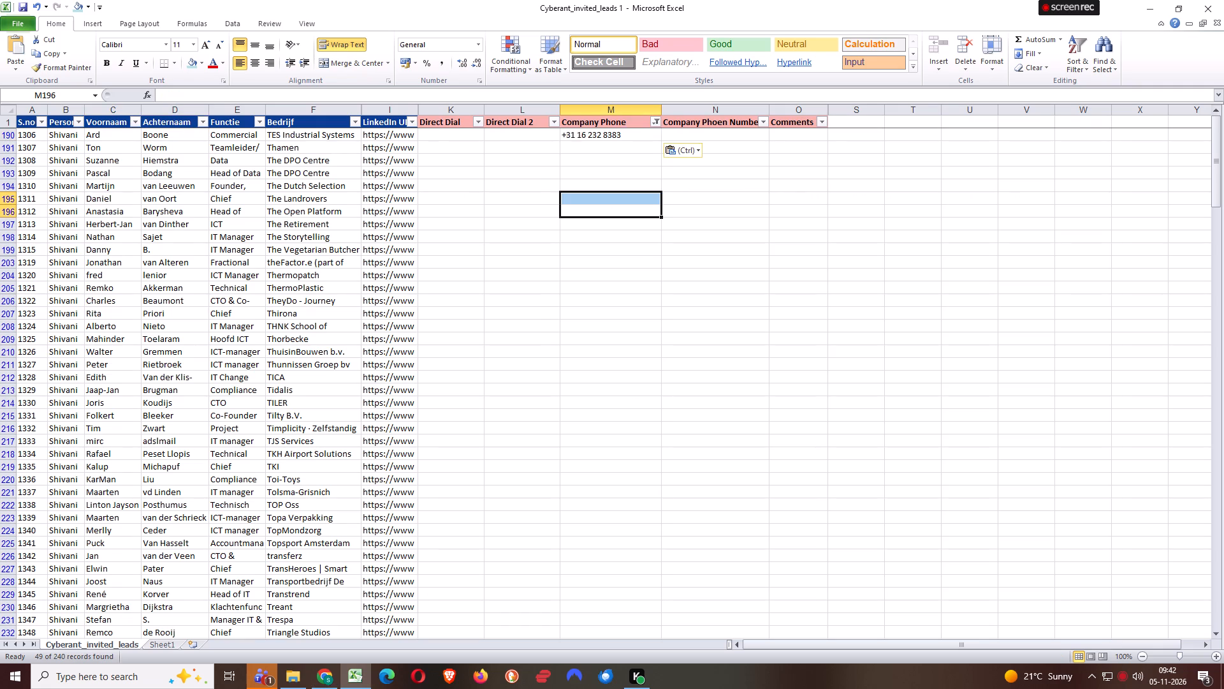
# Reapply the blanks filter on the Company Phone column to hide the filled row 190.
pyautogui.click(660, 121)
pyautogui.click(577, 353)
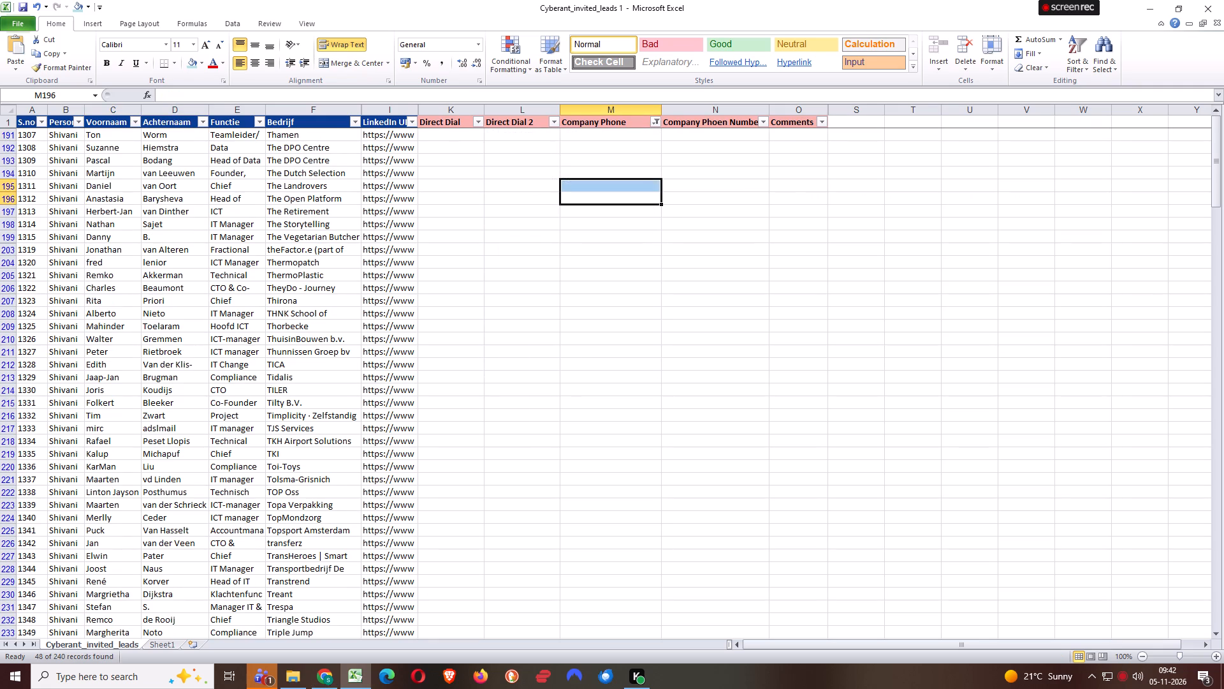
# Copy the contact's first and last name from row 191 and search for that person in Apollo.
pyautogui.moveTo(154, 137); pyautogui.dragTo(133, 137)
pyautogui.hotkey('ctrl', 'c')
pyautogui.hotkey('alt', 'Tab')
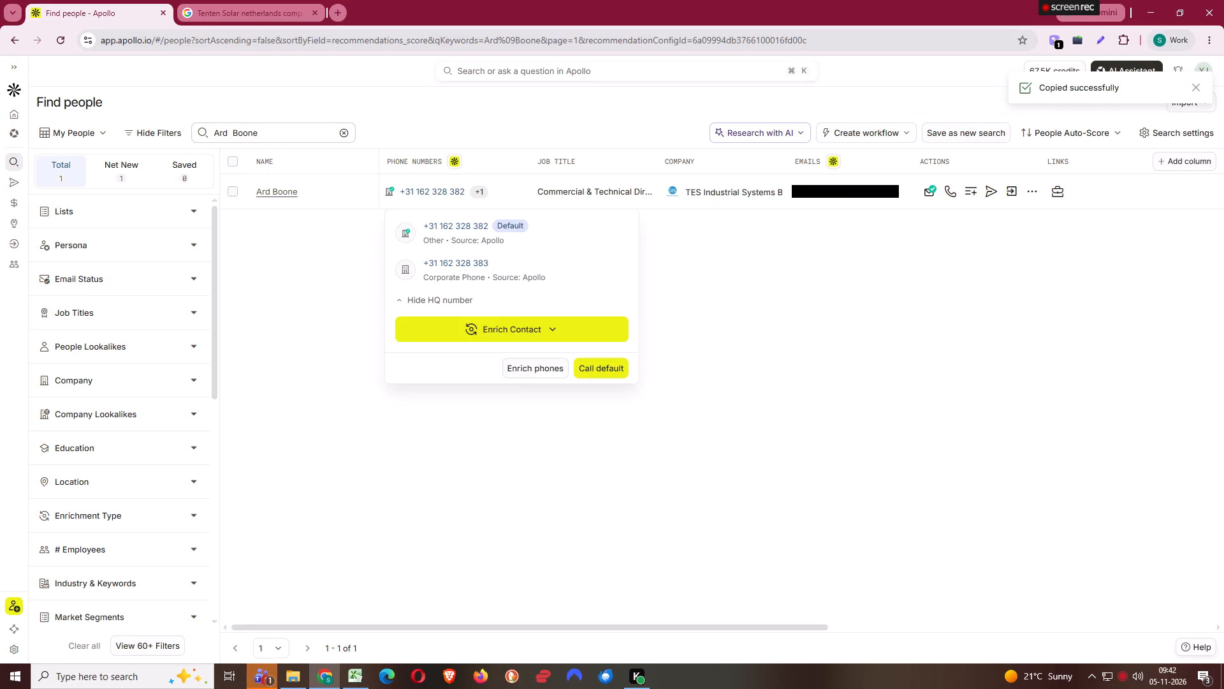
pyautogui.tripleClick(272, 128)
pyautogui.hotkey('ctrl', 'v')
pyautogui.press('Return')
pyautogui.press('Return')
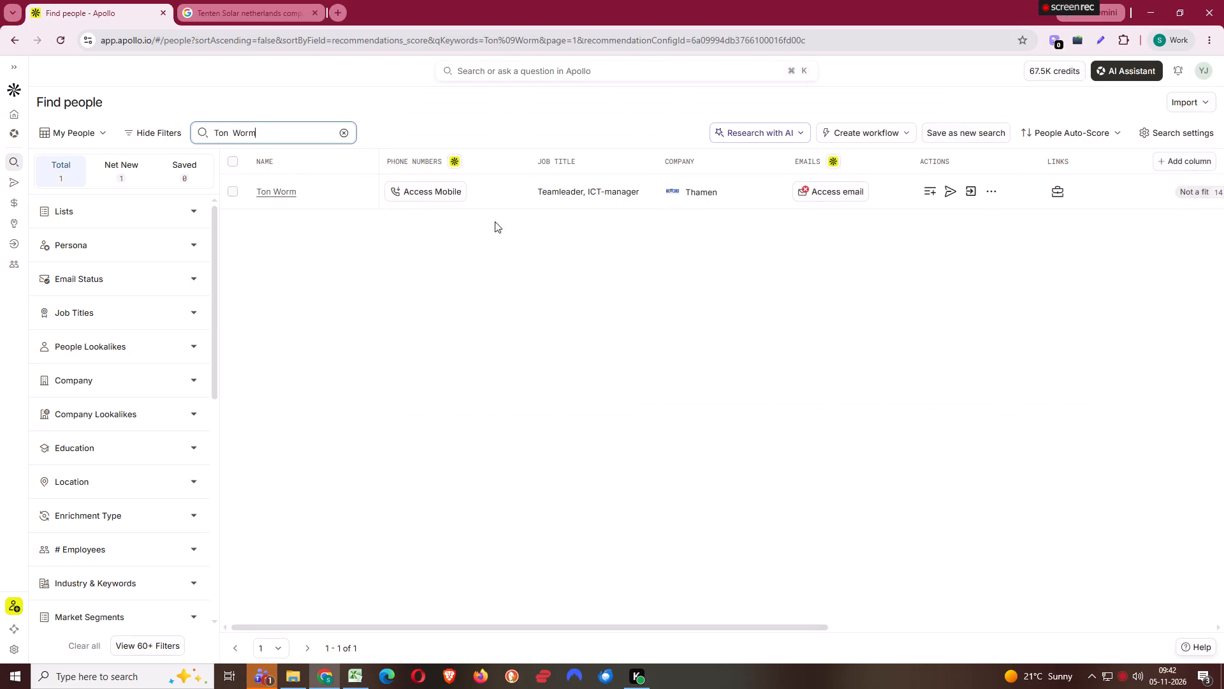
# Request mobile number access for the Thamen contact in Apollo and save the Excel workbook.
pyautogui.click(453, 195)
pyautogui.hotkey('alt', 'Tab')
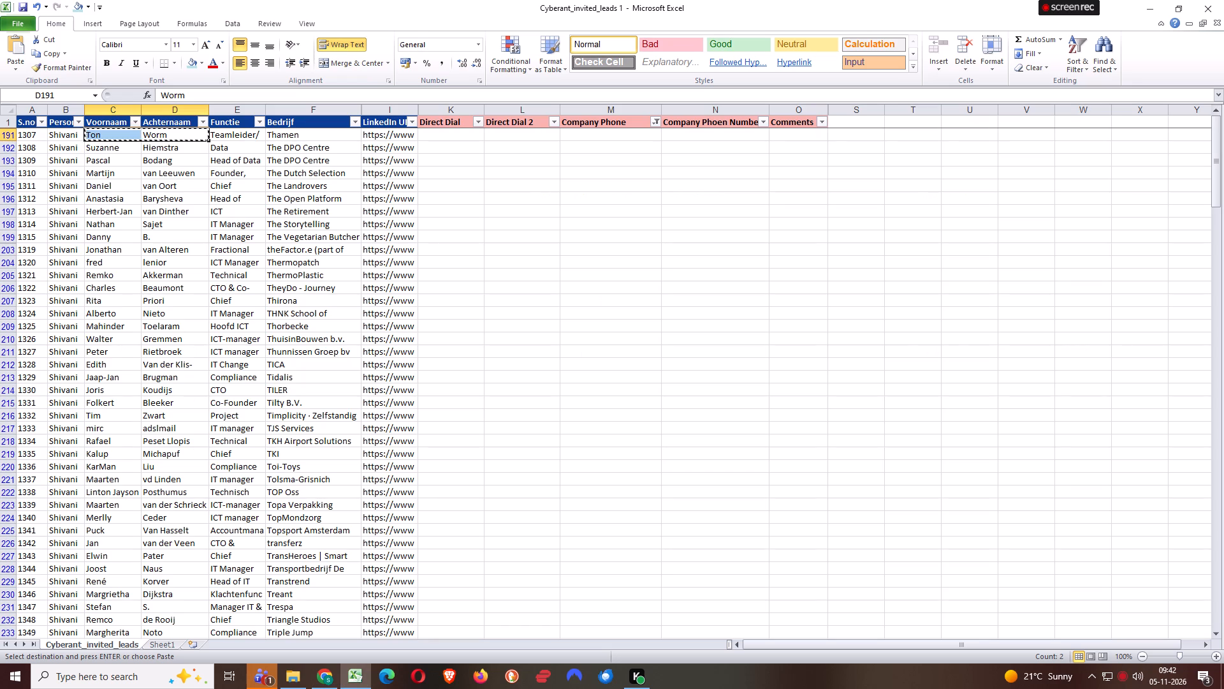
pyautogui.hotkey('ctrl', 's')
pyautogui.hotkey('ctrl', 's')
pyautogui.hotkey('ctrl', 's')
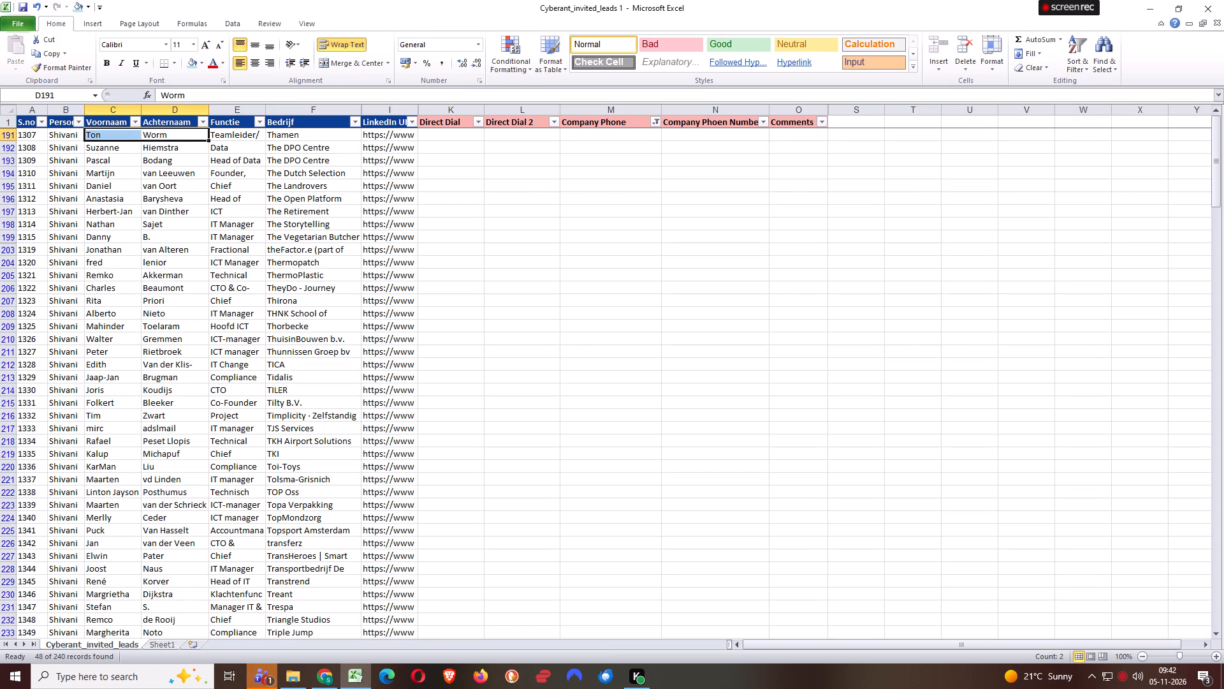
pyautogui.click(458, 136)
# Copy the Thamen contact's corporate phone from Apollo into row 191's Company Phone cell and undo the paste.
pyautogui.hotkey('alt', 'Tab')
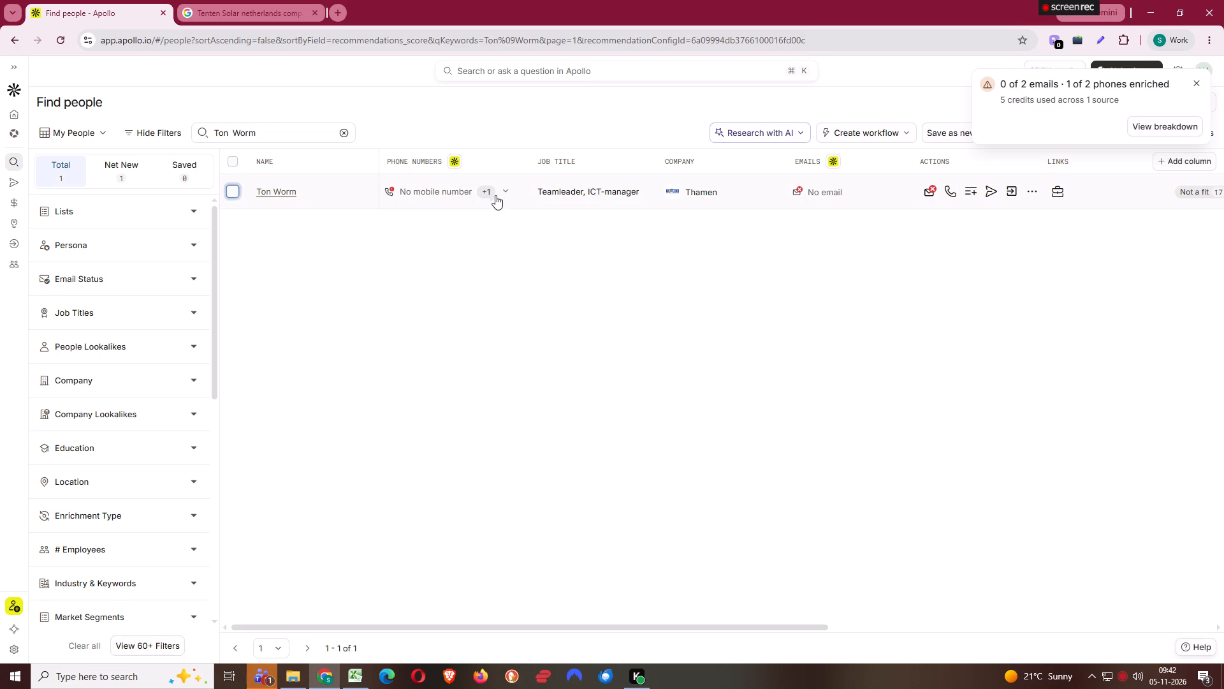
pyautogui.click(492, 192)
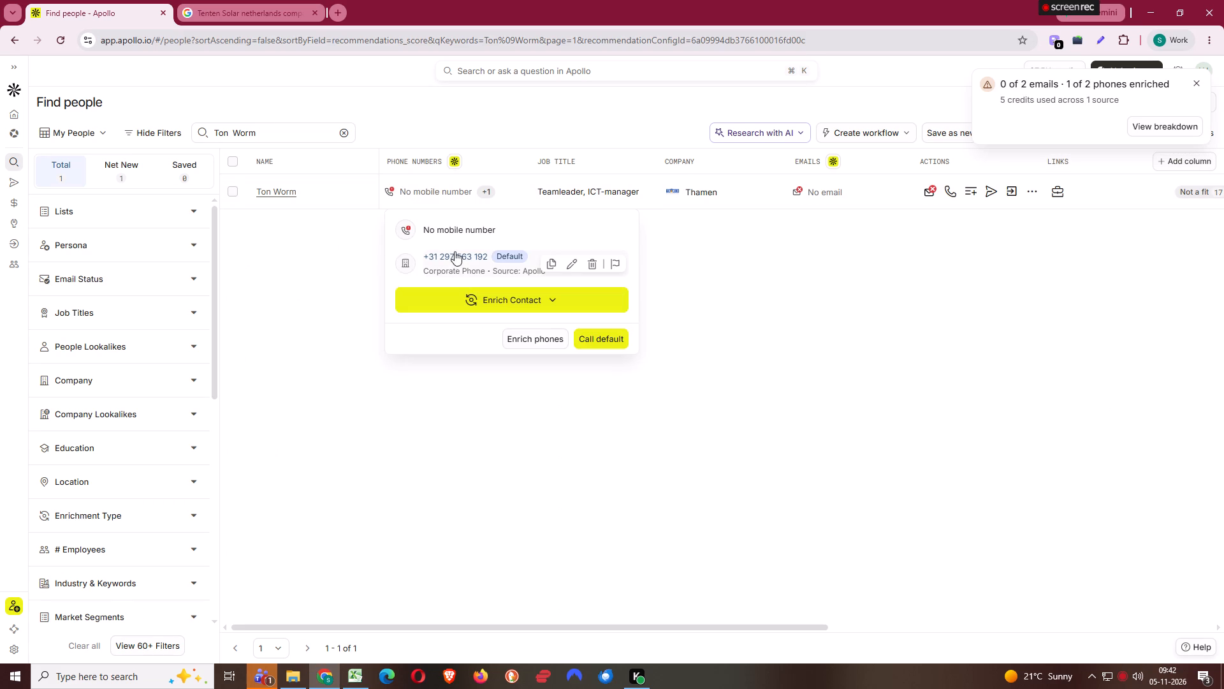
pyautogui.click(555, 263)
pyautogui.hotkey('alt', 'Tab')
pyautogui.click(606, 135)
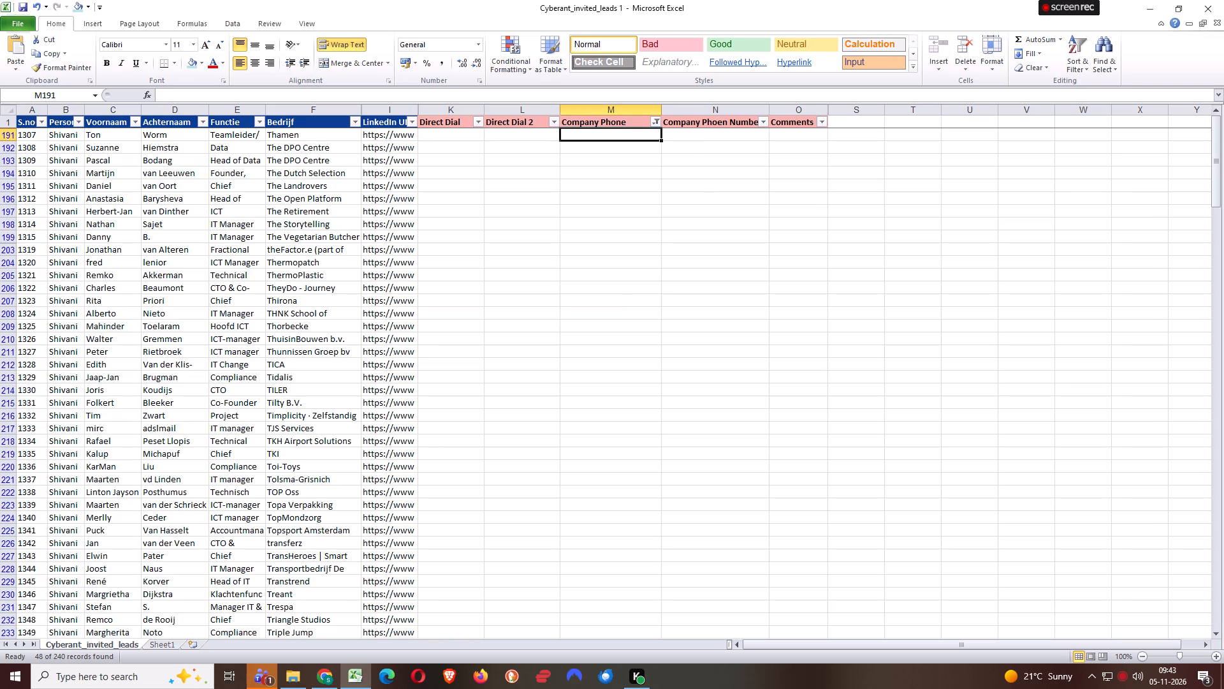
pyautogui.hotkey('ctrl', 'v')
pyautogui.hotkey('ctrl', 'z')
# Undo the last blanks filter to bring back row 190 and enter NA in its Direct Dial cell.
pyautogui.hotkey('ctrl', 'z')
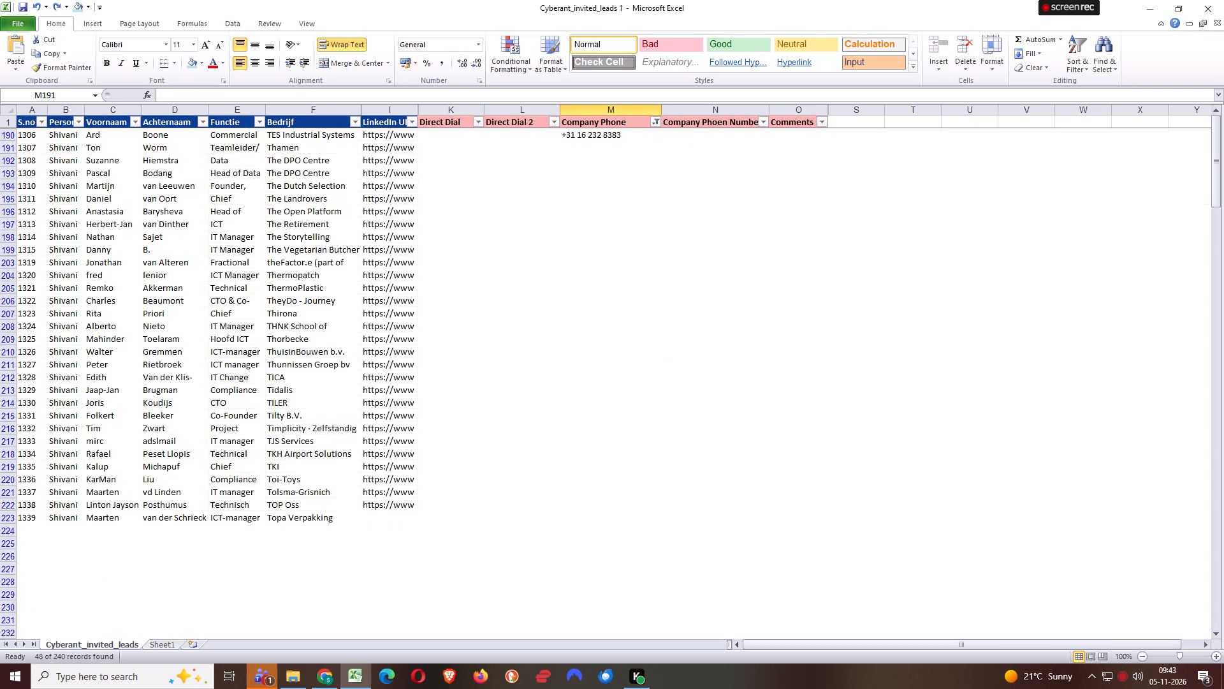
pyautogui.click(464, 139)
pyautogui.press('n')
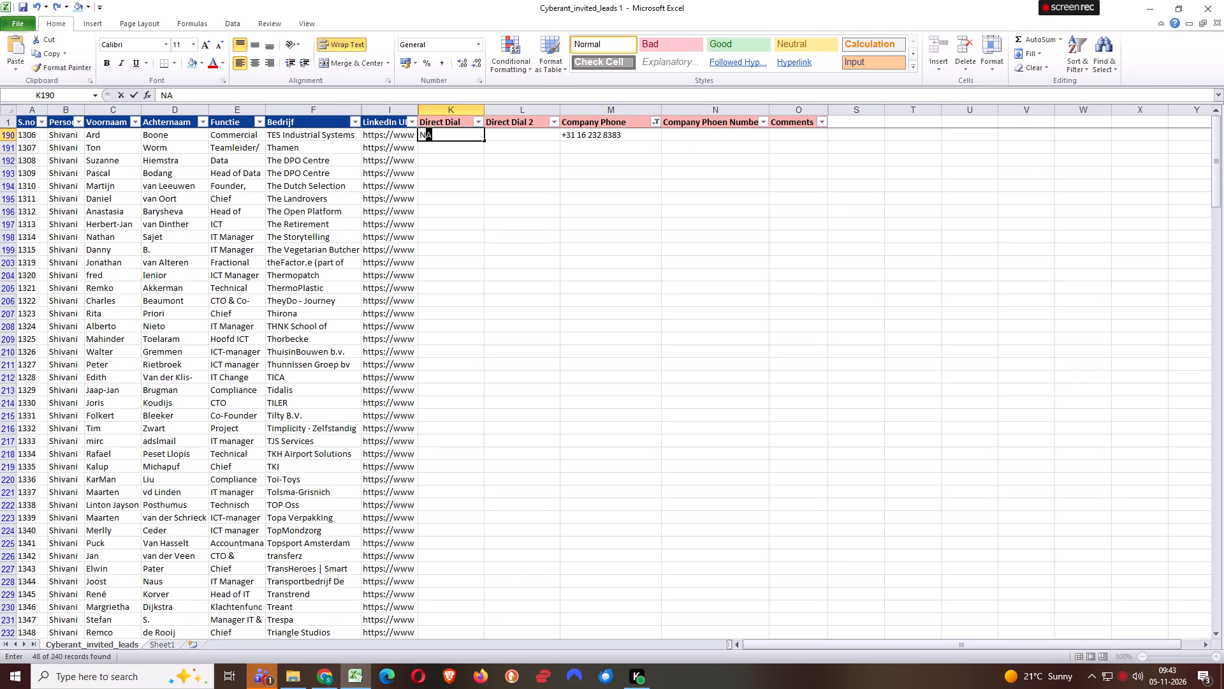
# Reapply the blanks filter on the Company Phone column to hide the filled row 190.
pyautogui.click(505, 189)
pyautogui.click(654, 121)
pyautogui.click(594, 356)
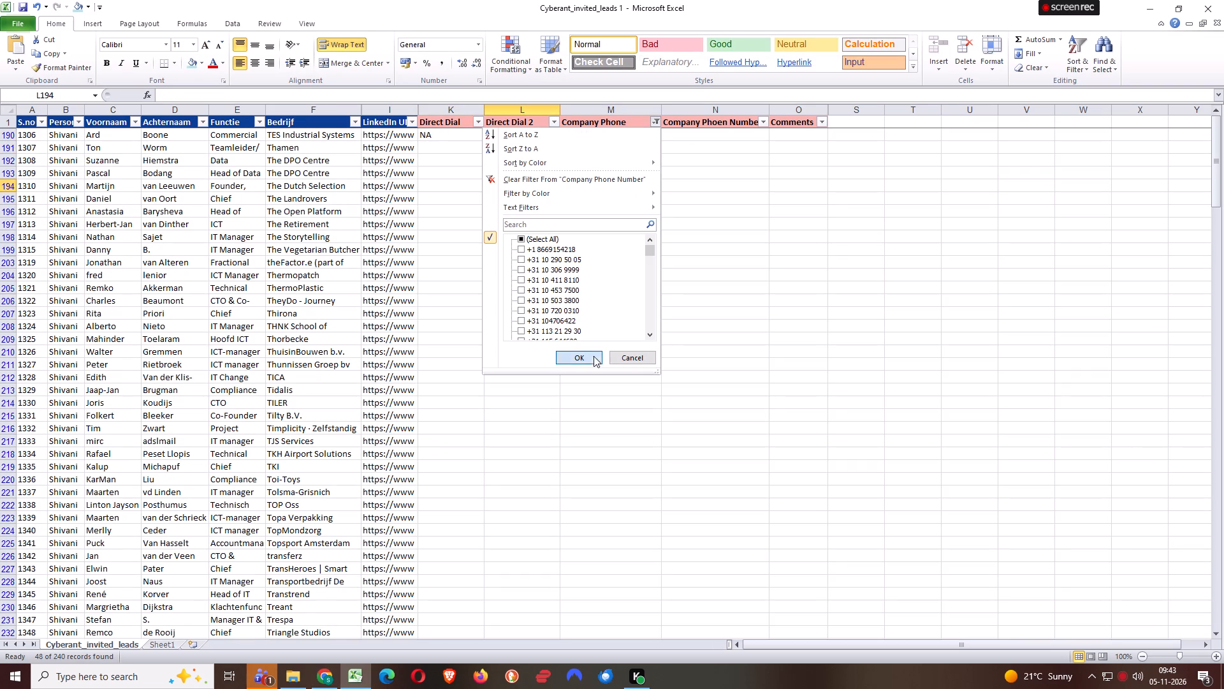
# Copy the Thamen contact's corporate phone from Apollo into row 191's Company Phone cell and enter NA as its Direct Dial.
pyautogui.click(571, 137)
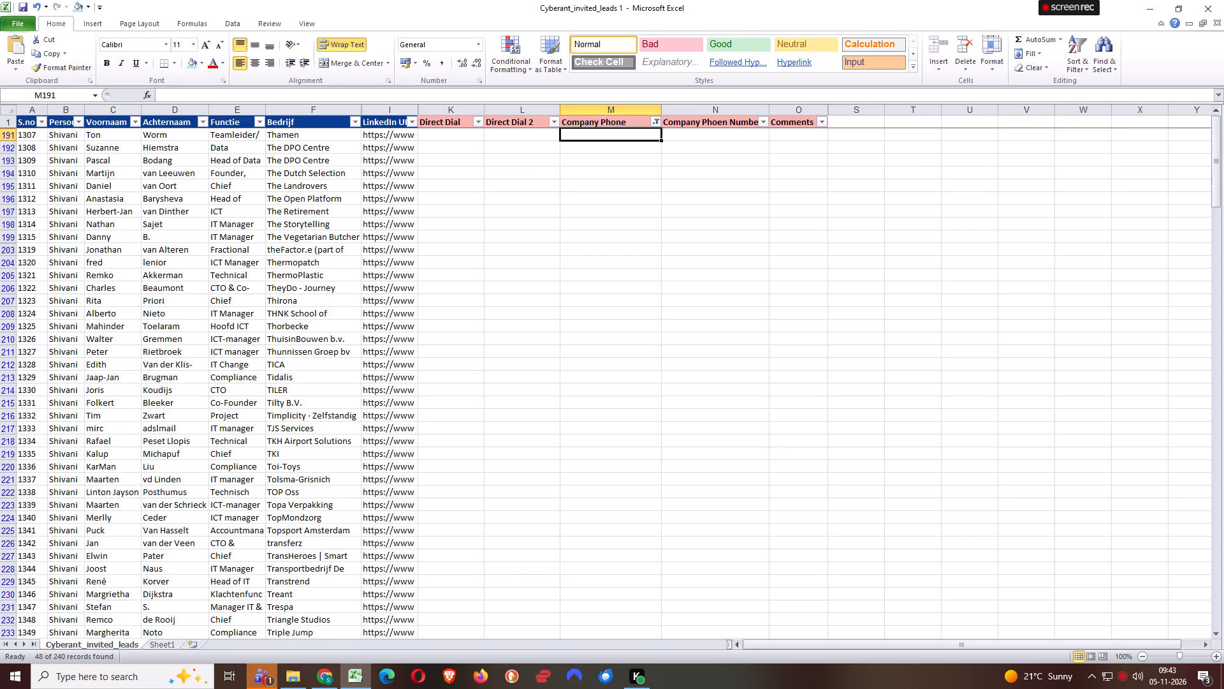
pyautogui.hotkey('alt', 'Tab')
pyautogui.click(546, 264)
pyautogui.hotkey('alt', 'Tab')
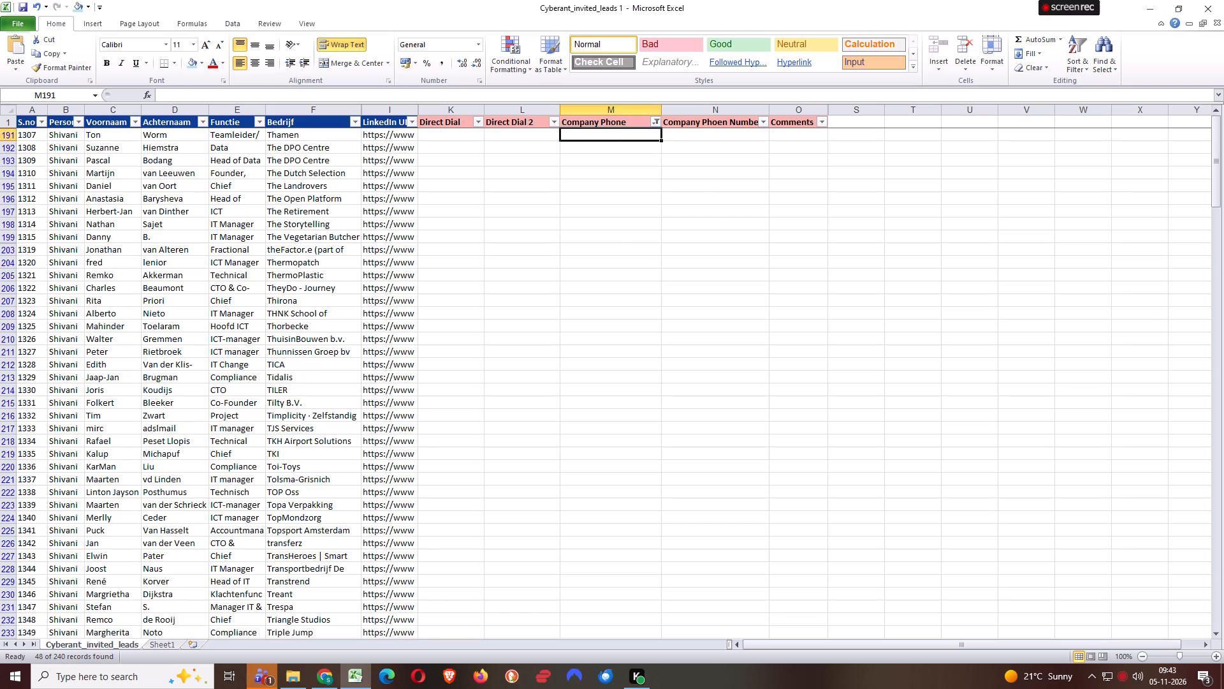
pyautogui.hotkey('ctrl', 'v')
pyautogui.click(467, 133)
pyautogui.press('n')
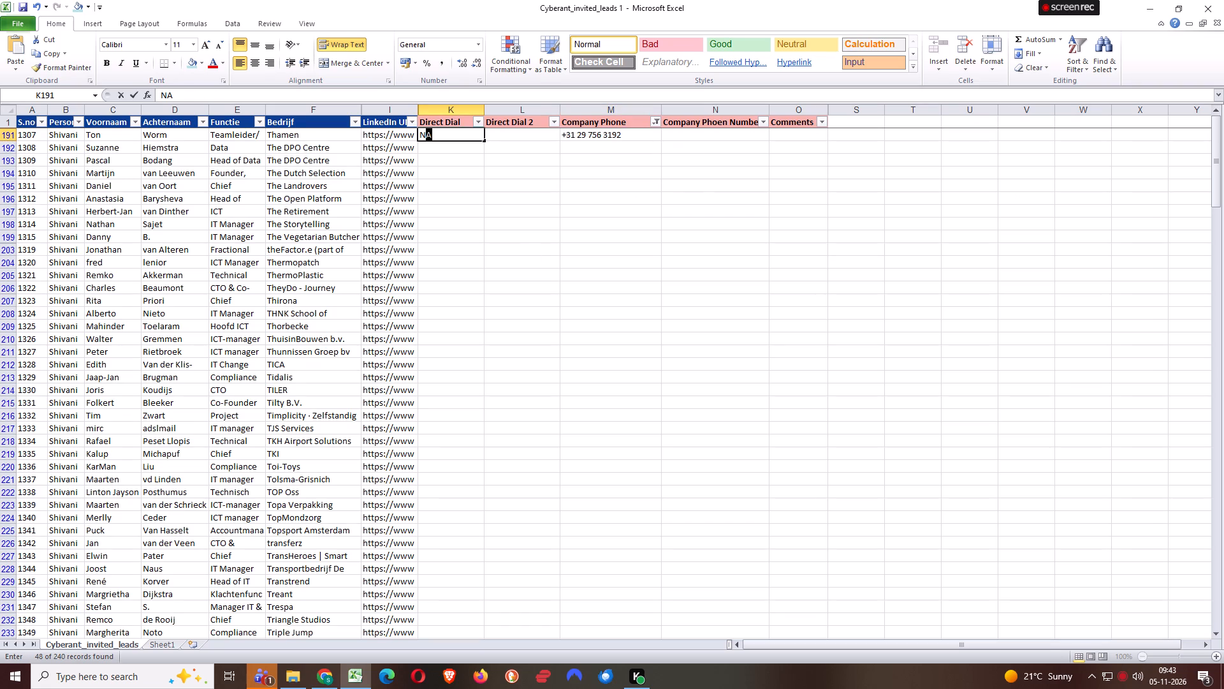
# Copy the contact's first and last name from row 192 and search for that person in Apollo.
pyautogui.moveTo(180, 143); pyautogui.dragTo(140, 142)
pyautogui.hotkey('ctrl', 'c')
pyautogui.hotkey('alt', 'Tab')
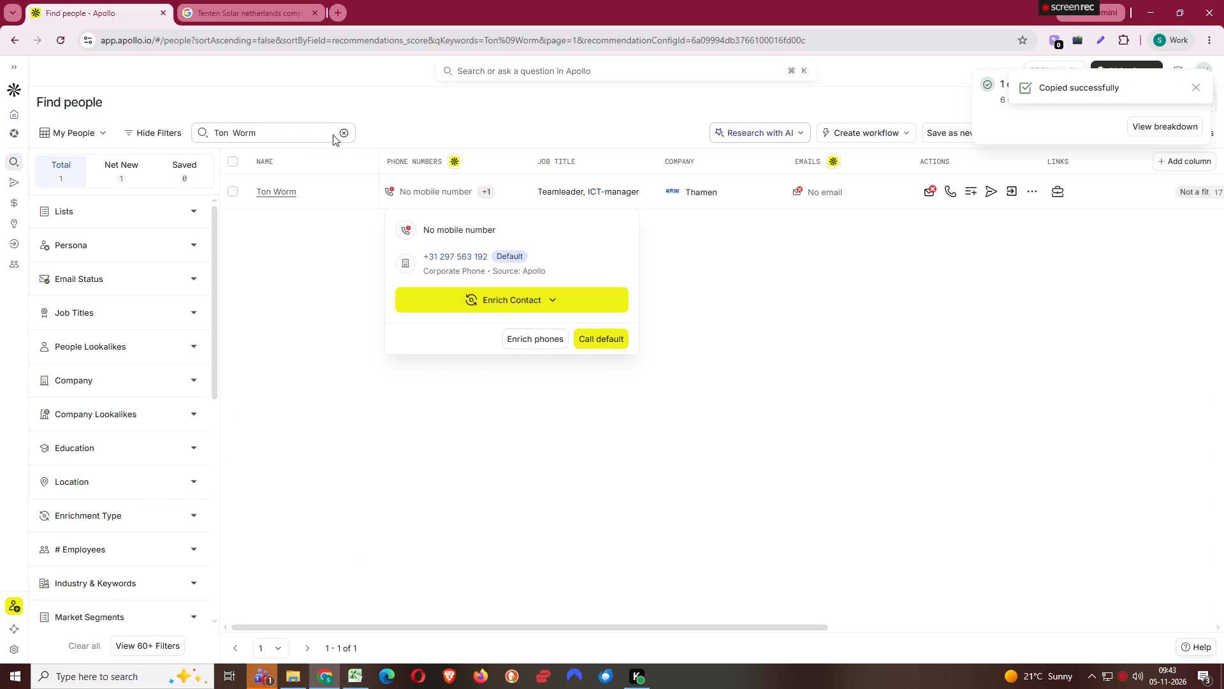
pyautogui.tripleClick(303, 131)
pyautogui.hotkey('ctrl', 'v')
pyautogui.press('Return')
pyautogui.press('Return')
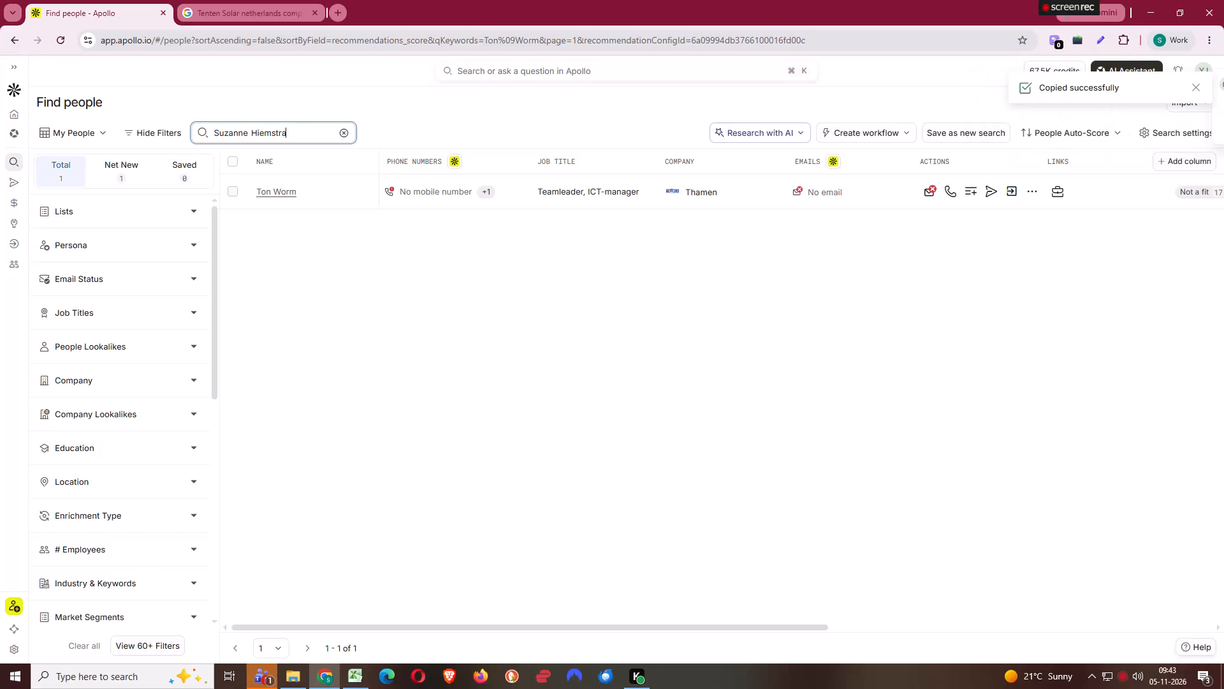
# Reapply the blanks filter on the Company Phone column in Excel to hide row 191, and save the workbook.
pyautogui.hotkey('alt', 'Tab')
pyautogui.click(652, 127)
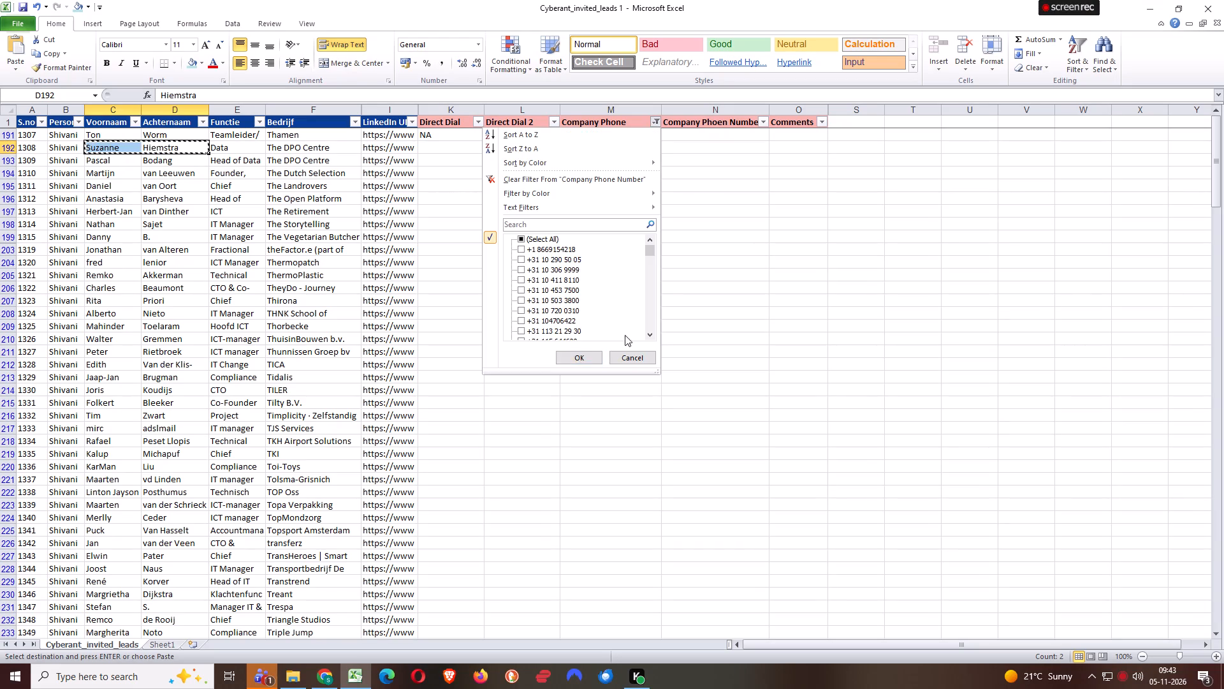
pyautogui.click(586, 355)
pyautogui.hotkey('ctrl', 's')
pyautogui.hotkey('ctrl', 's')
pyautogui.hotkey('ctrl', 's')
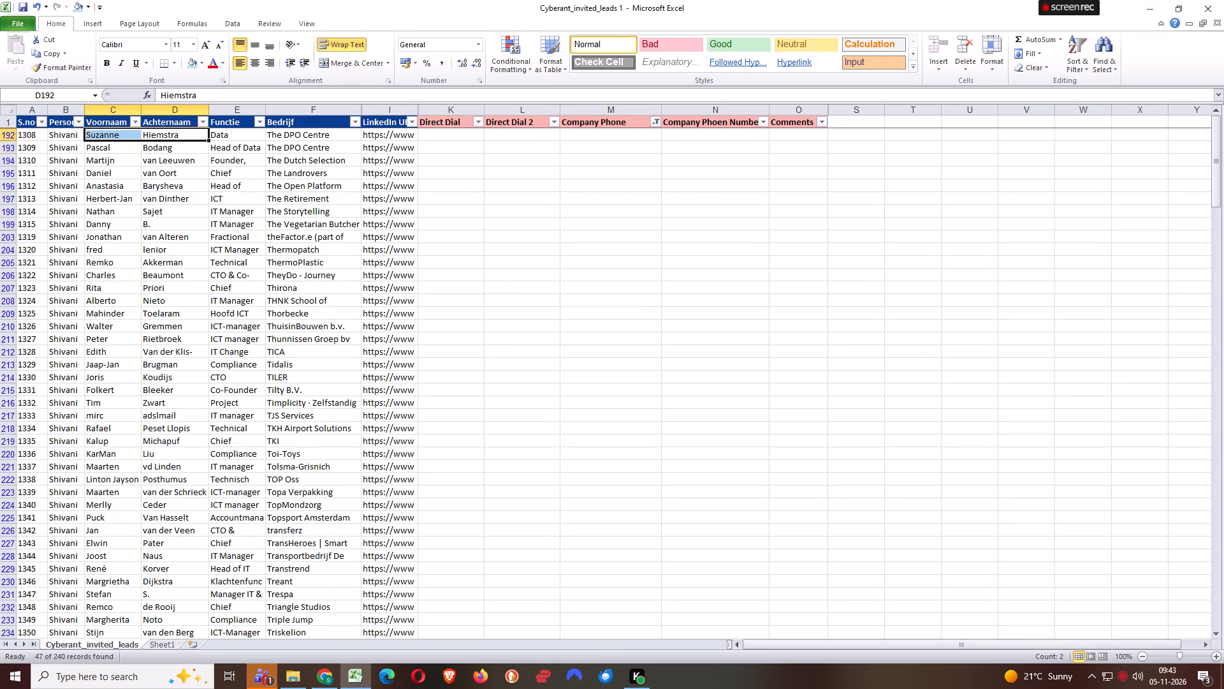
# Request mobile number access for the contact at The DPO Centre in Apollo.
pyautogui.hotkey('alt', 'Tab')
pyautogui.hotkey('alt', 'Tab')
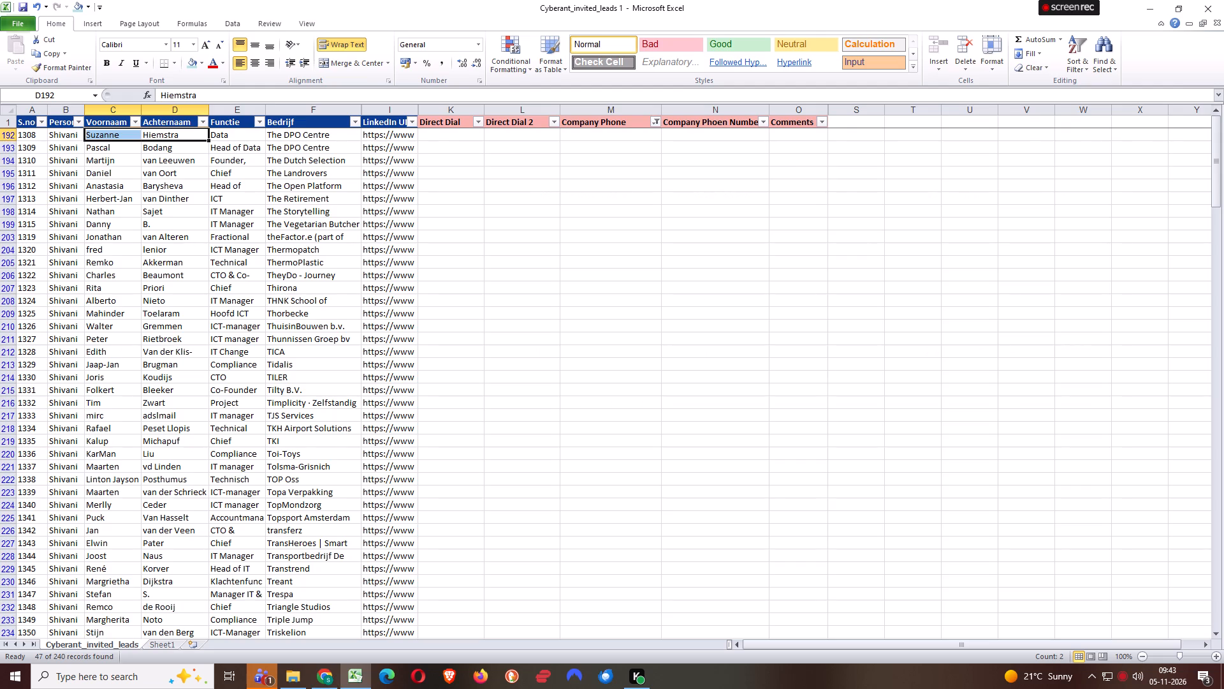
pyautogui.hotkey('alt', 'Tab')
pyautogui.click(448, 189)
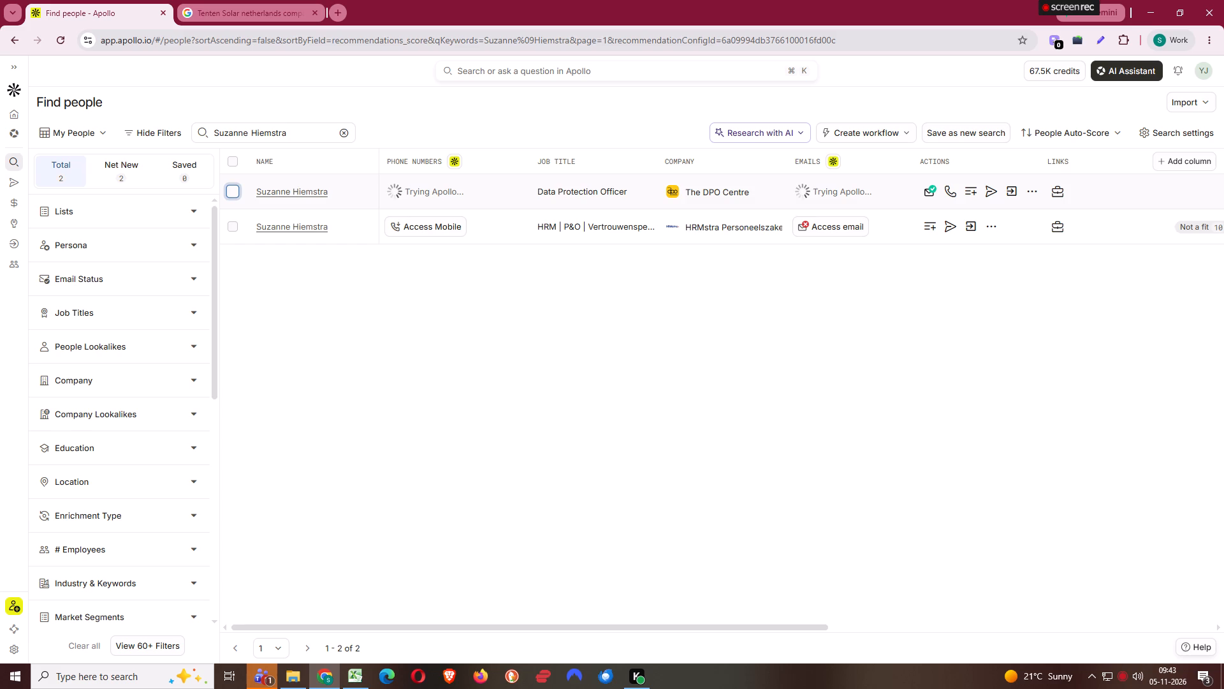
# Copy the company name from row 192 and search Google for "The DPO Centre netherlands company phone number".
pyautogui.hotkey('alt', 'Tab')
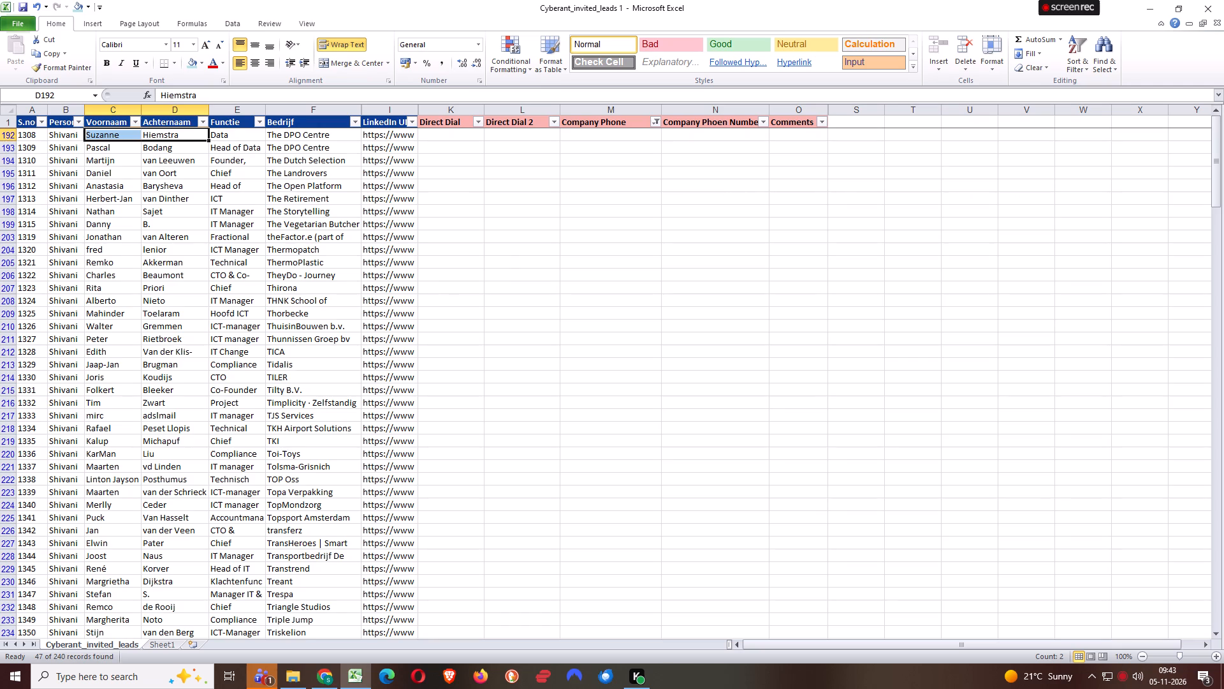
pyautogui.click(298, 137)
pyautogui.hotkey('ctrl', 'c')
pyautogui.hotkey('alt', 'Tab')
pyautogui.click(261, 0)
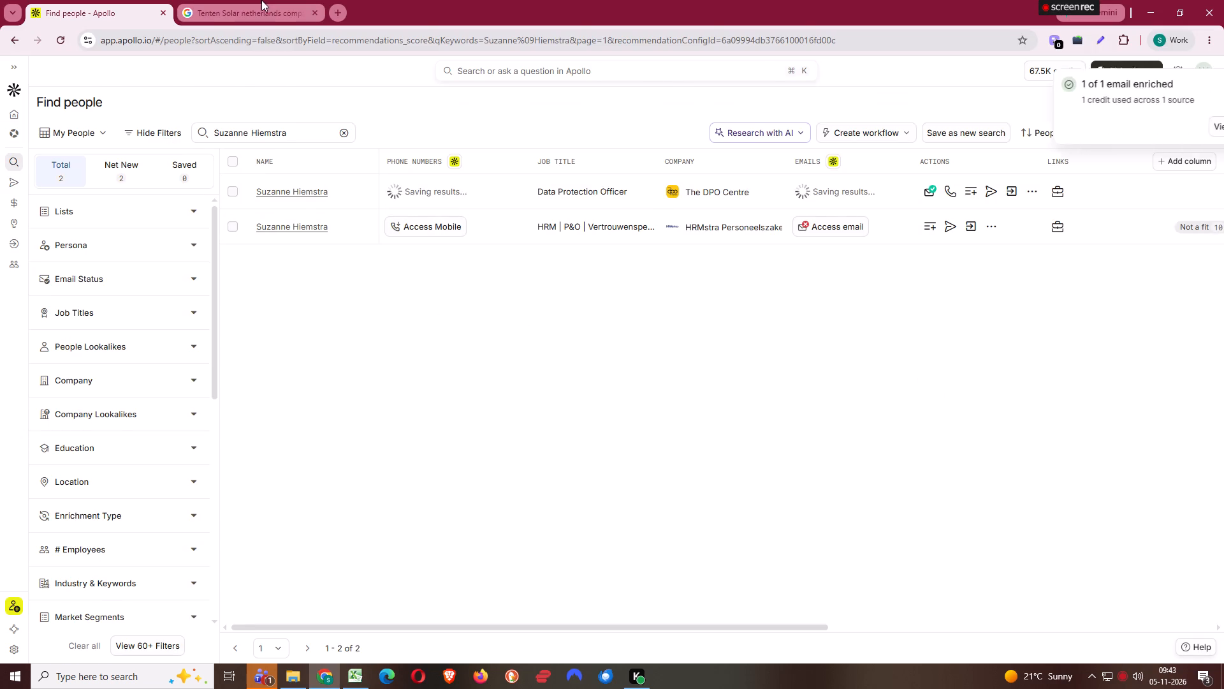
pyautogui.moveTo(237, 86); pyautogui.dragTo(69, 60)
pyautogui.hotkey('ctrl', 'v')
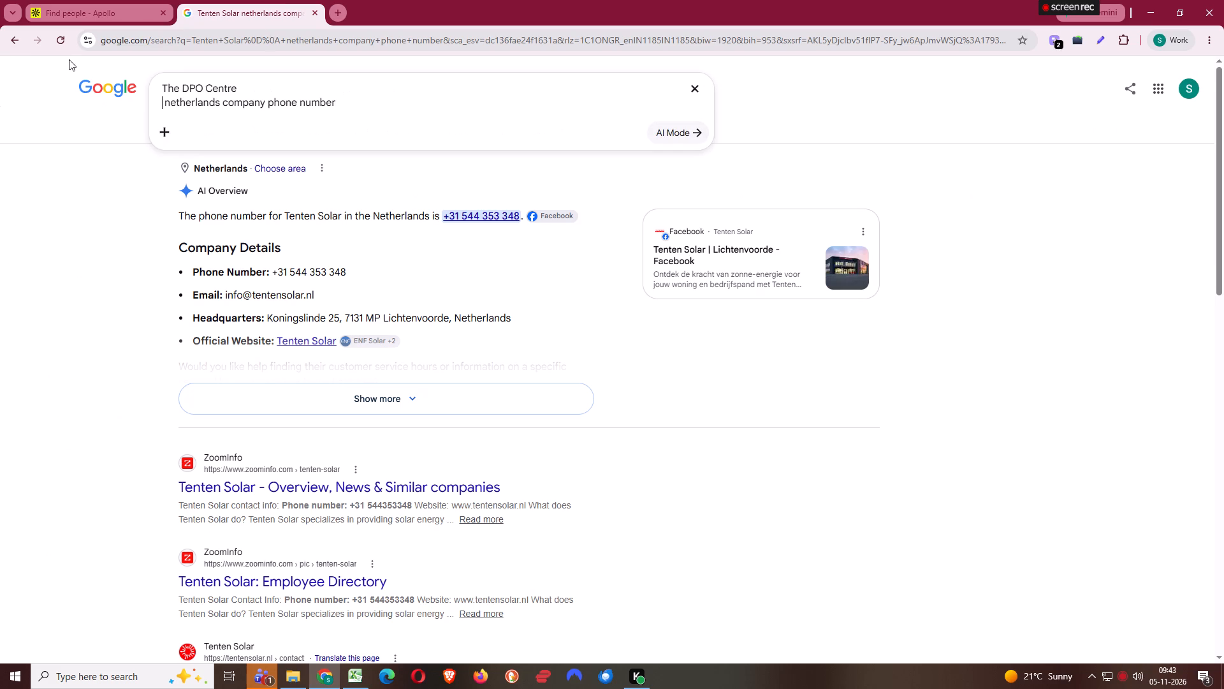
pyautogui.press('Return')
pyautogui.press('Return')
pyautogui.press('Return')
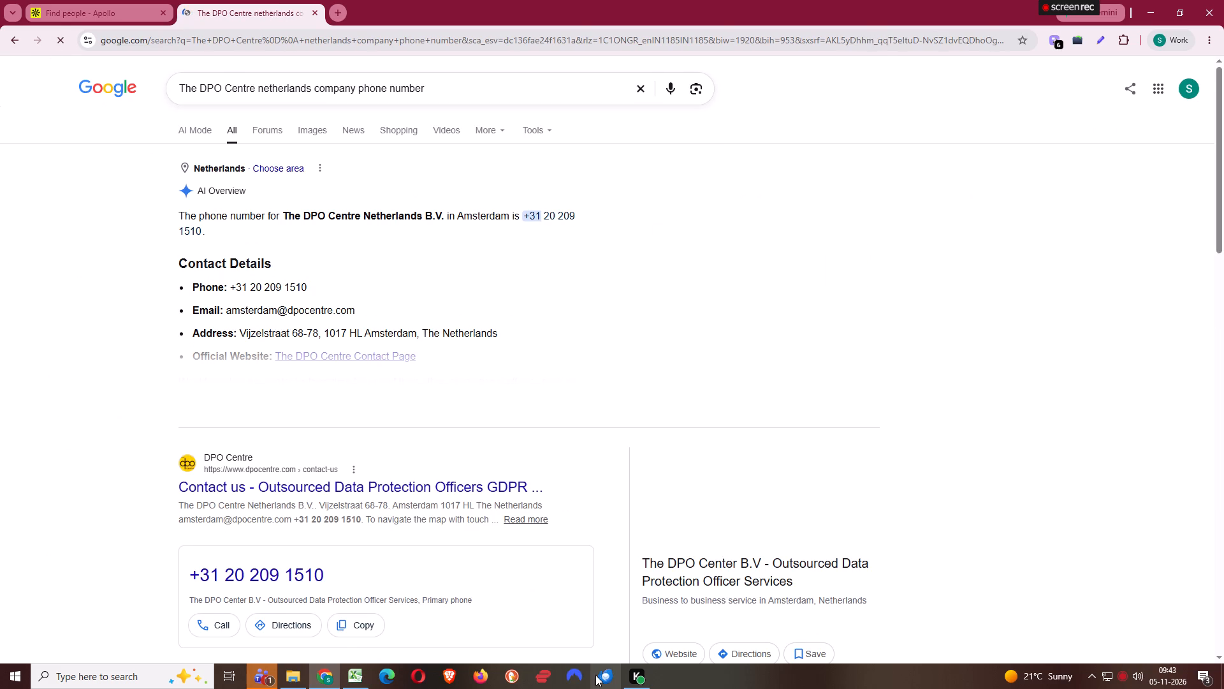
# Copy The DPO Centre's Dutch primary phone number from the Google results into row 192's Company Phone cell.
pyautogui.scroll(-3, 358, 556)
pyautogui.click(379, 438)
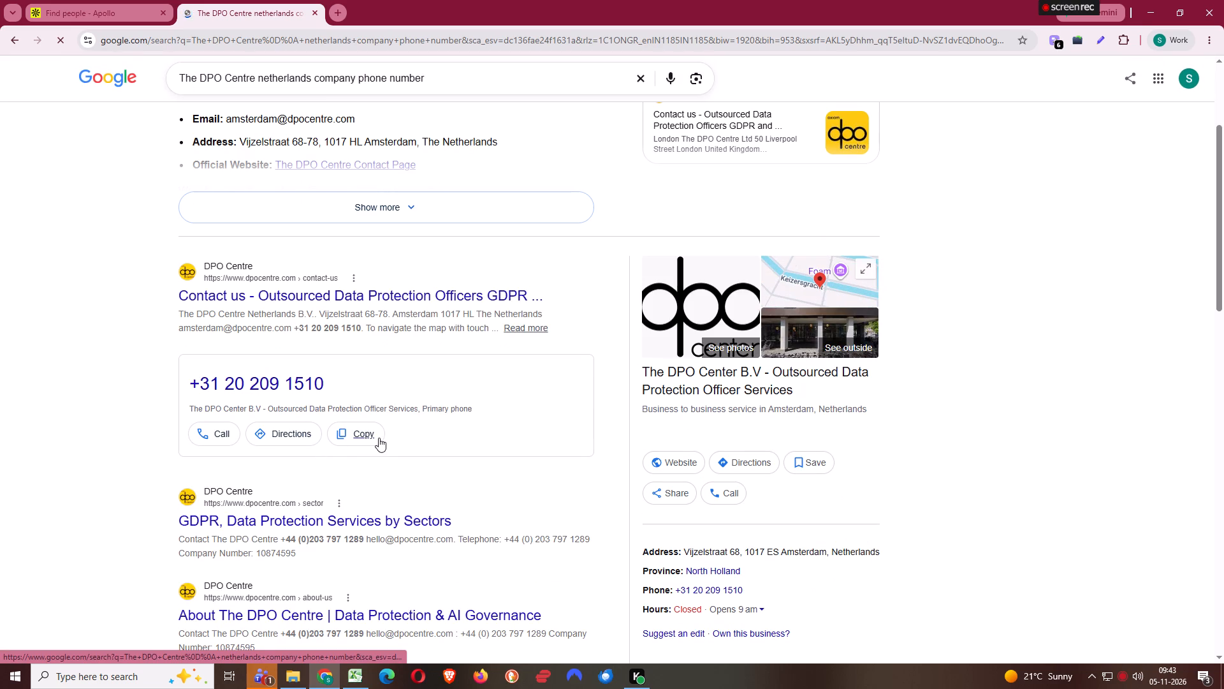
pyautogui.tripleClick(372, 436)
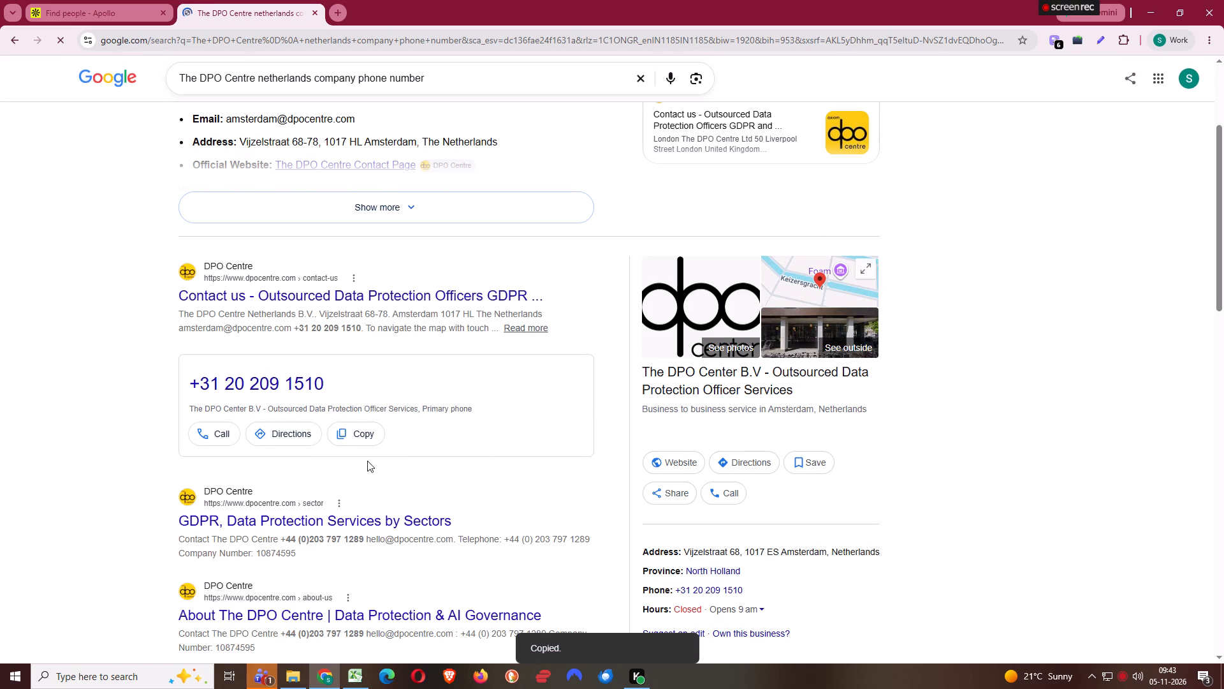
pyautogui.tripleClick(358, 430)
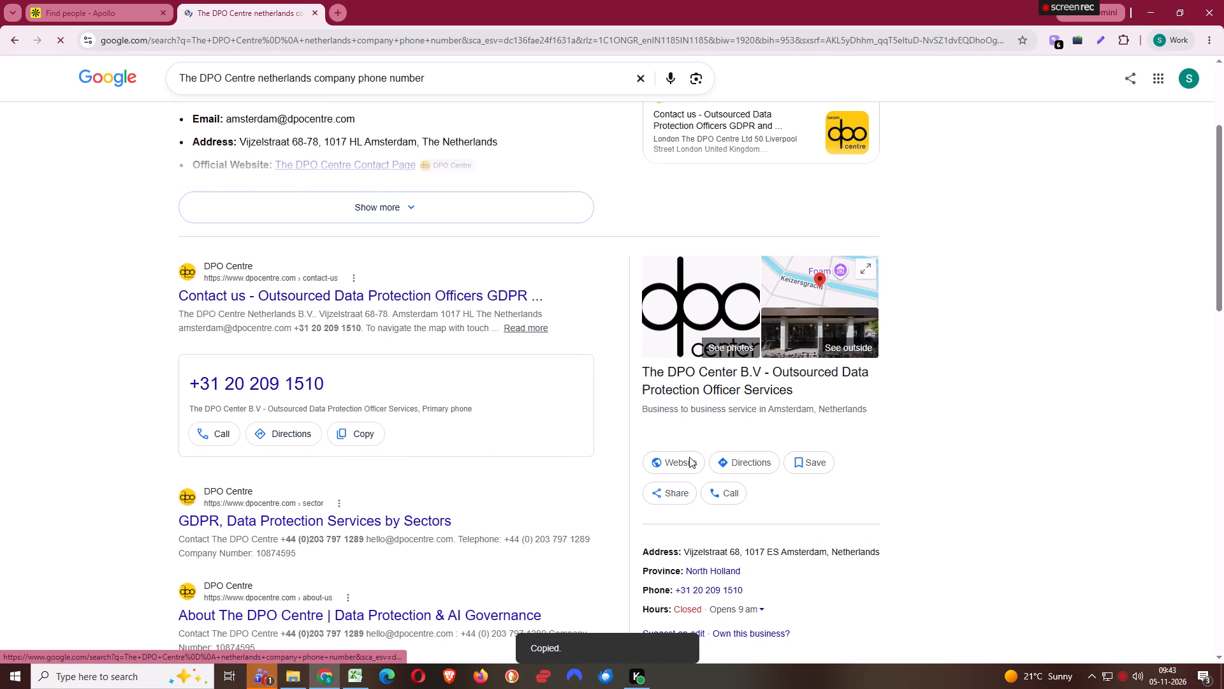
pyautogui.hotkey('alt', 'Tab')
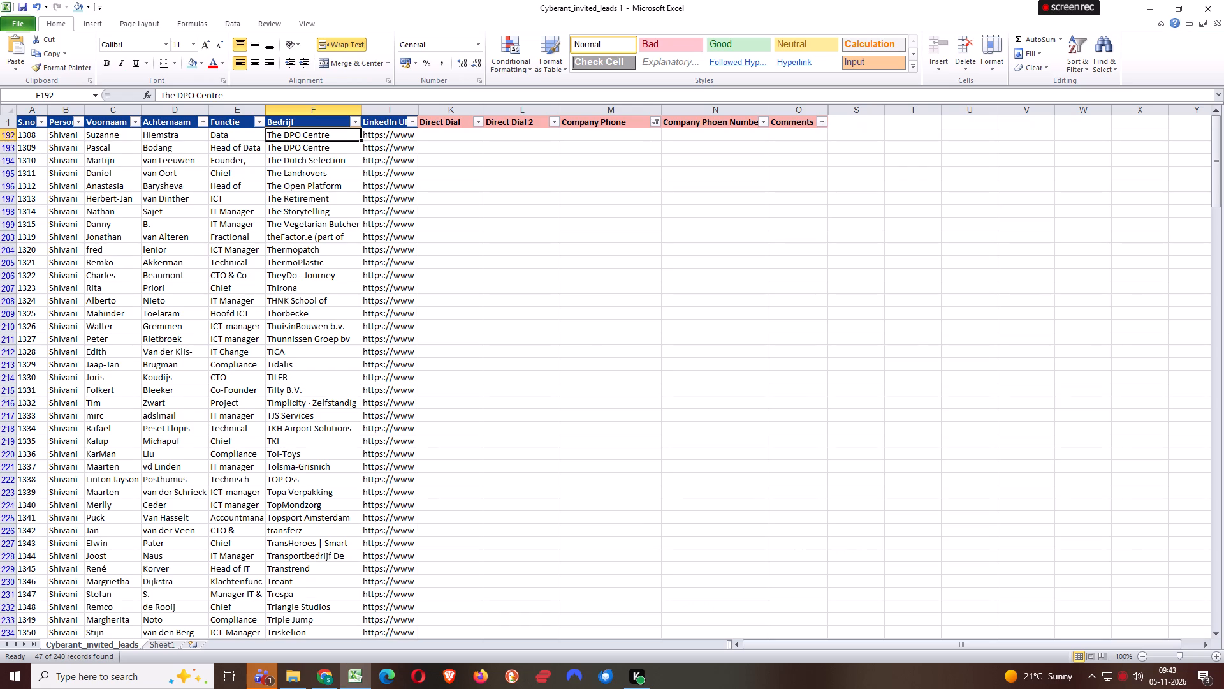
pyautogui.click(591, 136)
pyautogui.hotkey('ctrl', 'v')
pyautogui.click(606, 228)
pyautogui.hotkey('alt', 'Tab')
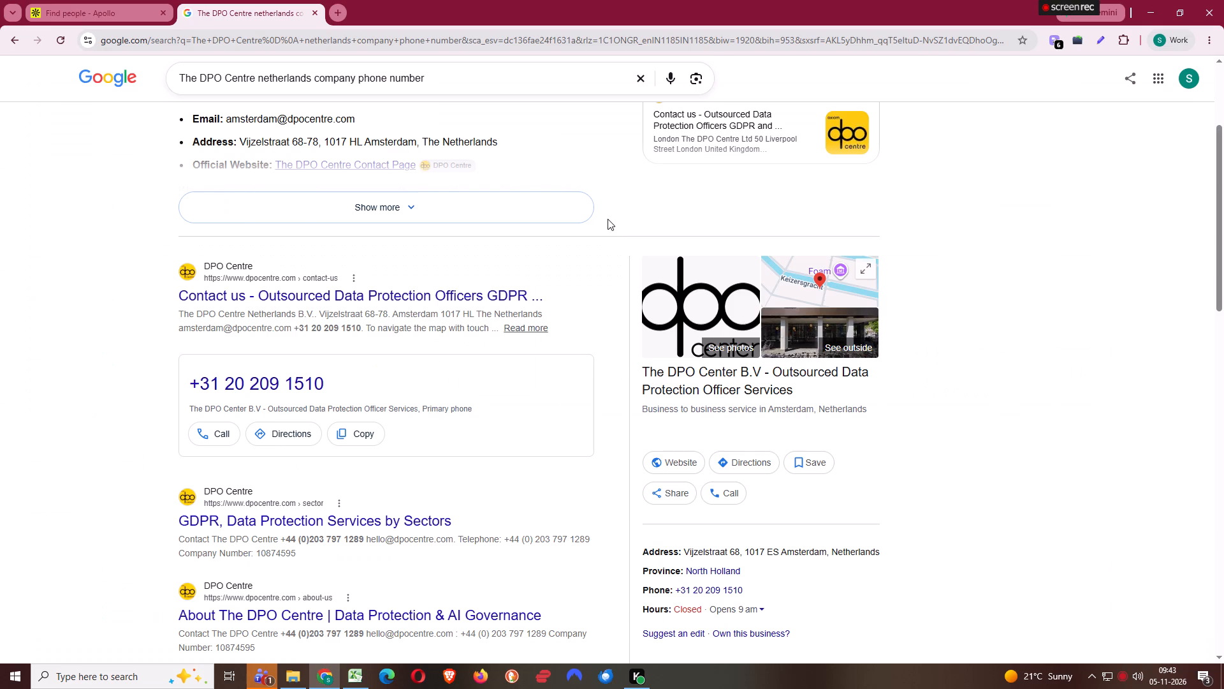
pyautogui.hotkey('alt', 'Tab')
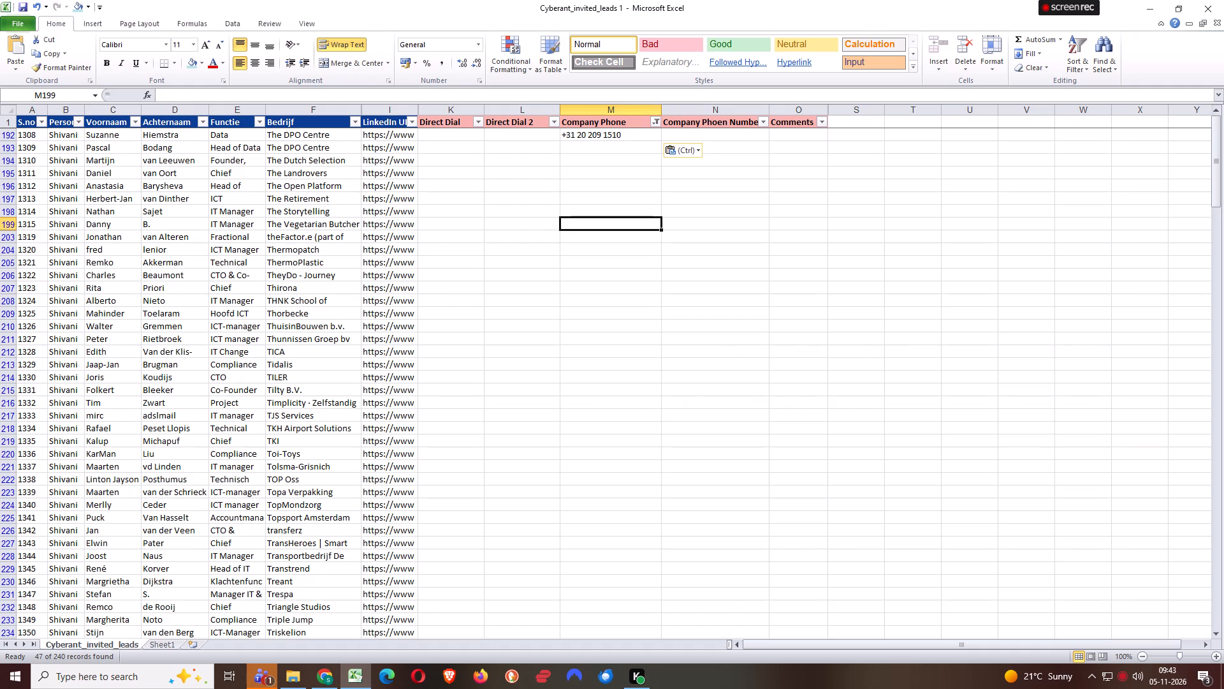
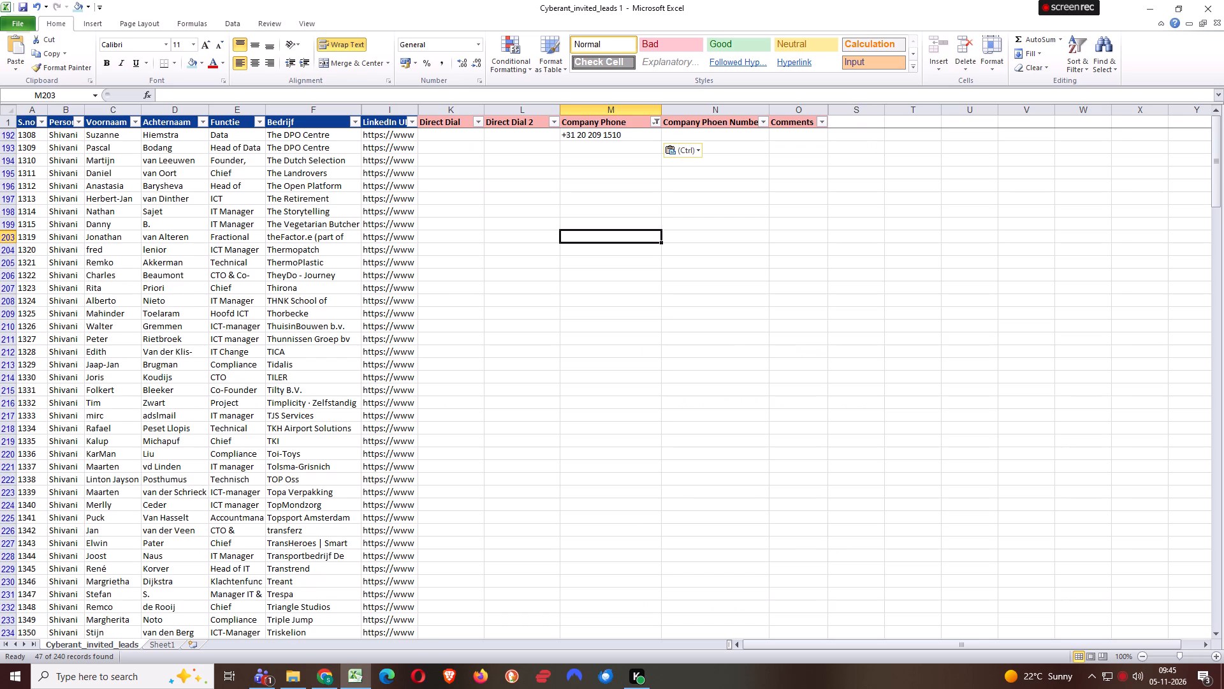
pyautogui.moveTo(595, 133); pyautogui.dragTo(595, 151)
pyautogui.hotkey('ctrl', 'd')
# Copy the mobile number of the row 192 contact at The DPO Centre from Apollo into row 192's Direct Dial cell.
pyautogui.hotkey('alt', 'Tab')
pyautogui.click(82, 0)
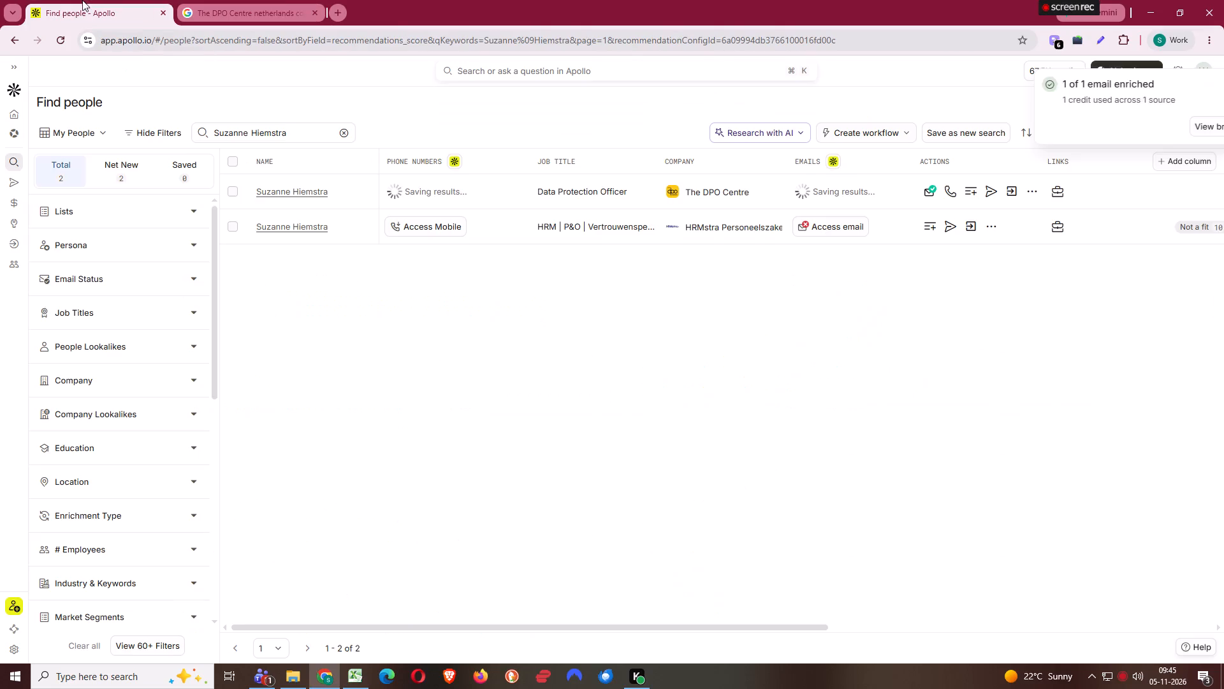
pyautogui.click(465, 187)
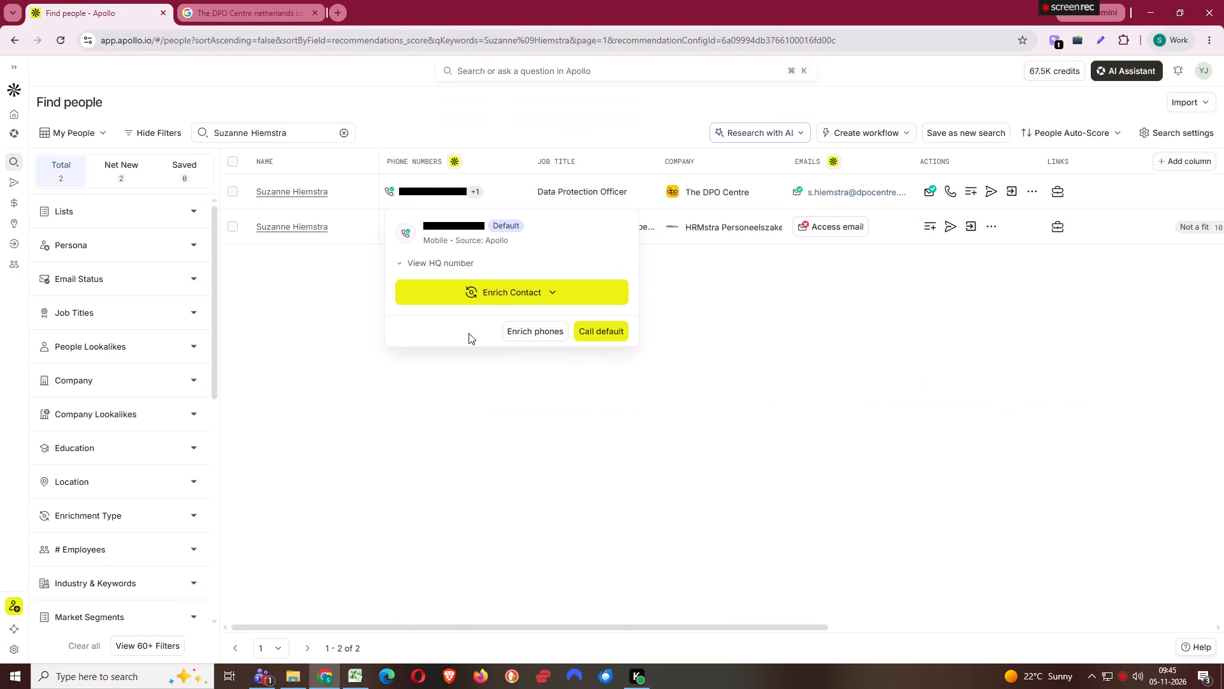
pyautogui.click(552, 232)
pyautogui.hotkey('alt', 'Tab')
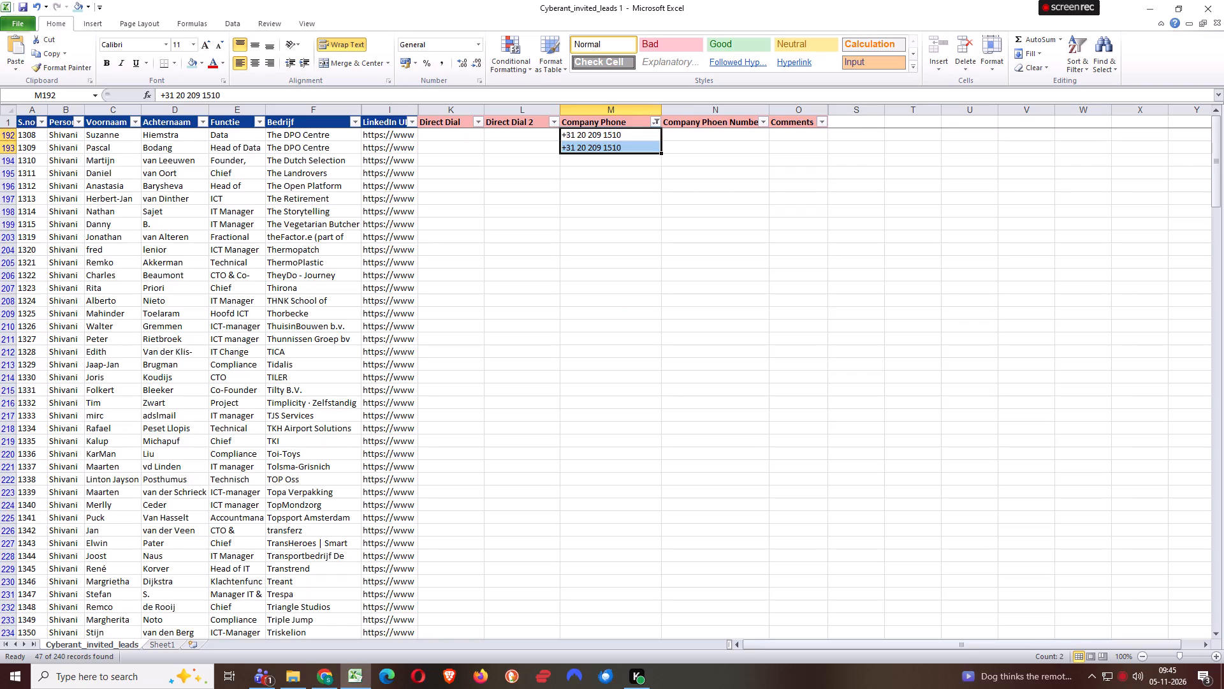
pyautogui.click(477, 132)
pyautogui.hotkey('ctrl', 'v')
# Reveal the HQ phone number for The DPO Centre contact in Apollo.
pyautogui.hotkey('alt', 'Tab')
pyautogui.click(452, 263)
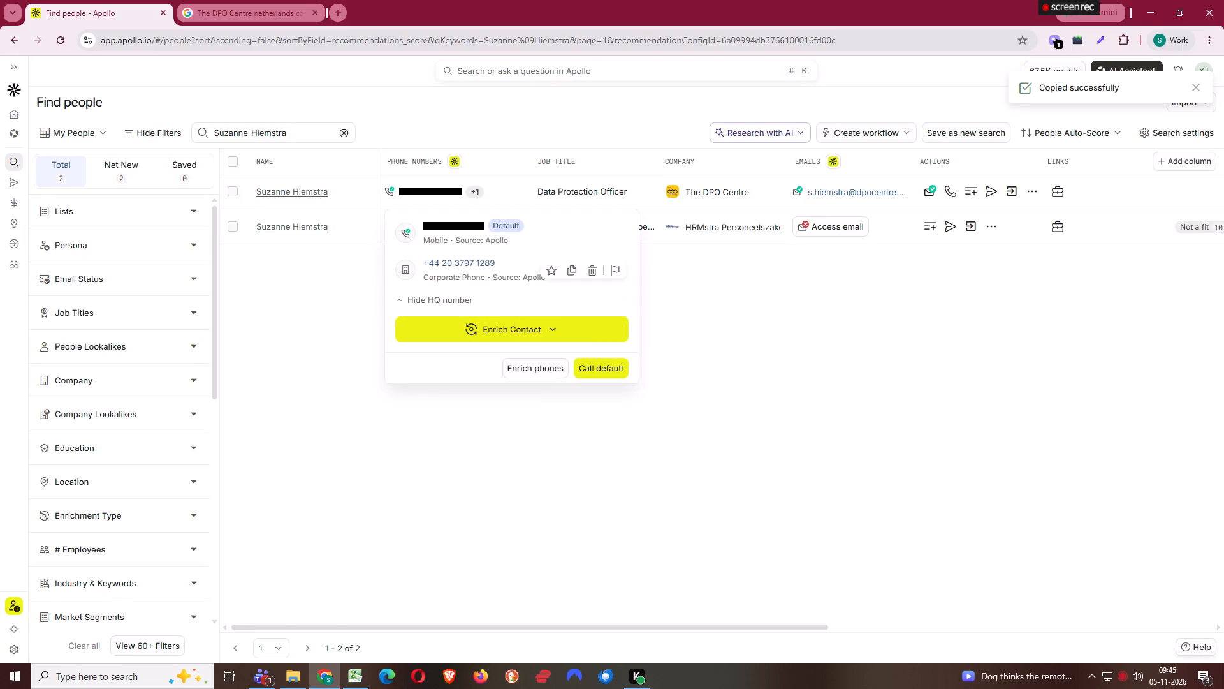
# Copy the contact name from row 193, search for it in Apollo, and request that person's mobile number.
pyautogui.hotkey('alt', 'Tab')
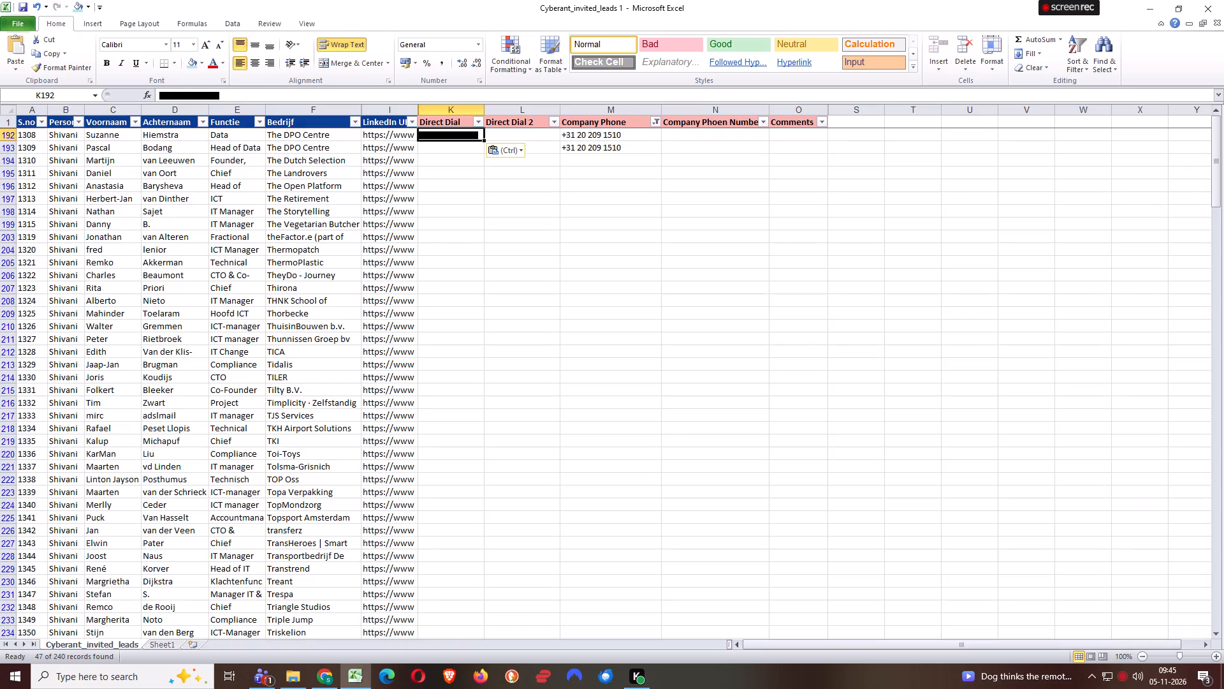
pyautogui.moveTo(165, 154); pyautogui.dragTo(120, 149)
pyautogui.moveTo(117, 147); pyautogui.dragTo(167, 147)
pyautogui.hotkey('ctrl', 'c')
pyautogui.hotkey('alt', 'Tab')
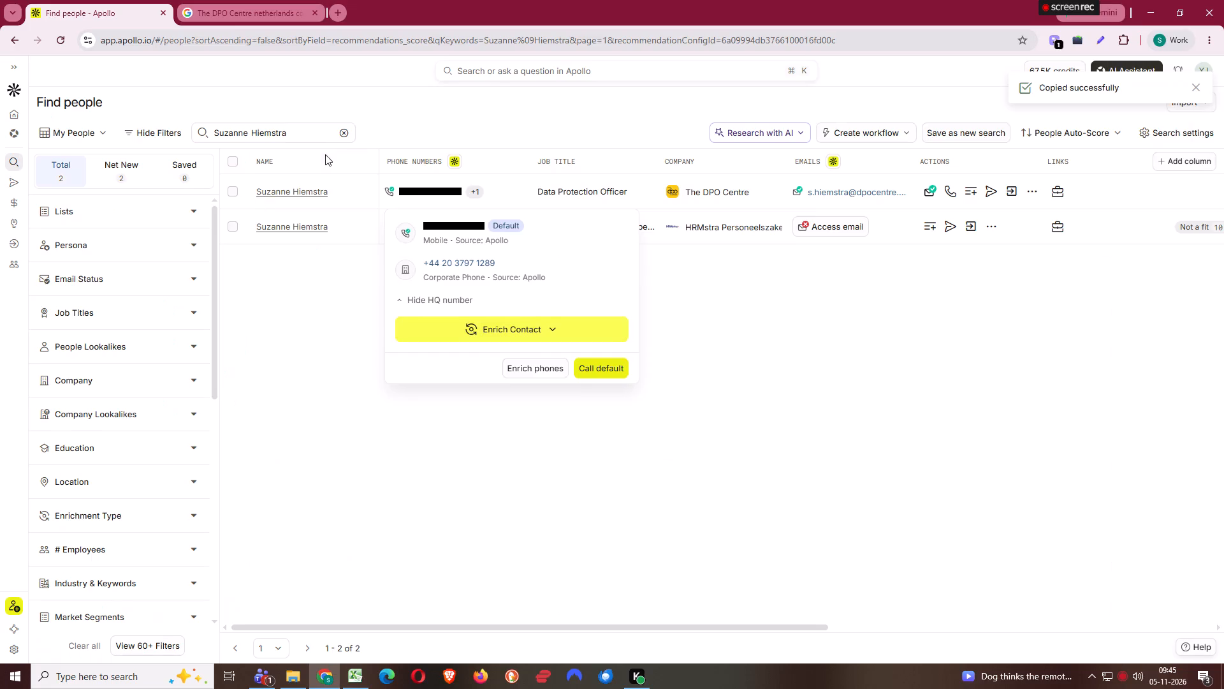
pyautogui.tripleClick(300, 131)
pyautogui.hotkey('ctrl', 'v')
pyautogui.press('Return')
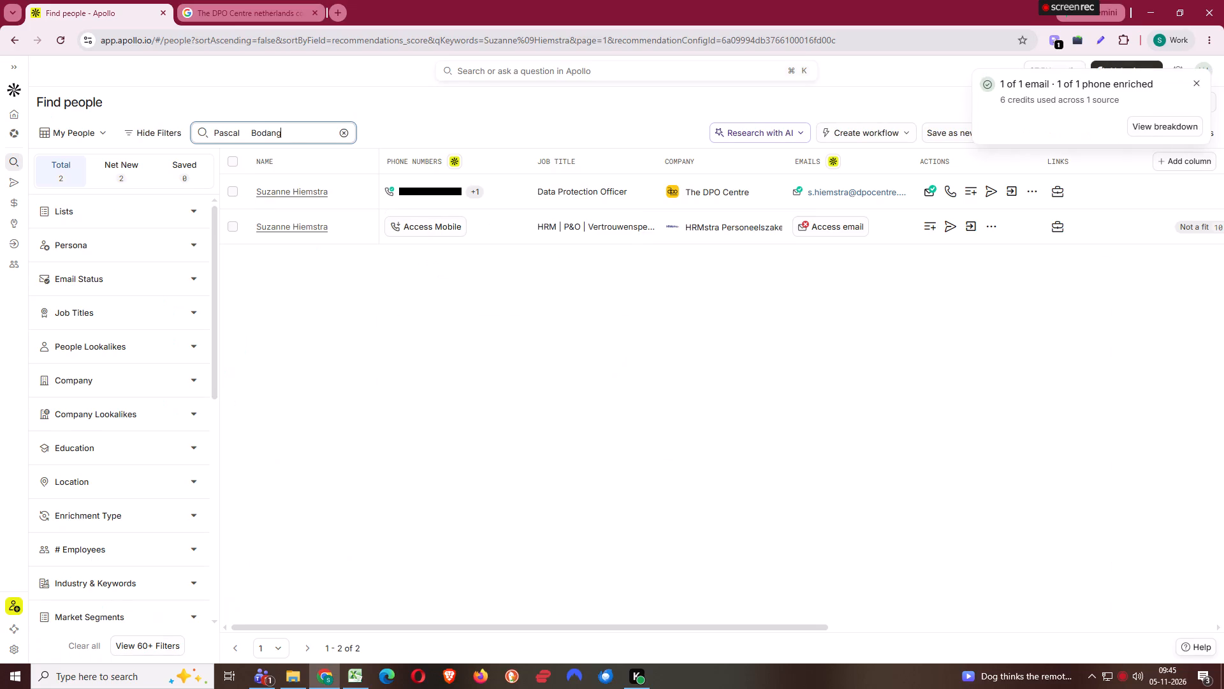
pyautogui.press('Return')
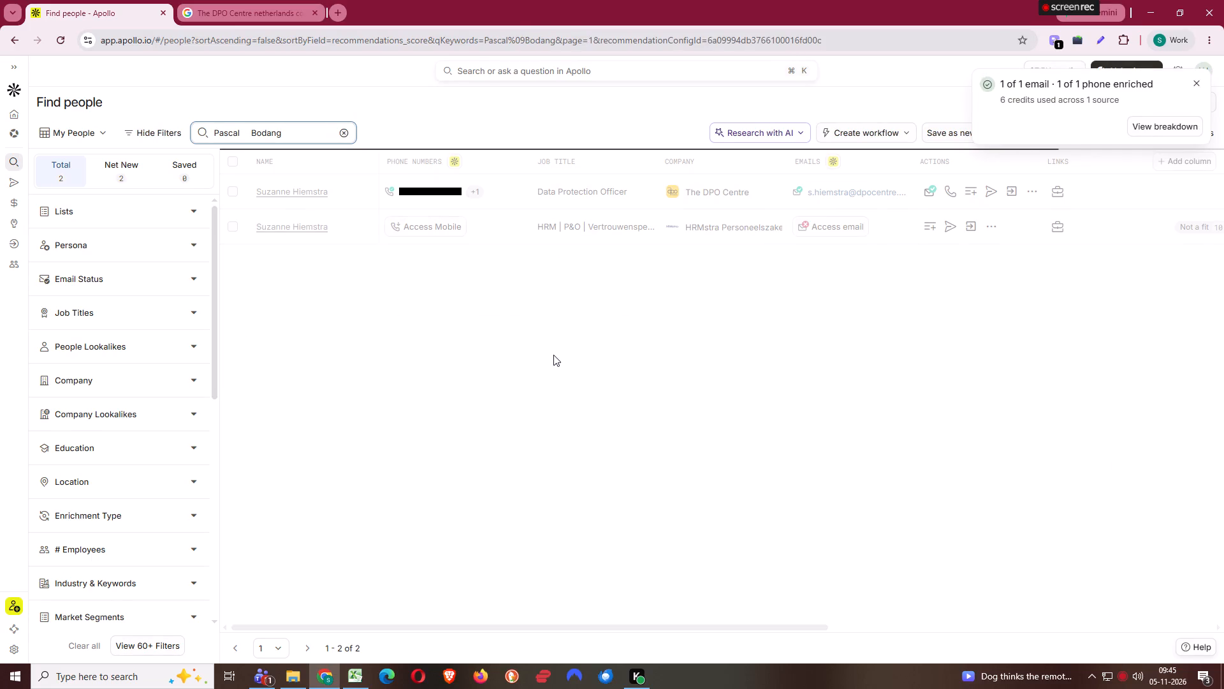
pyautogui.click(401, 188)
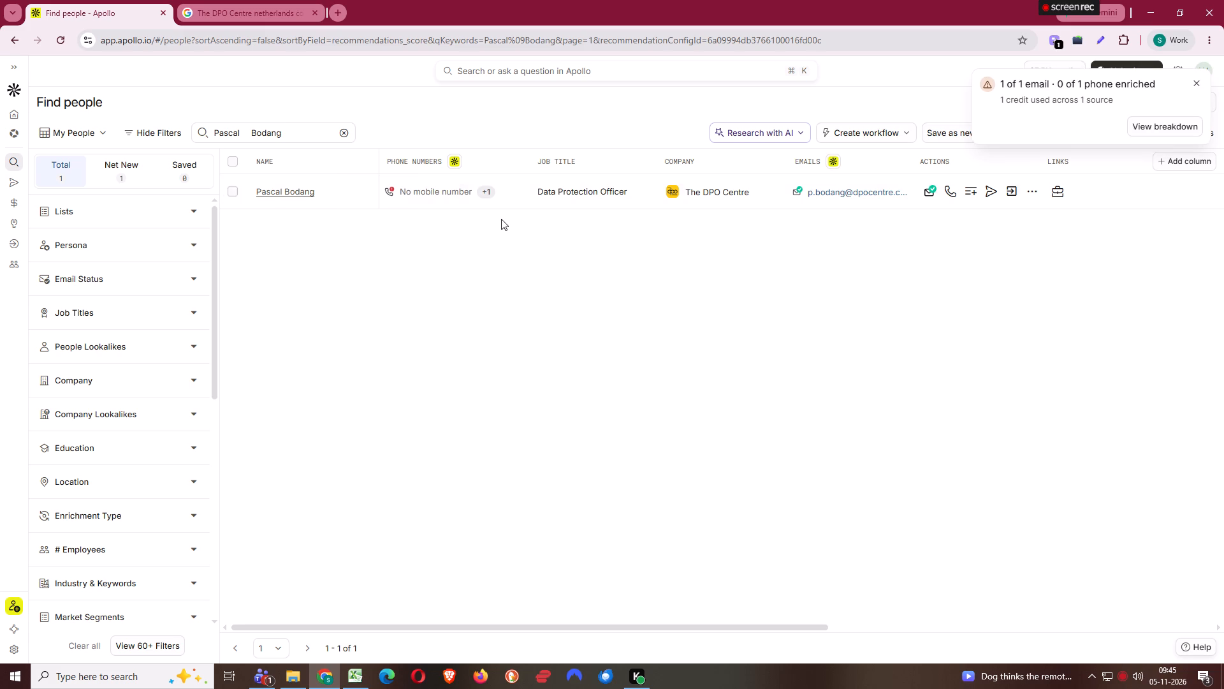
# Enter NA in row 193's Direct Dial cell in Excel.
pyautogui.hotkey('alt', 'Tab')
pyautogui.click(467, 146)
pyautogui.press('n')
pyautogui.moveTo(513, 240); pyautogui.dragTo(512, 226)
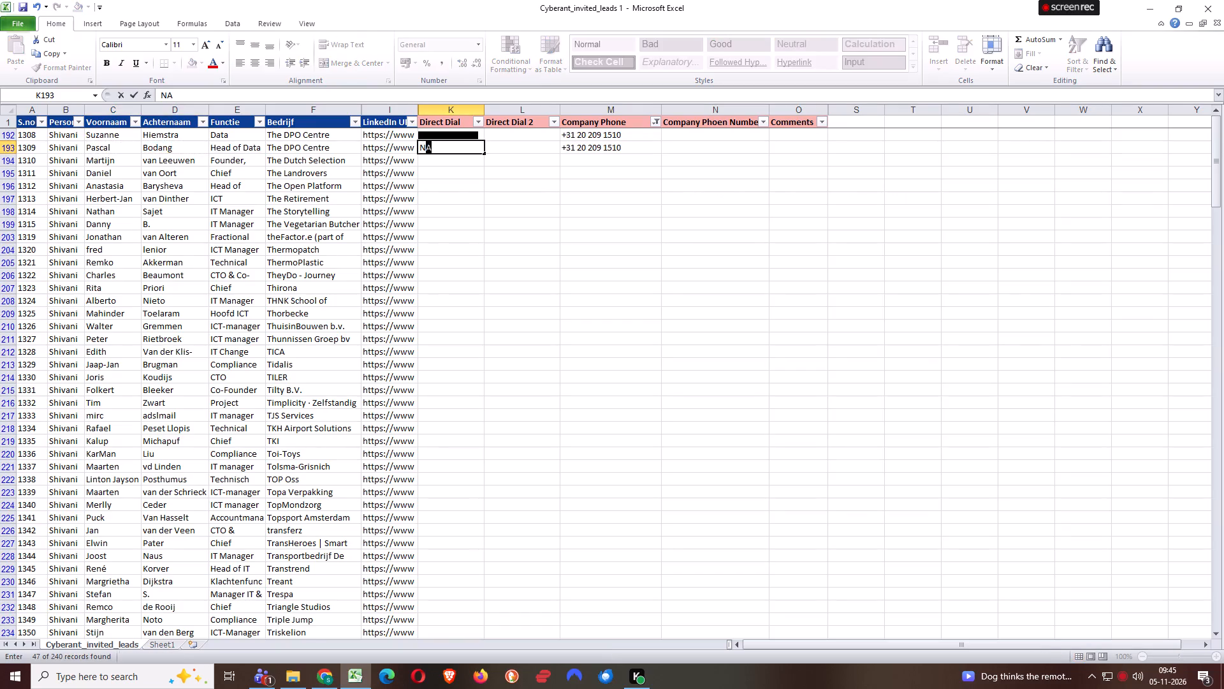
pyautogui.moveTo(512, 226); pyautogui.dragTo(513, 233)
# Reapply the sheet's filter to hide the completed rows 192 and 193.
pyautogui.click(479, 119)
pyautogui.click(407, 354)
pyautogui.click(490, 360)
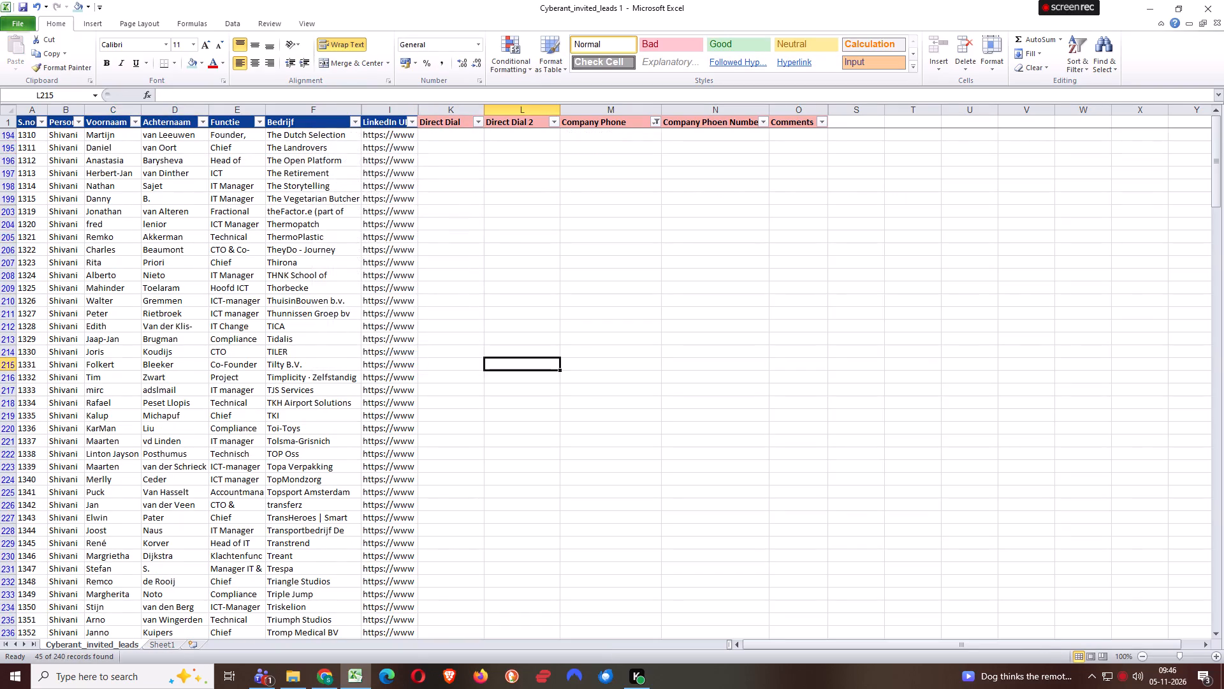
# Copy the contact's first and last name from row 194 and search for that person in Apollo.
pyautogui.click(123, 107)
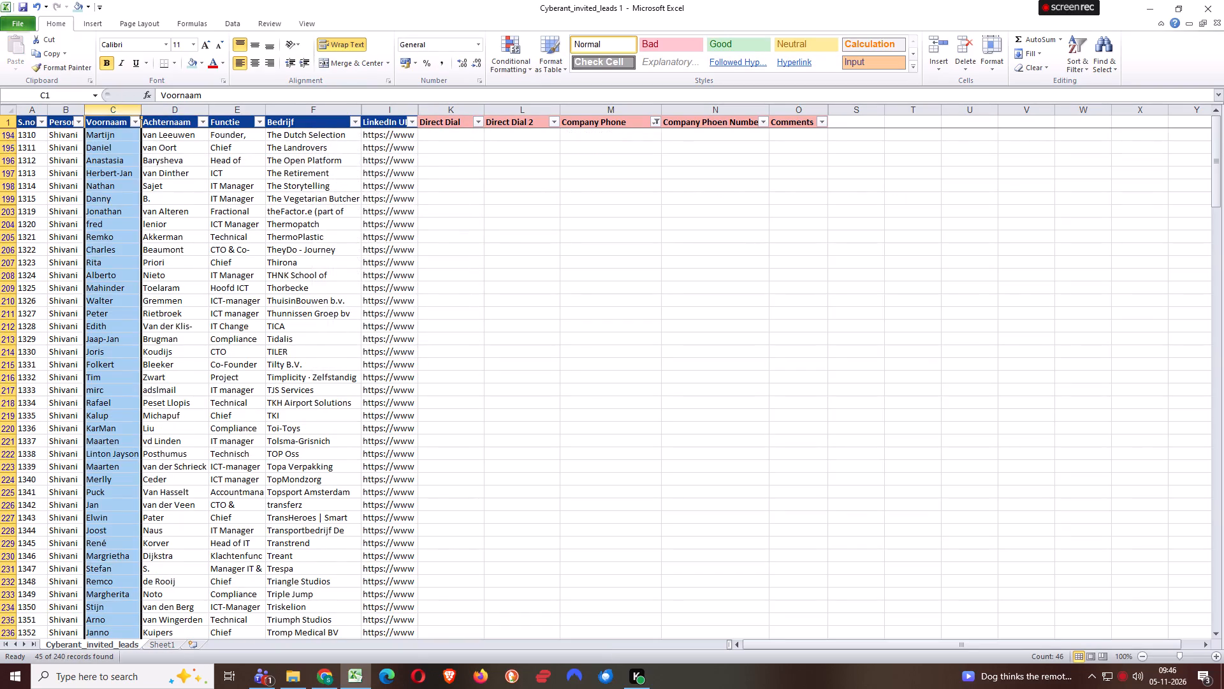
pyautogui.click(123, 111)
pyautogui.click(481, 260)
pyautogui.click(148, 141)
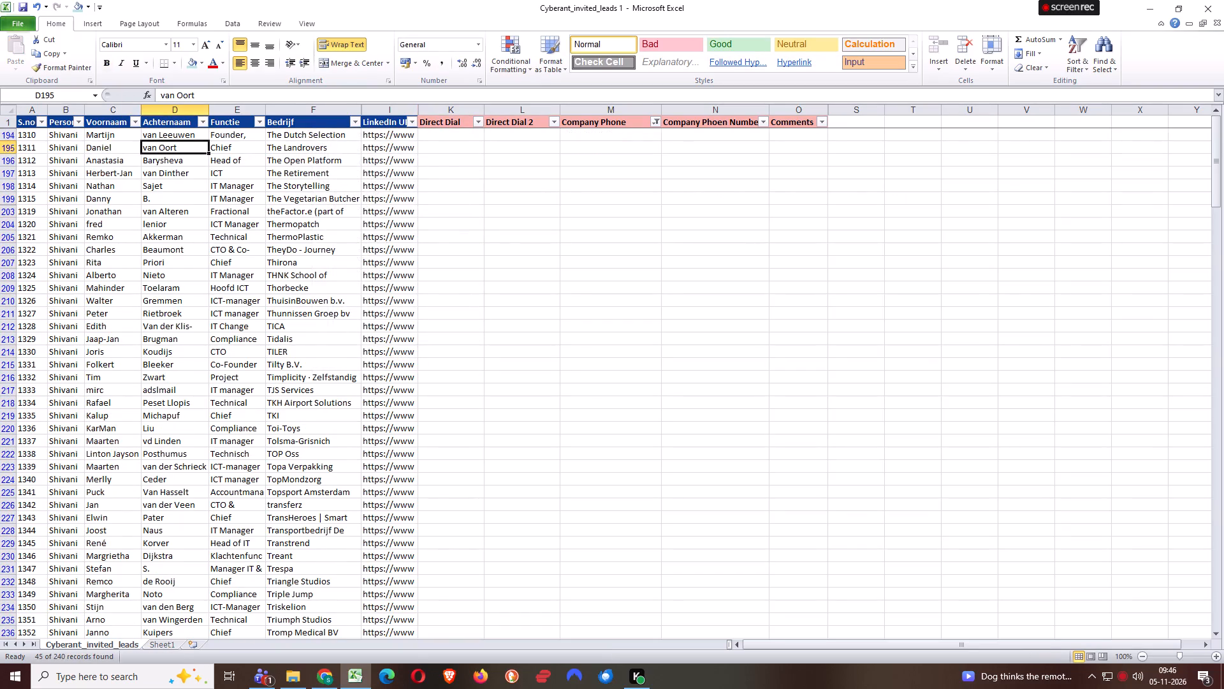
pyautogui.moveTo(126, 135); pyautogui.dragTo(153, 135)
pyautogui.hotkey('ctrl', 'c')
pyautogui.hotkey('alt', 'Tab')
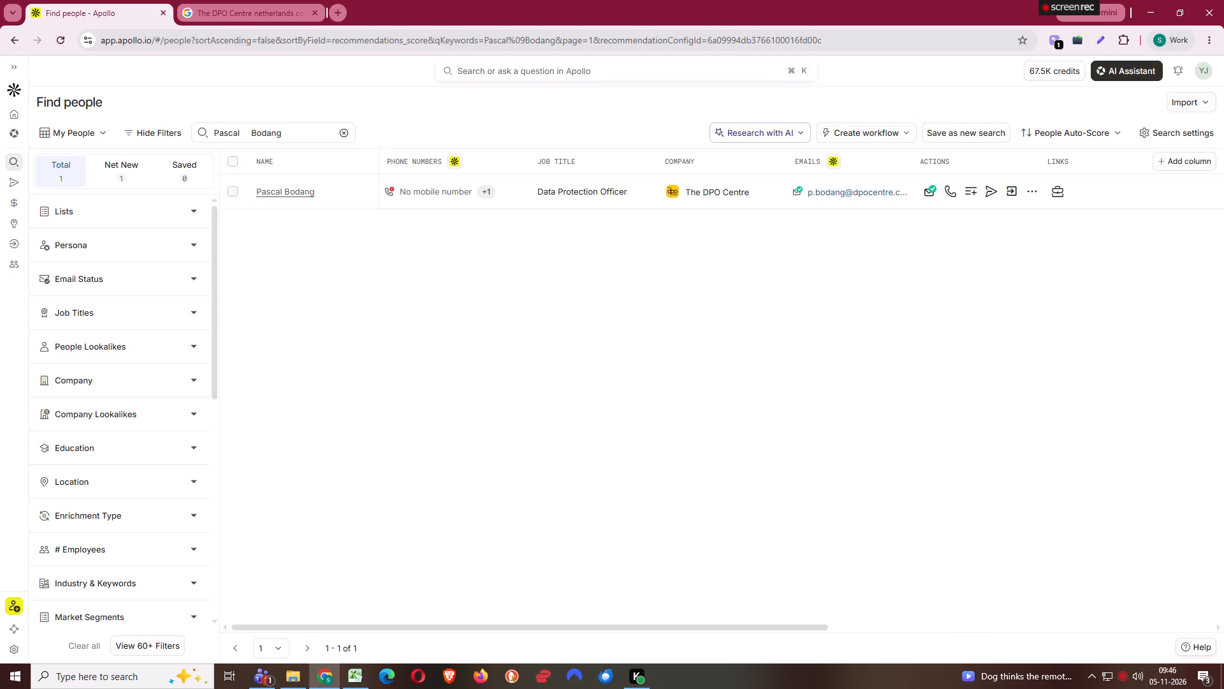
pyautogui.tripleClick(301, 134)
pyautogui.hotkey('ctrl', 'v')
pyautogui.press('Return')
pyautogui.press('Return')
pyautogui.press('Return')
pyautogui.press('Return')
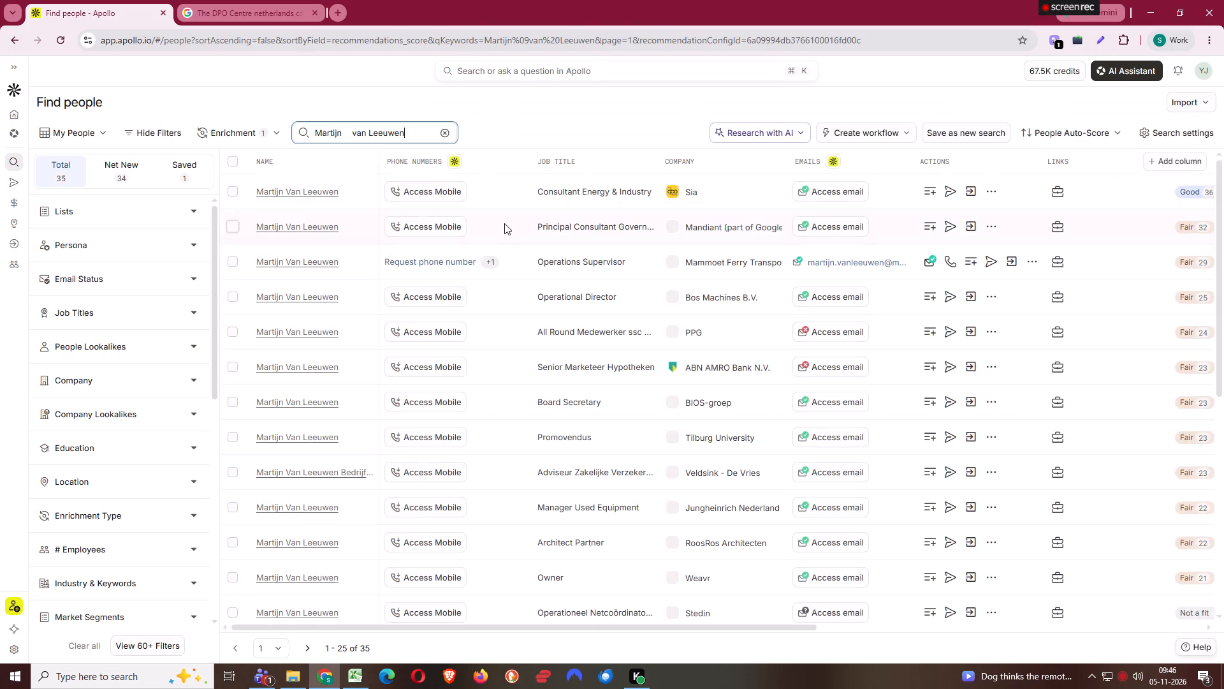
# Check row 194's company, find the matching contact at The Dutch Selection in Apollo, and request the mobile number.
pyautogui.hotkey('alt', 'Tab')
pyautogui.hotkey('alt', 'Tab')
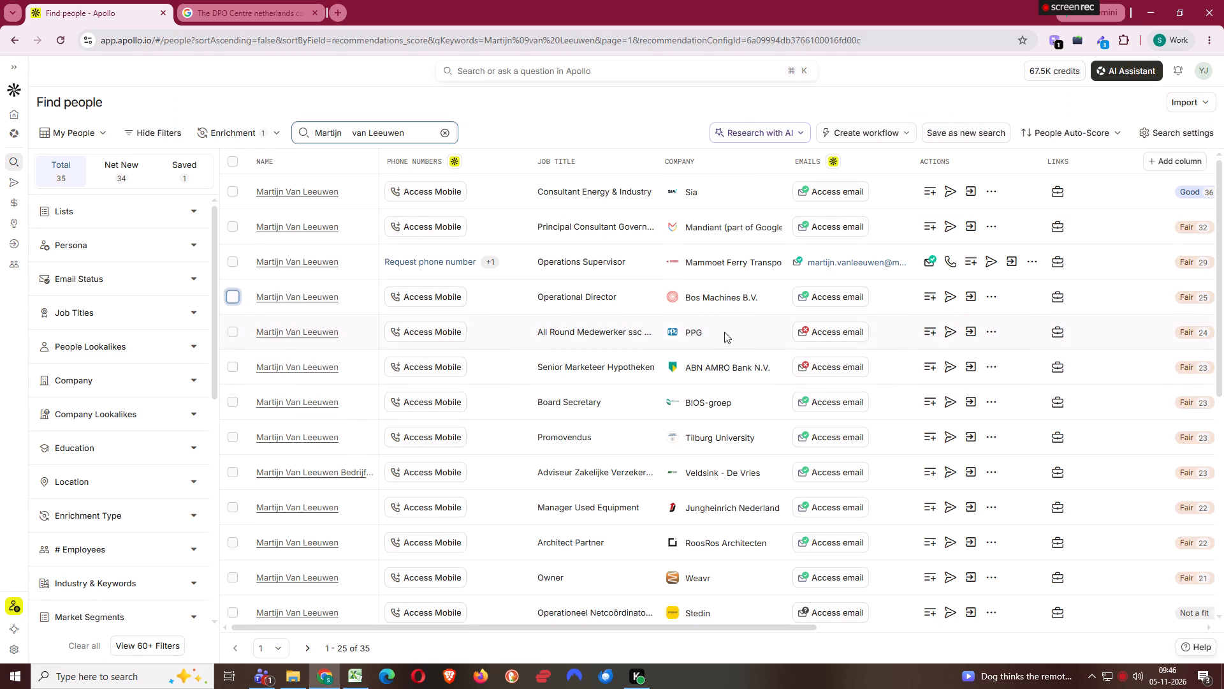
pyautogui.scroll(-3, 724, 403)
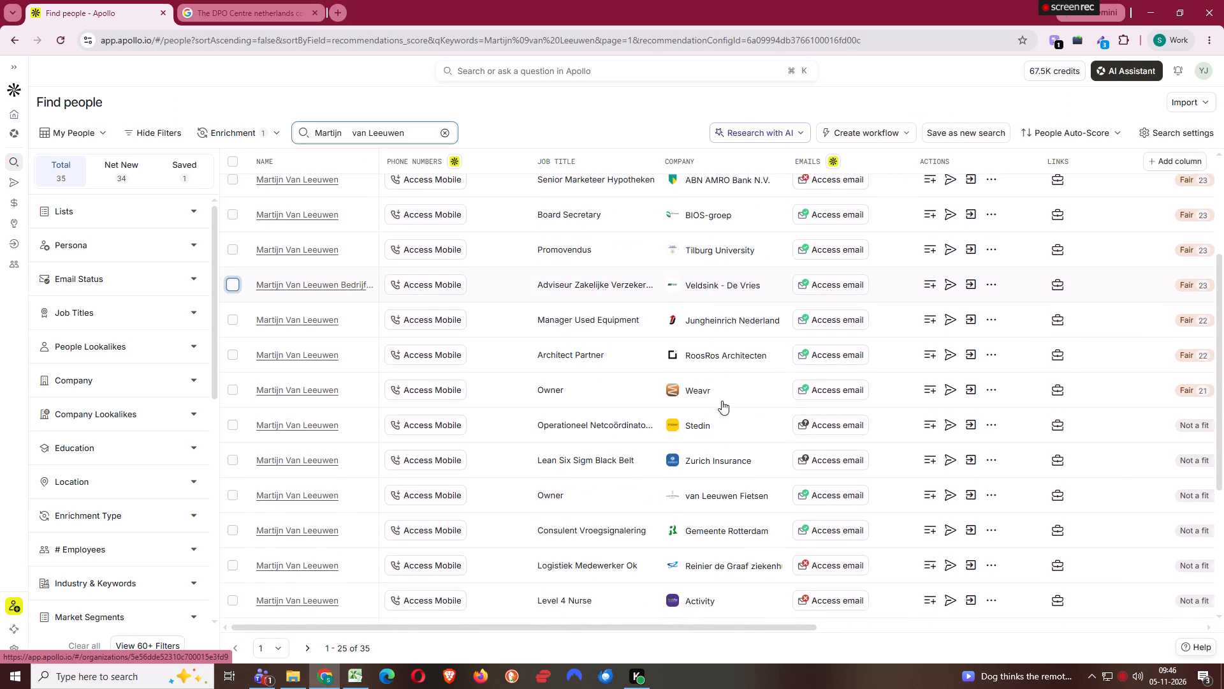
pyautogui.scroll(-7, 722, 401)
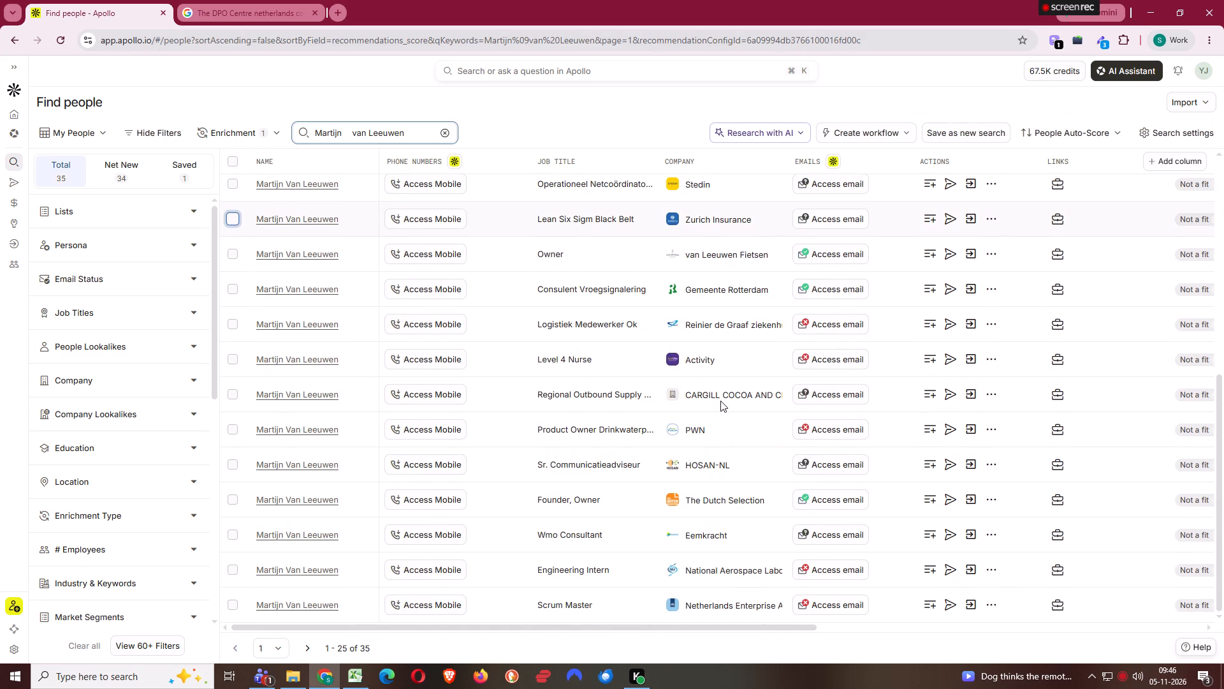
pyautogui.scroll(-1, 720, 401)
pyautogui.click(396, 499)
# Save the Cyberant_invited_leads workbook in Excel.
pyautogui.hotkey('alt', 'Tab')
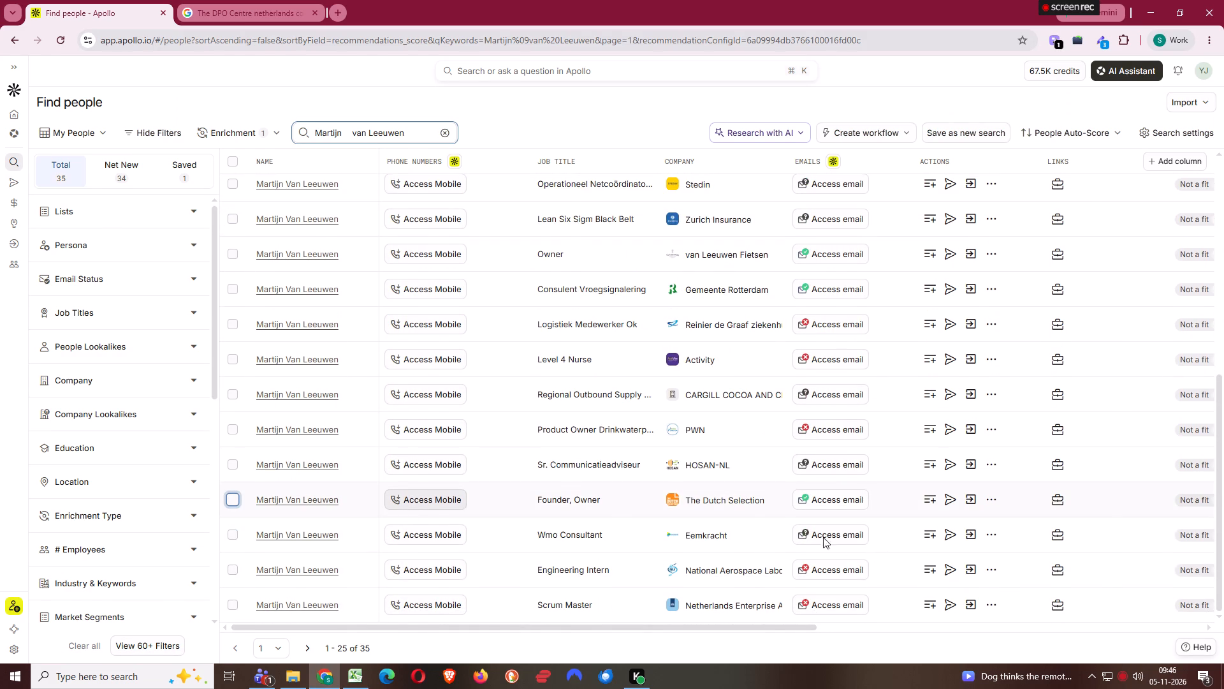
pyautogui.hotkey('ctrl', 's')
pyautogui.hotkey('ctrl', 's')
pyautogui.hotkey('ctrl', 's')
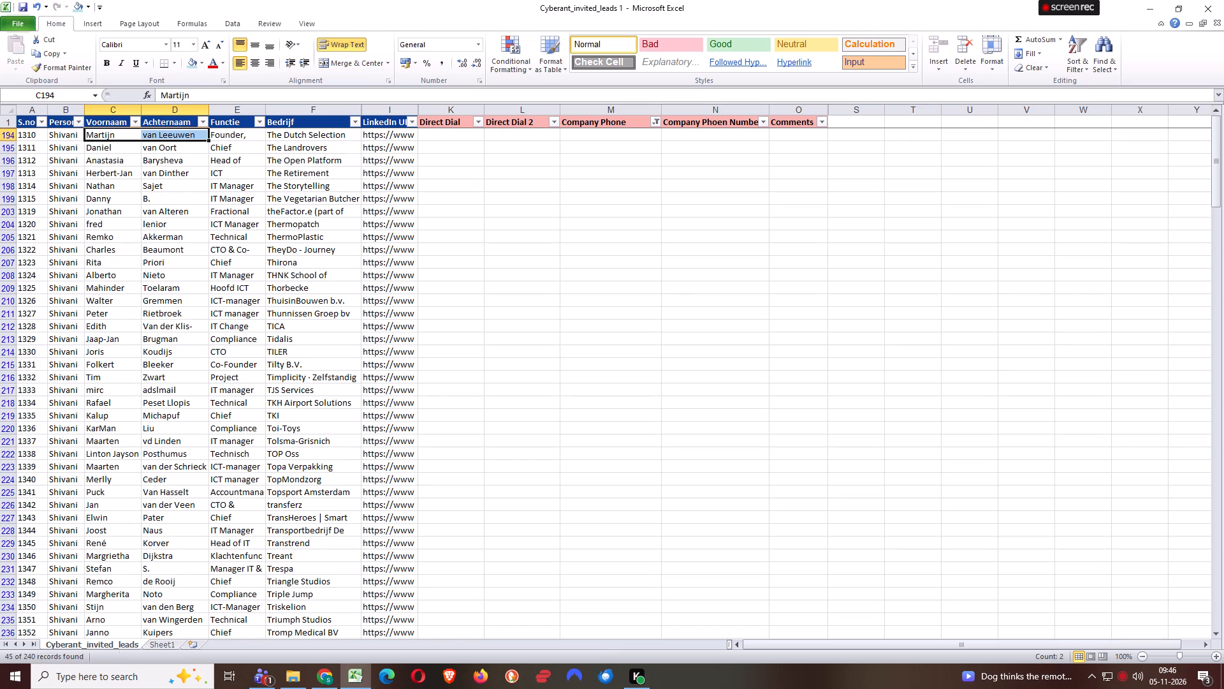
# Open the Apollo profile of the contact at The Dutch Selection in a new browser tab.
pyautogui.hotkey('alt', 'Tab')
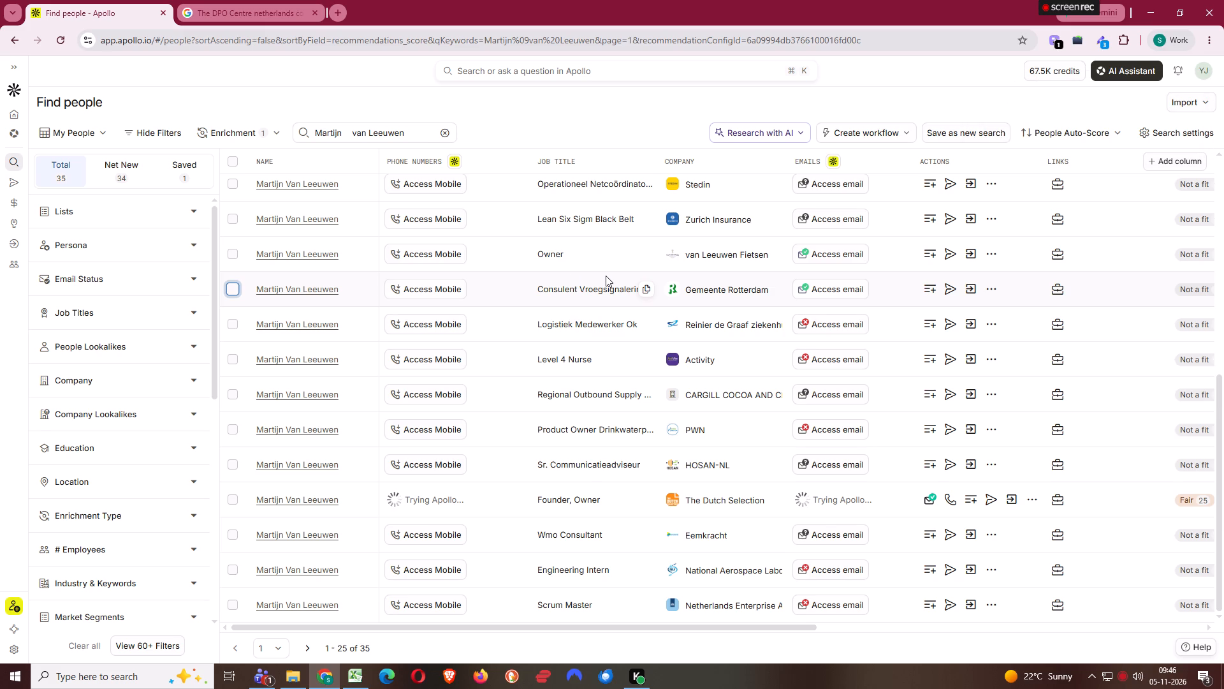
pyautogui.keyDown('ctrl'); pyautogui.click(297, 501); pyautogui.keyUp('ctrl')
# Copy the contact's first and last name from row 195 and search for that person in Apollo.
pyautogui.hotkey('alt', 'Tab')
pyautogui.moveTo(189, 144); pyautogui.dragTo(140, 149)
pyautogui.hotkey('ctrl', 'c')
pyautogui.hotkey('alt', 'Tab')
pyautogui.tripleClick(354, 132)
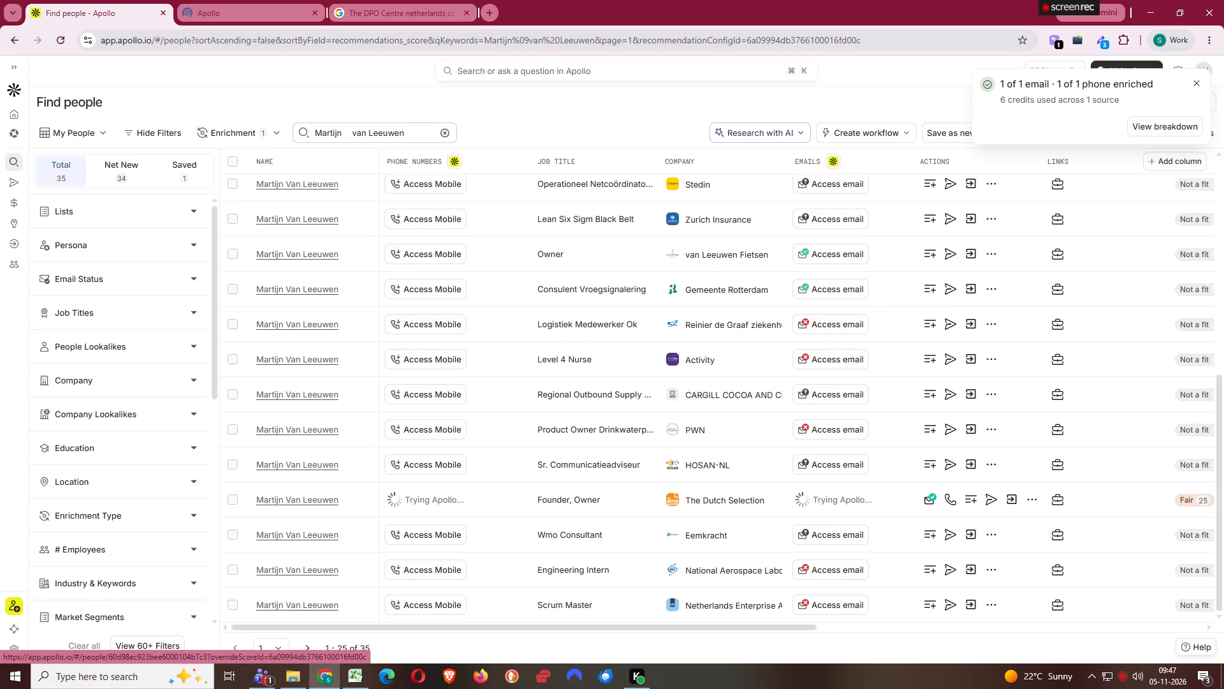
pyautogui.tripleClick(354, 132)
pyautogui.click(354, 132)
pyautogui.doubleClick(423, 130)
pyautogui.doubleClick(423, 130)
pyautogui.hotkey('ctrl', 'v')
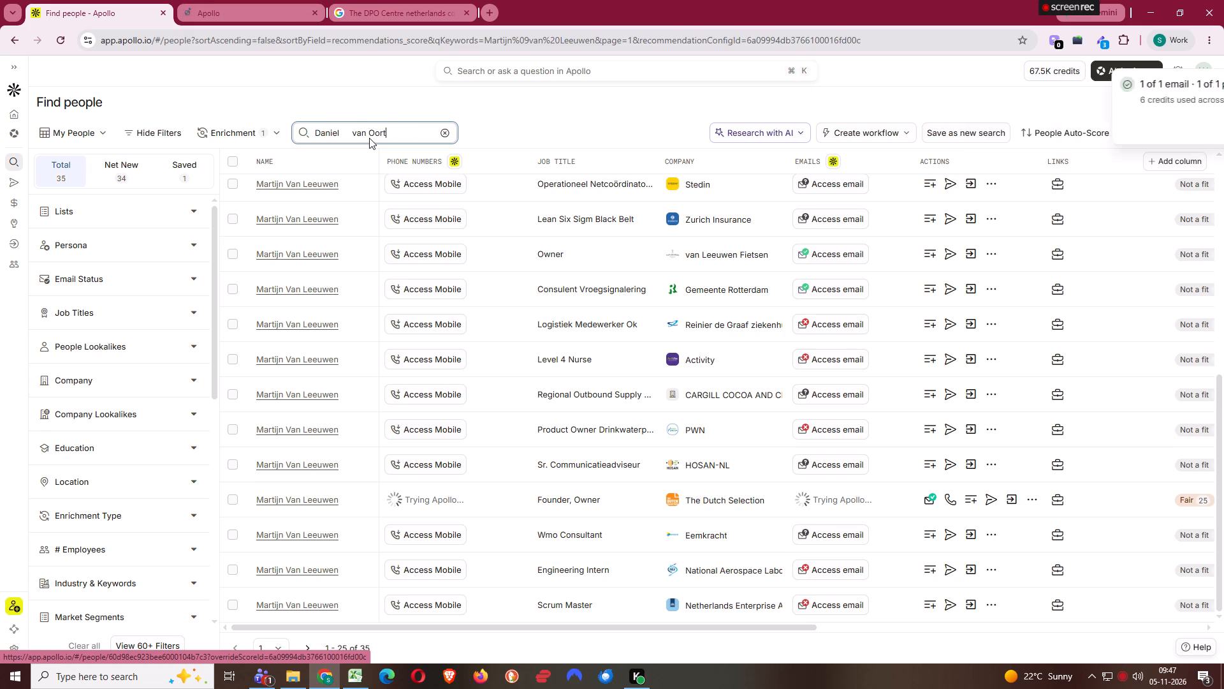
pyautogui.press('Return')
pyautogui.press('Return')
pyautogui.press('Return')
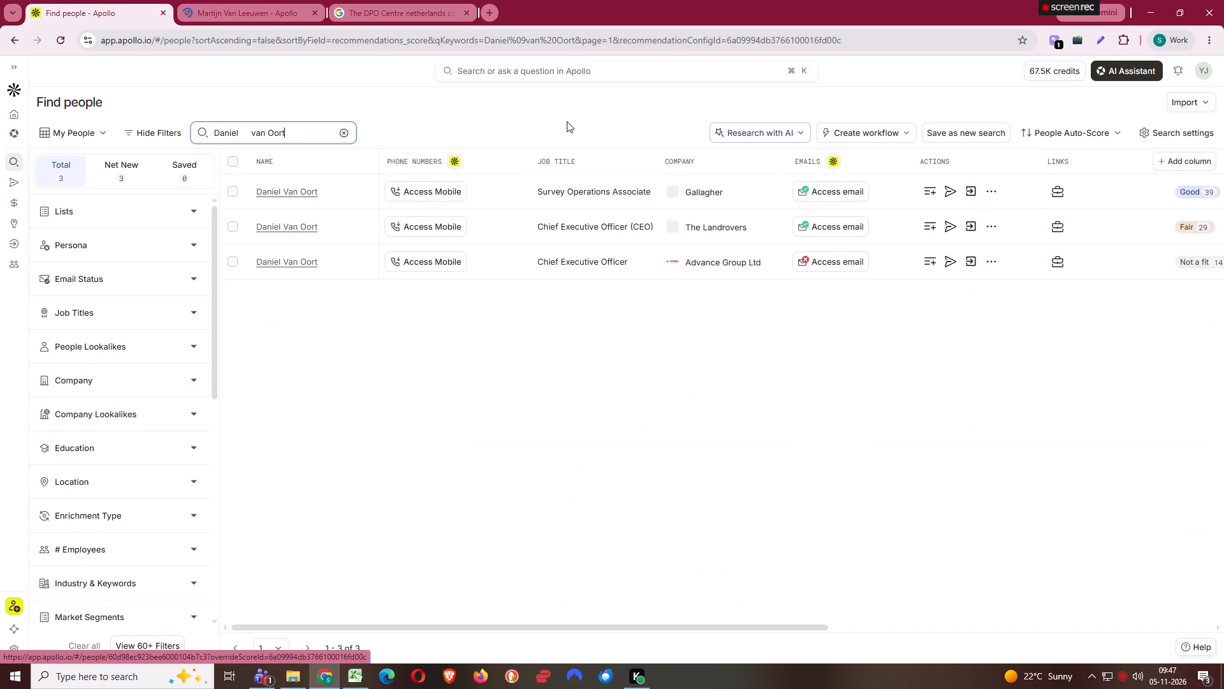
# Check row 195's company and request mobile number access for the matching CEO at The Landrovers in Apollo.
pyautogui.hotkey('alt', 'Tab')
pyautogui.hotkey('alt', 'Tab')
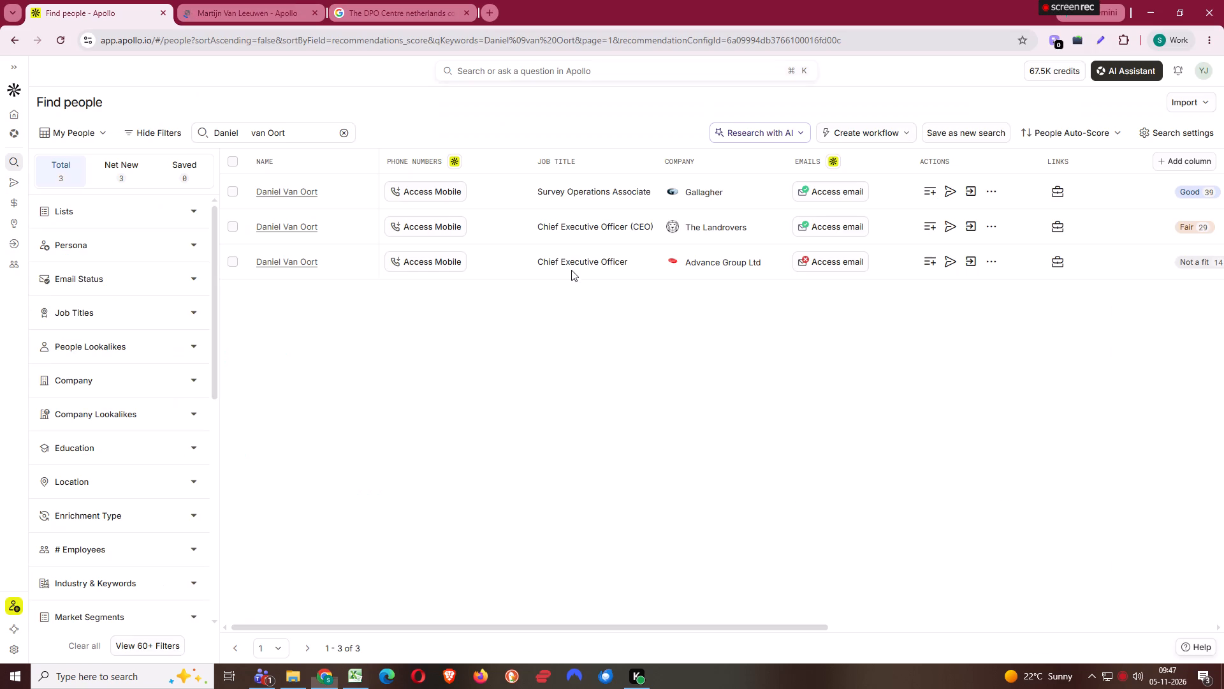
pyautogui.click(463, 228)
# Check the Apollo profile of the contact at The Dutch Selection, and return to the people search.
pyautogui.click(296, 0)
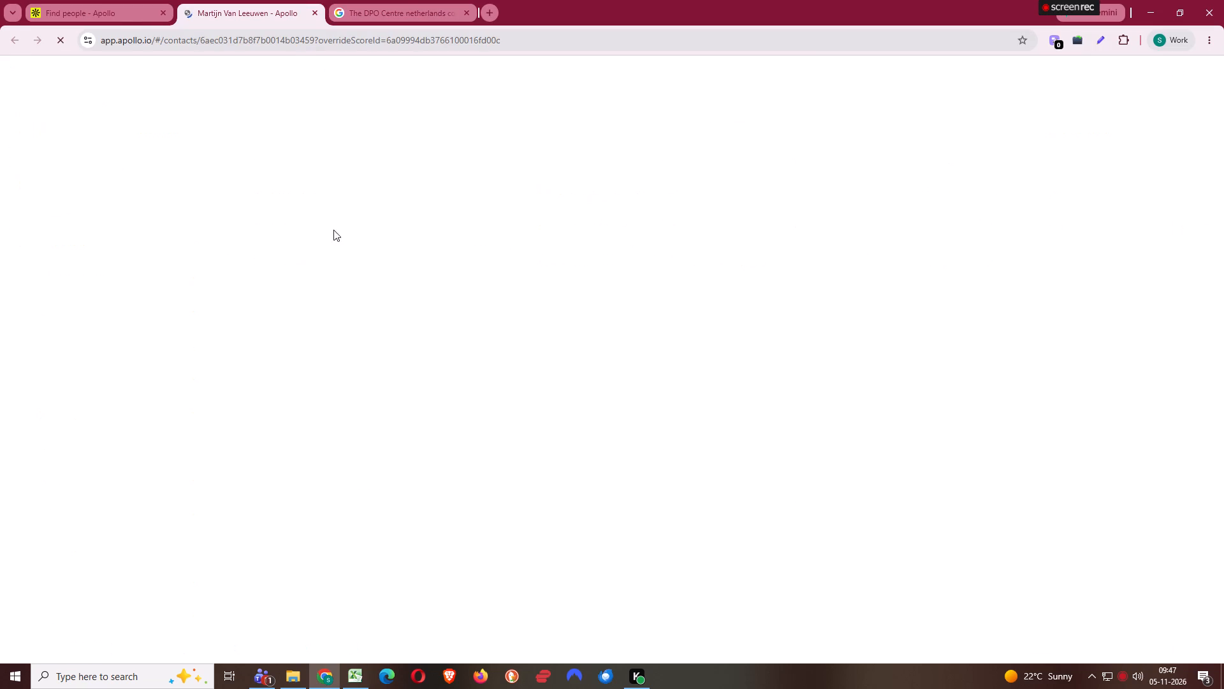
pyautogui.click(75, 0)
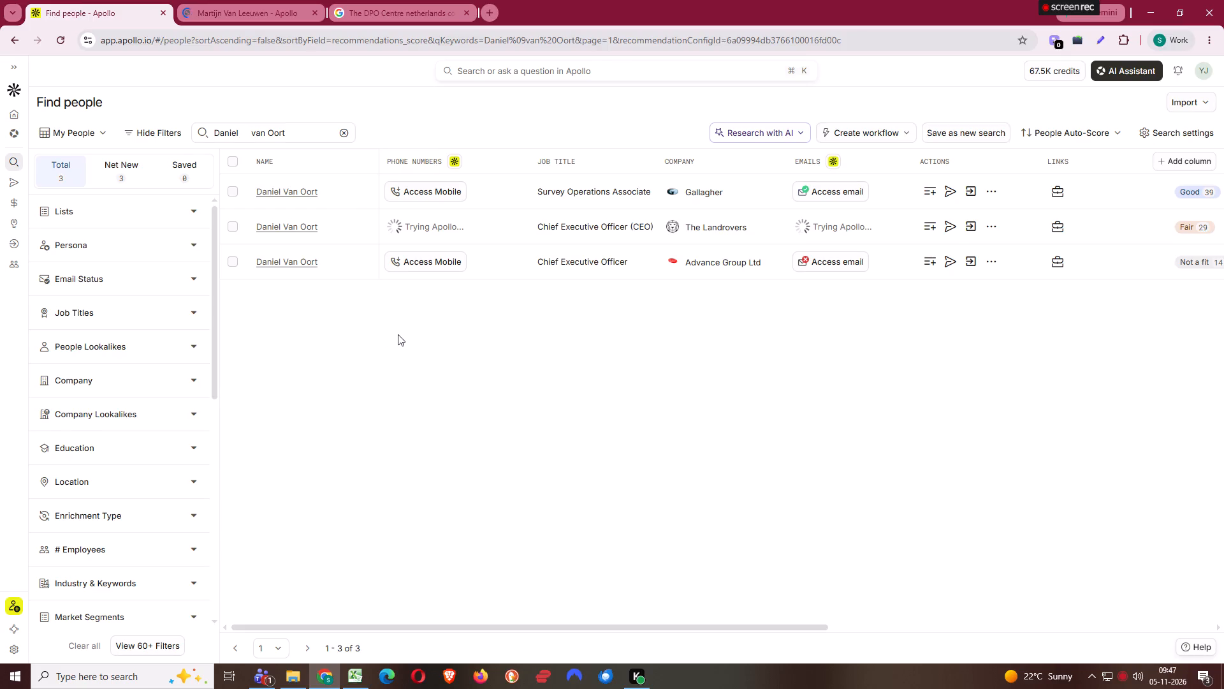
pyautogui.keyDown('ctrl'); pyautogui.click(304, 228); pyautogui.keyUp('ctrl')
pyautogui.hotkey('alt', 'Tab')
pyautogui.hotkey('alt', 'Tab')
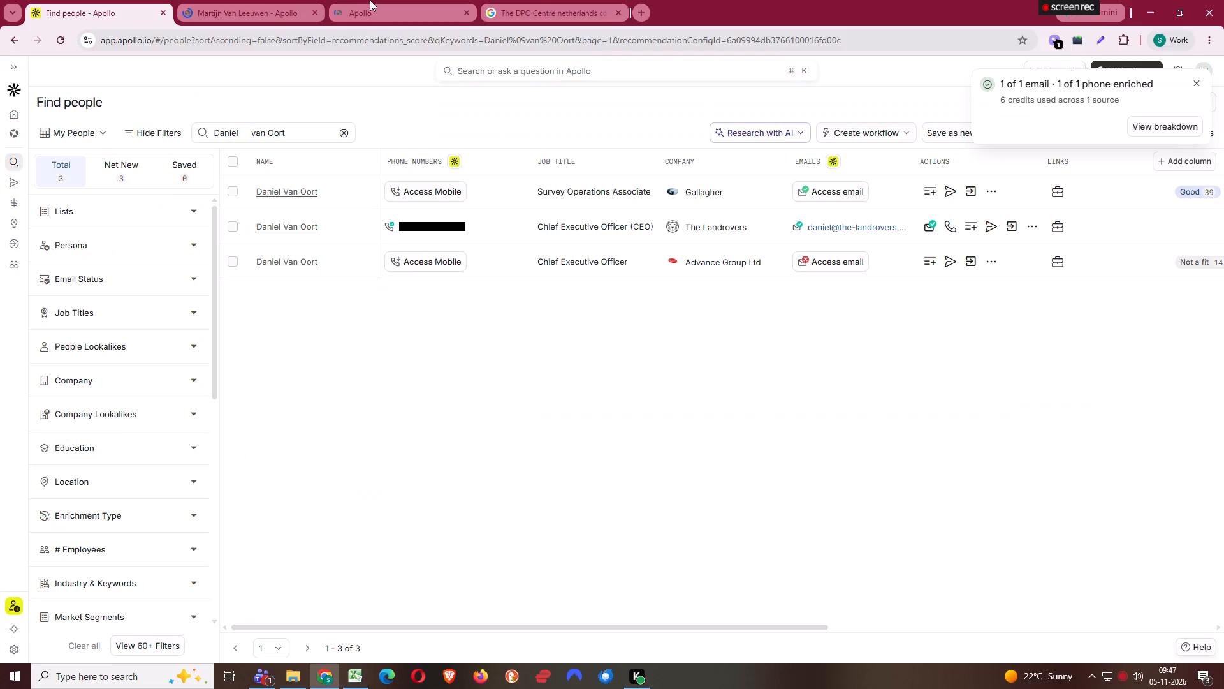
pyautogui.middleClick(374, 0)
# Copy the mobile number of The Landrovers contact from Apollo into row 195's Direct Dial cell.
pyautogui.click(484, 229)
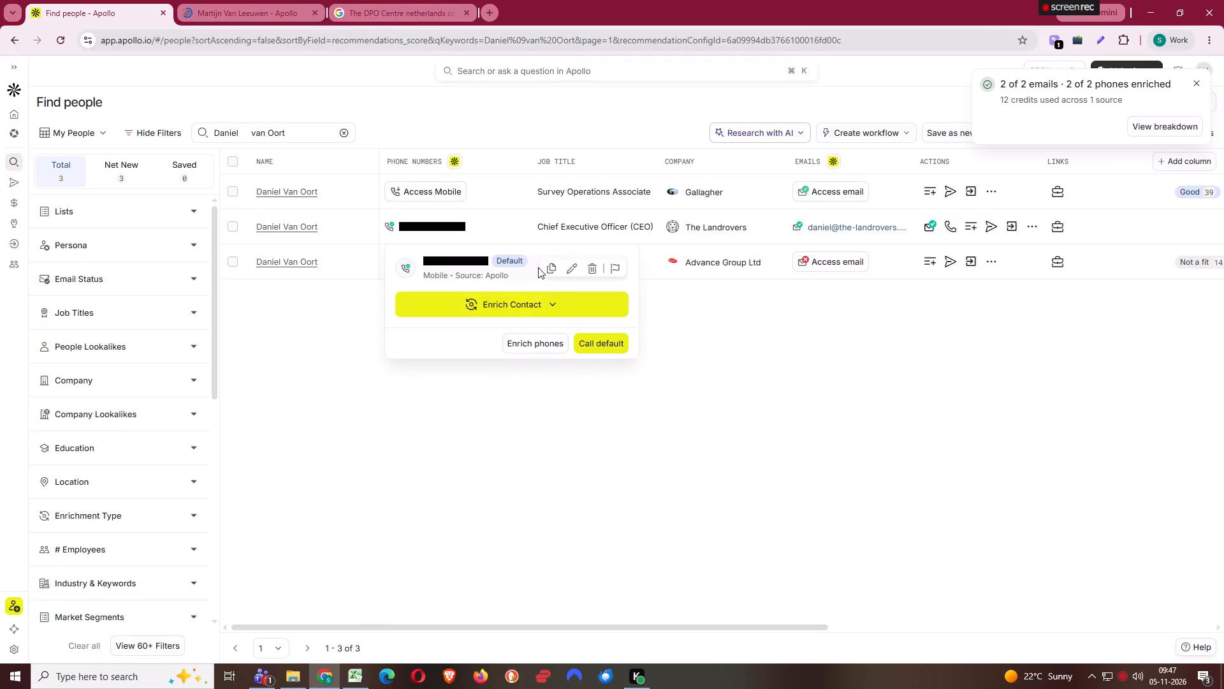
pyautogui.click(550, 267)
pyautogui.hotkey('alt', 'Tab')
pyautogui.click(445, 134)
pyautogui.click(452, 155)
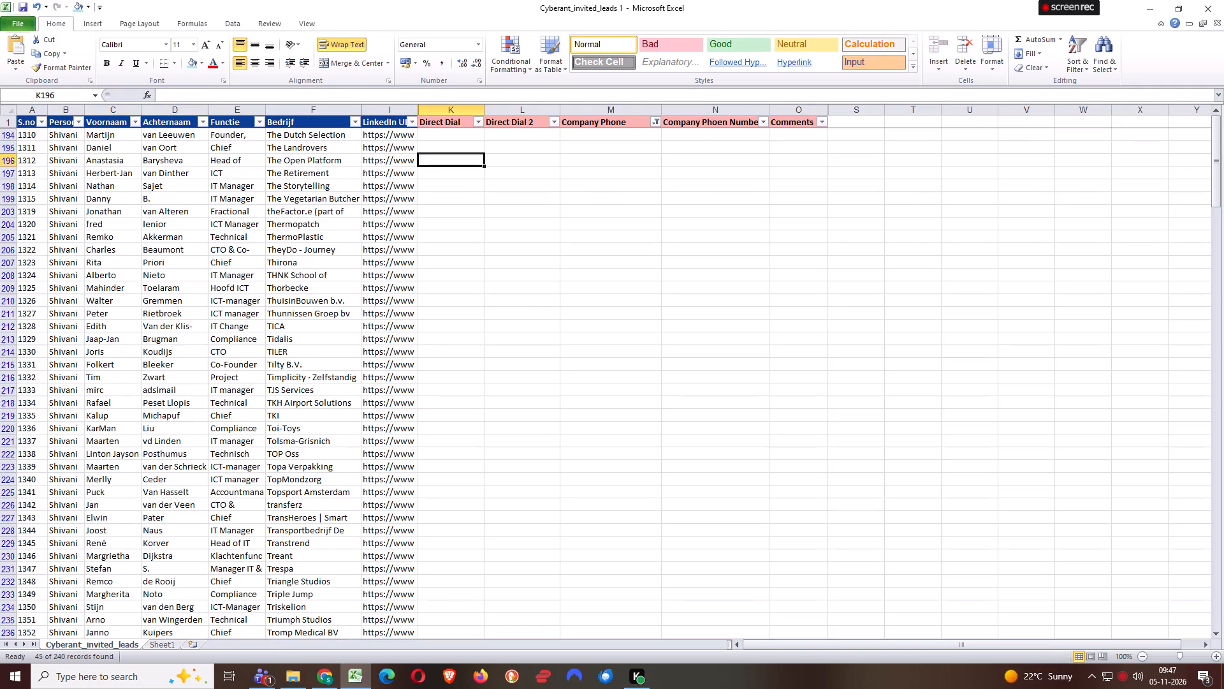
pyautogui.click(469, 144)
pyautogui.hotkey('ctrl', 'v')
# Copy the company name from row 195 and search Google for "The Landrovers netherlands company phone number".
pyautogui.click(306, 150)
pyautogui.hotkey('ctrl', 'c')
pyautogui.hotkey('alt', 'Tab')
pyautogui.click(398, 0)
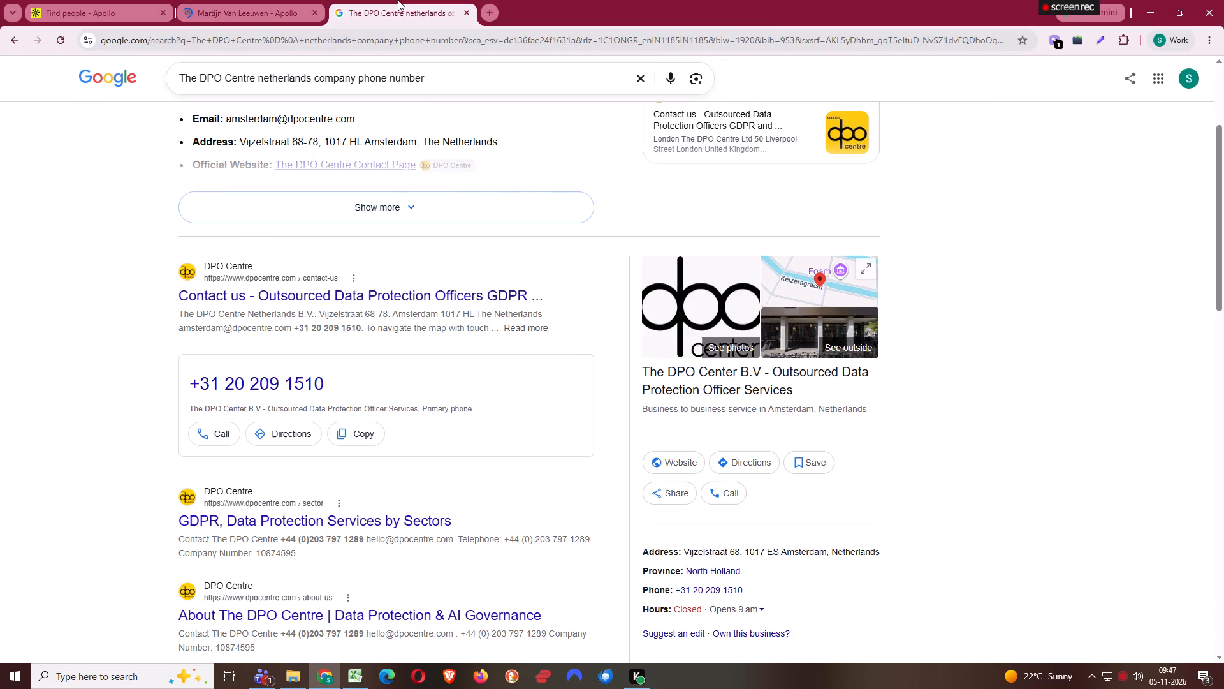
pyautogui.moveTo(256, 80); pyautogui.dragTo(21, 52)
pyautogui.hotkey('ctrl', 'v')
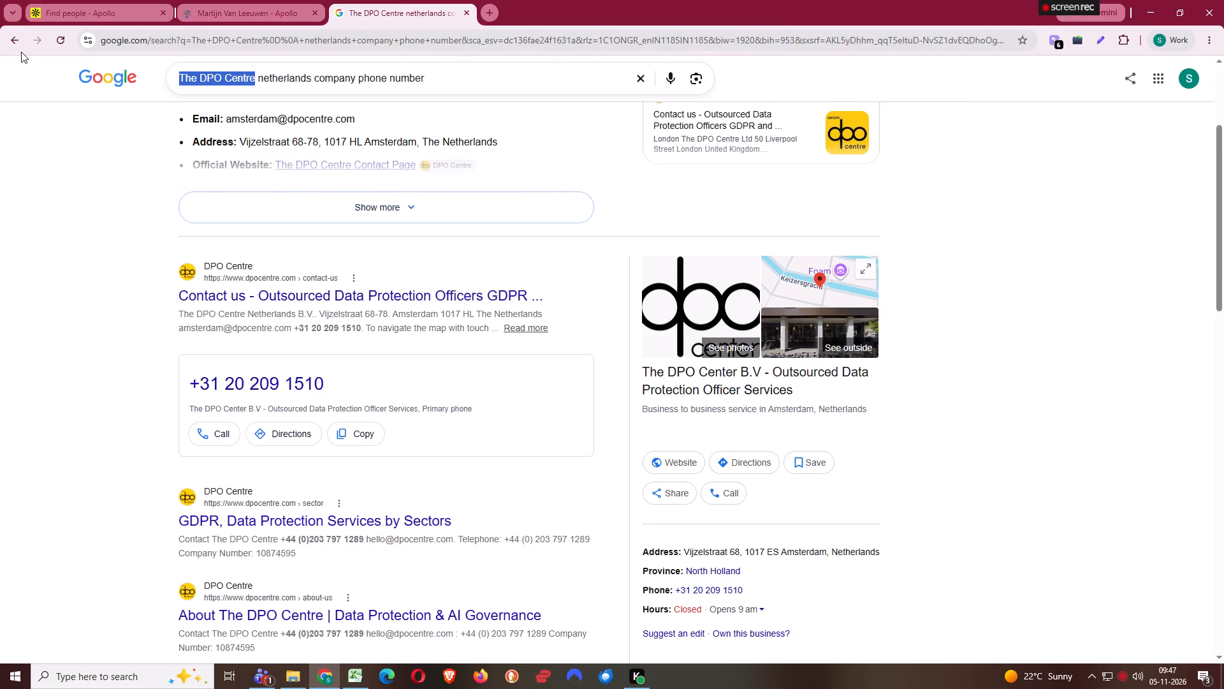
pyautogui.press('Return')
pyautogui.press('Return')
pyautogui.press('Return')
pyautogui.hotkey('alt', 'Tab')
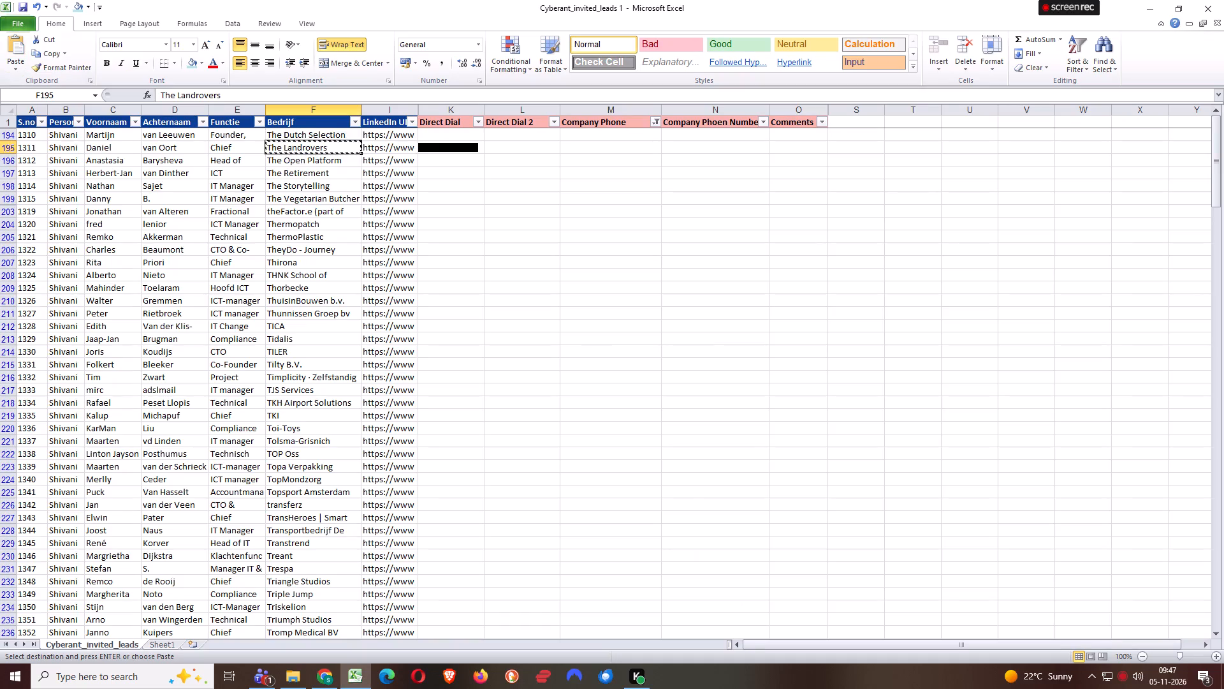
# Check the Google phone result for The Landrovers, and move row 195's number from Direct Dial to Company Phone.
pyautogui.hotkey('alt', 'Tab')
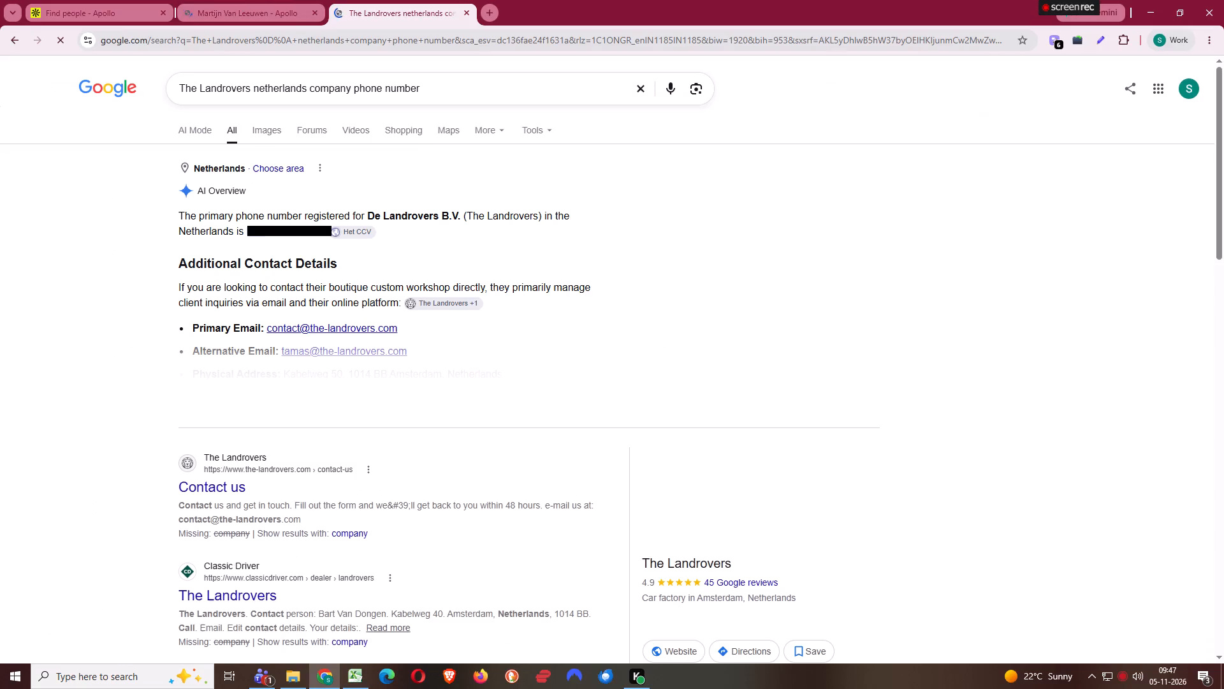
pyautogui.keyDown('alt'); pyautogui.click(300, 223); pyautogui.keyUp('alt')
pyautogui.keyDown('alt'); pyautogui.click(298, 226); pyautogui.keyUp('alt')
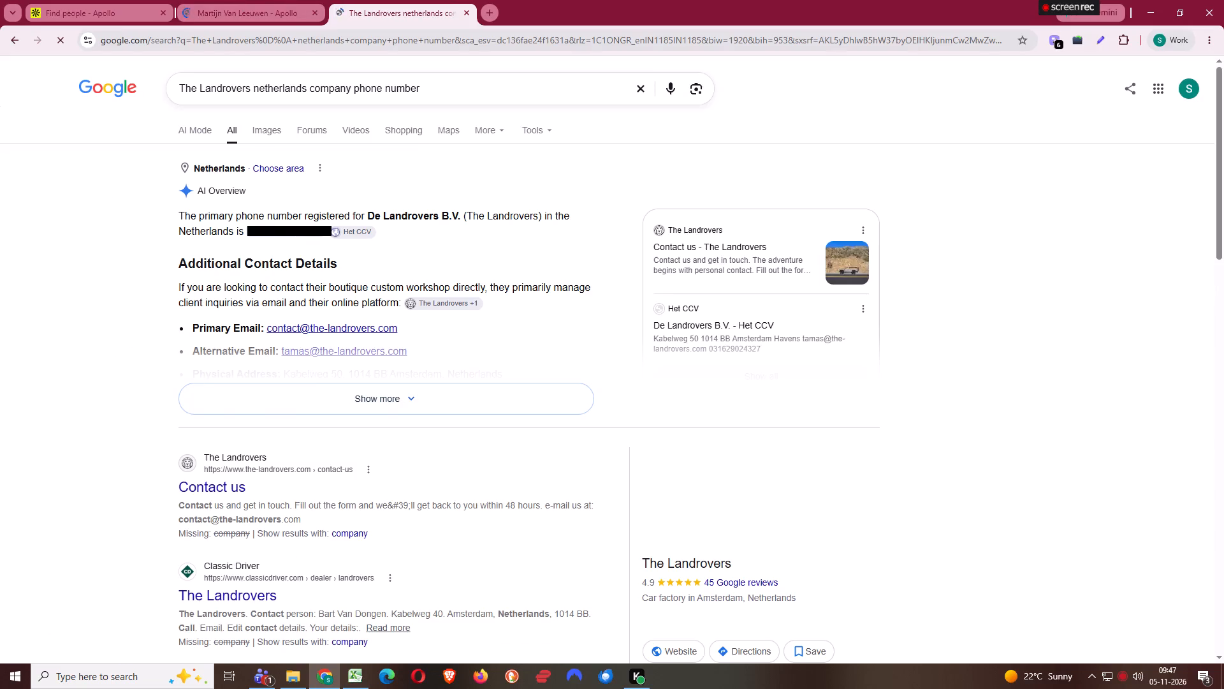
pyautogui.hotkey('alt', 'Tab')
pyautogui.click(472, 147)
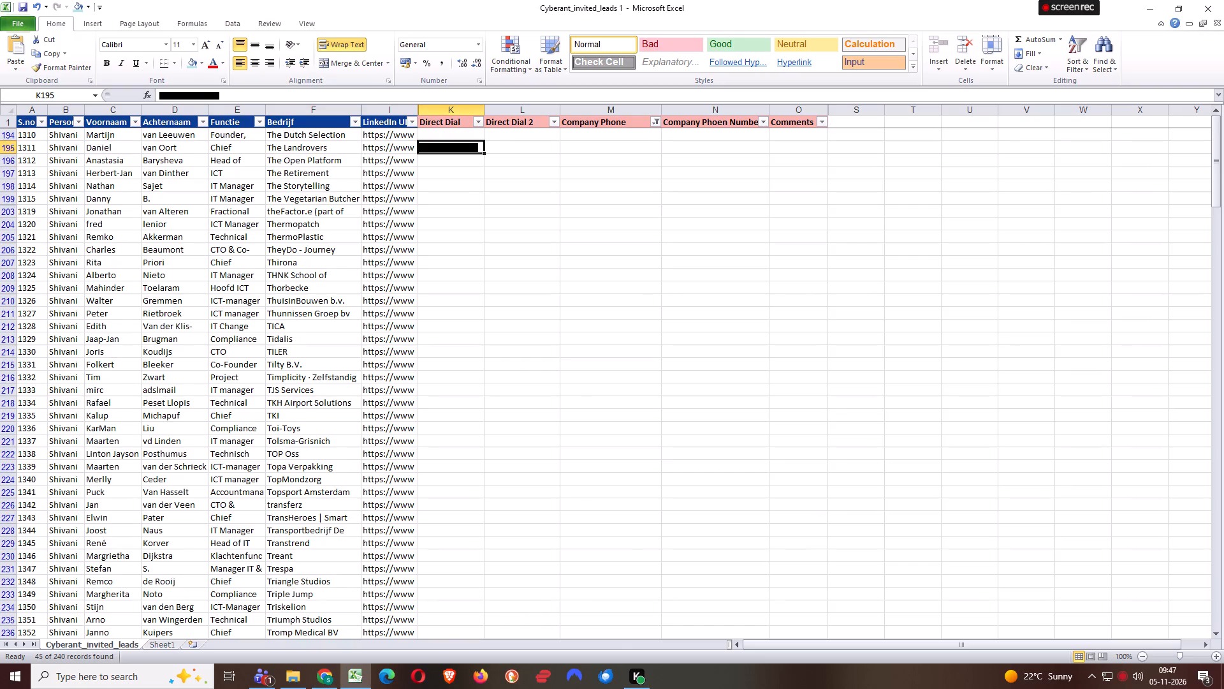
pyautogui.hotkey('ctrl', 'x')
pyautogui.click(572, 143)
pyautogui.hotkey('ctrl', 'v')
# Enter NA as row 195's Direct Dial and reapply the filter on the sheet.
pyautogui.click(470, 149)
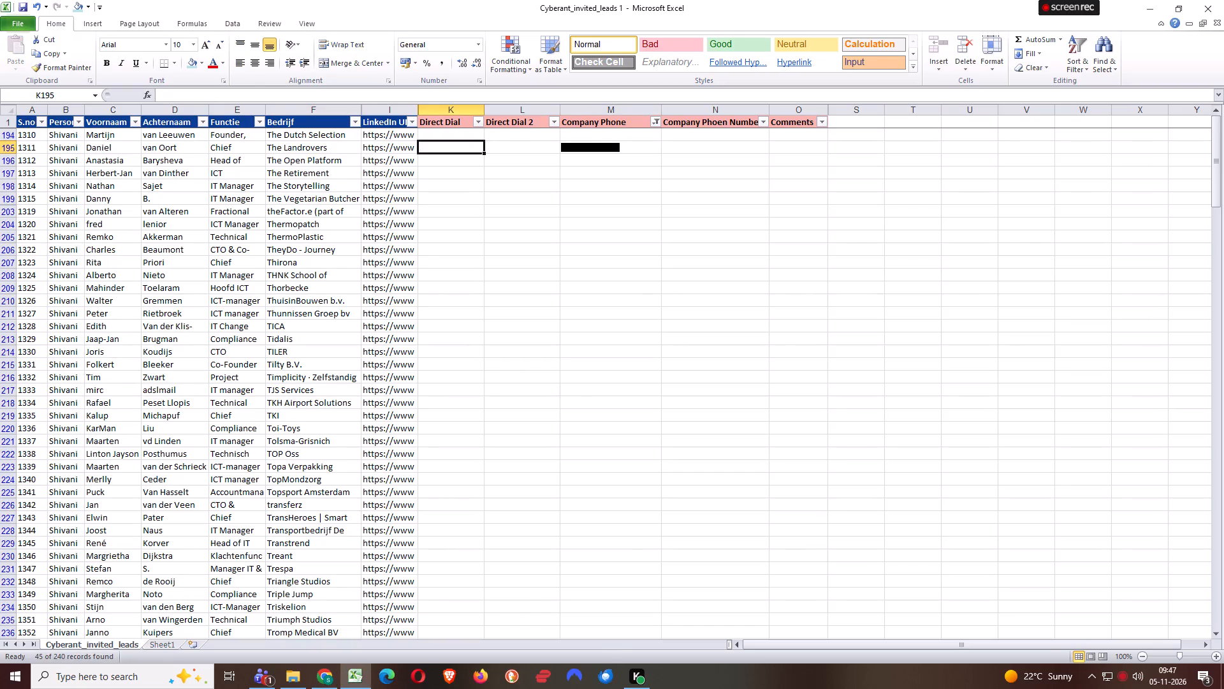
pyautogui.press('n')
pyautogui.click(477, 204)
pyautogui.click(474, 149)
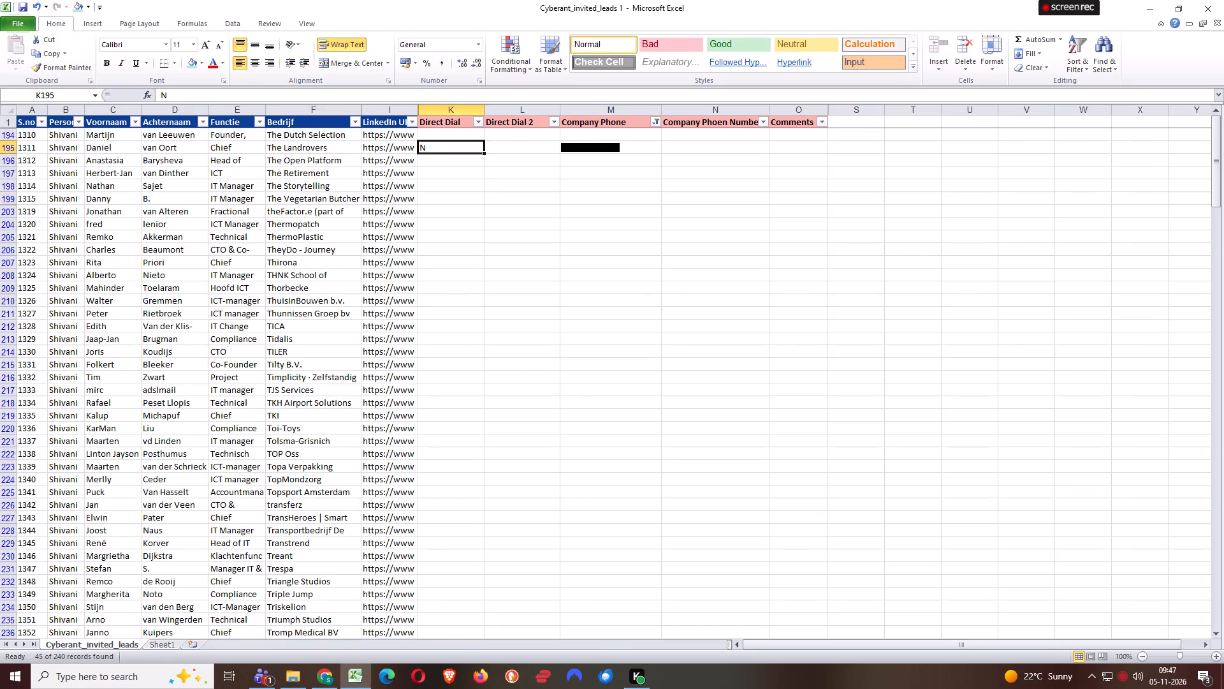
pyautogui.write('NA')
pyautogui.click(474, 125)
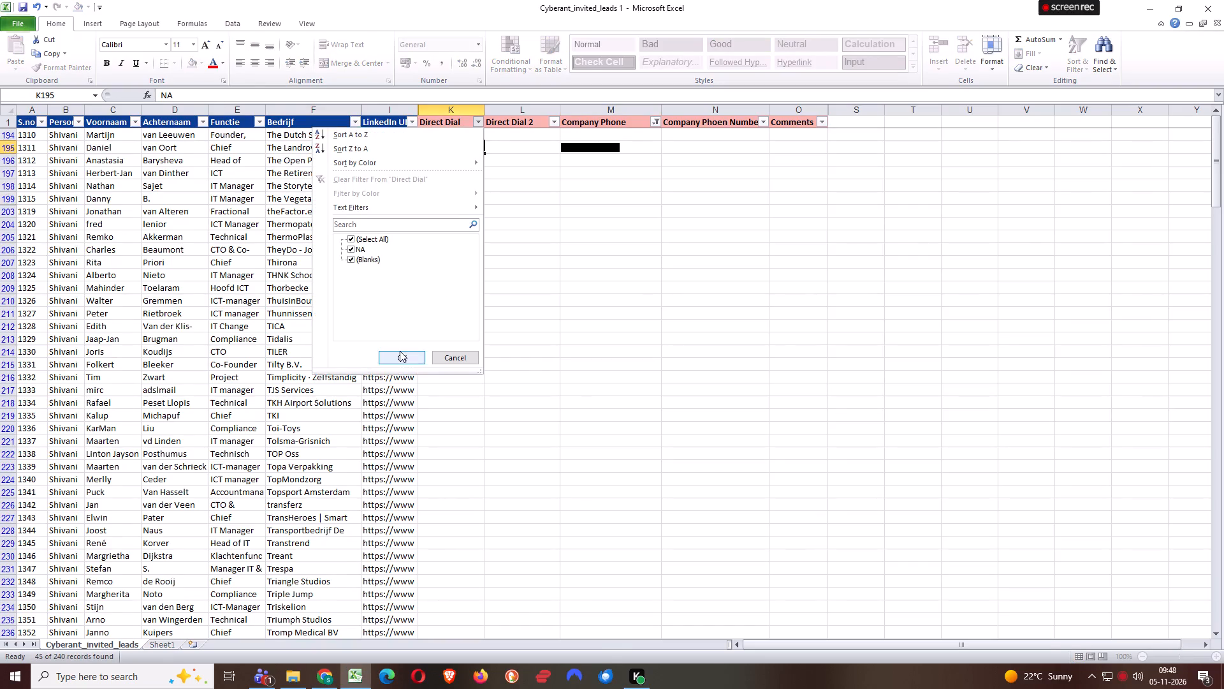
pyautogui.click(400, 351)
# Copy the corporate HQ number of The Dutch Selection from its contact's Apollo profile into row 194's Company Phone cell.
pyautogui.hotkey('alt', 'Tab')
pyautogui.click(221, 0)
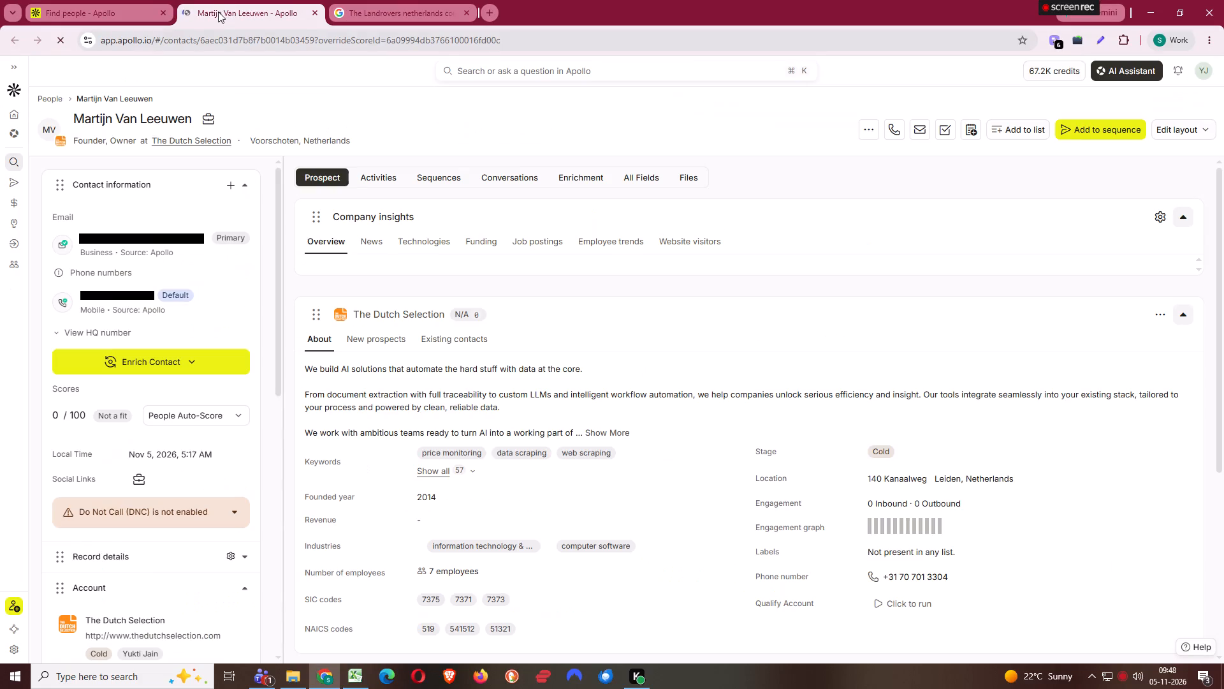
pyautogui.click(119, 332)
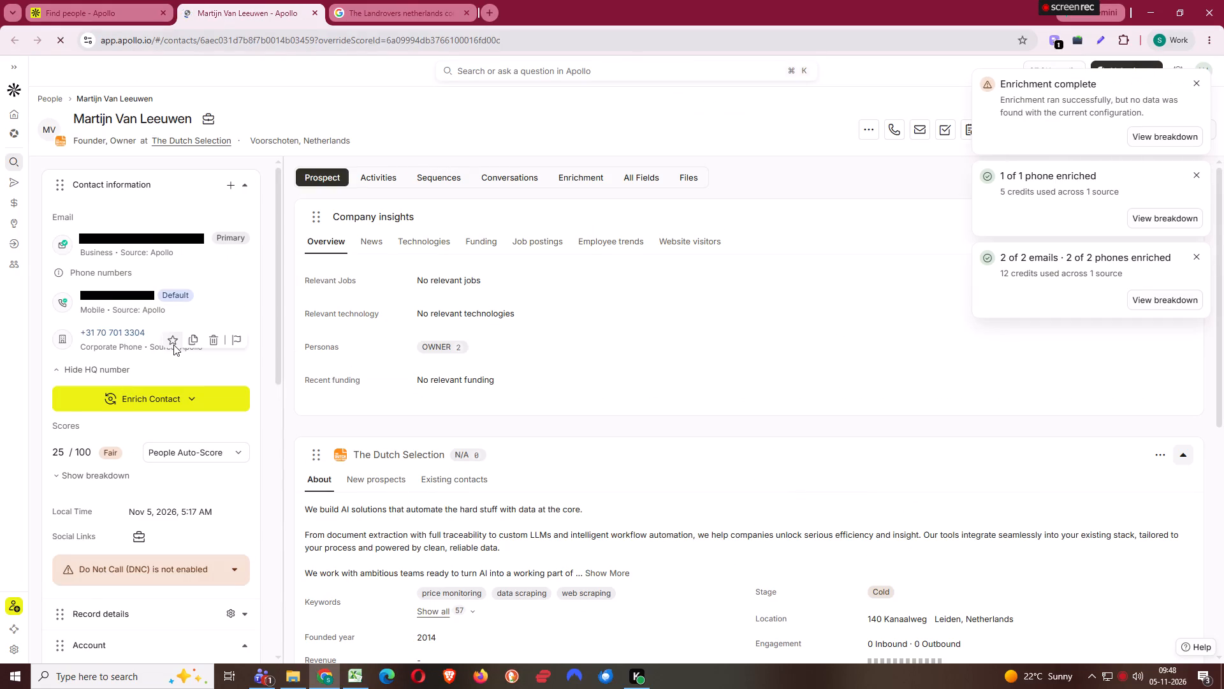
pyautogui.click(191, 340)
pyautogui.hotkey('alt', 'Tab')
pyautogui.click(595, 134)
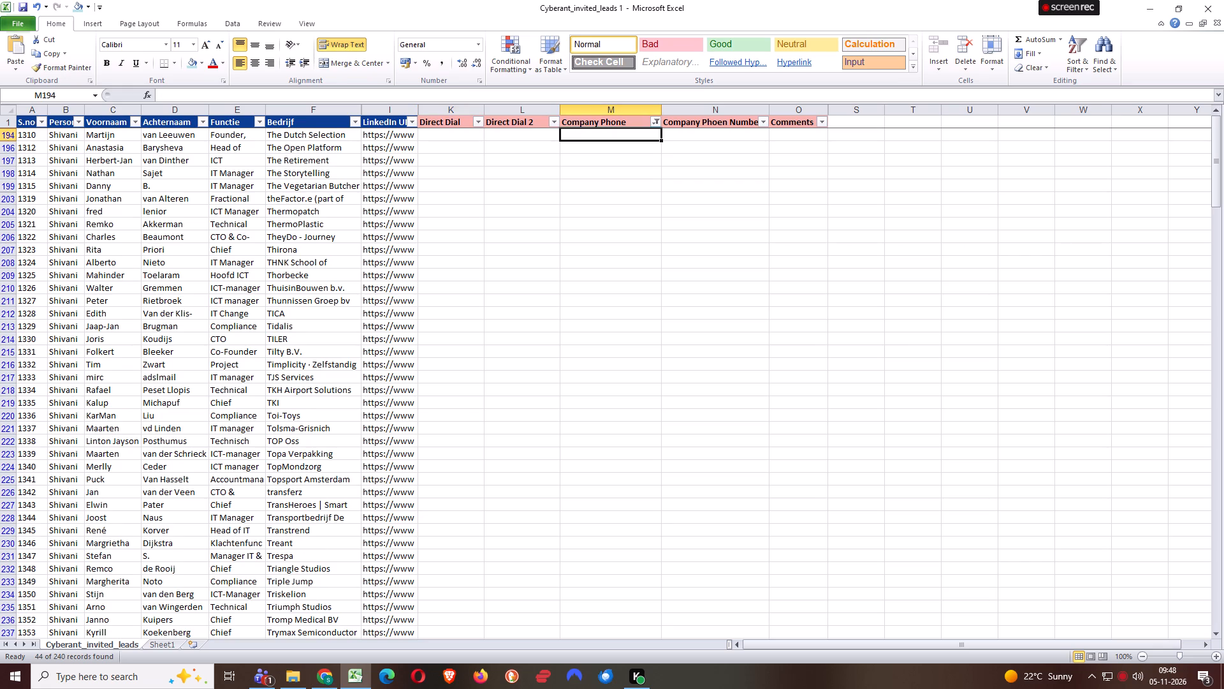
pyautogui.hotkey('ctrl', 'v')
# Enter NA as row 194's Direct Dial and reapply the filter on the sheet.
pyautogui.click(464, 133)
pyautogui.press('n')
pyautogui.click(498, 258)
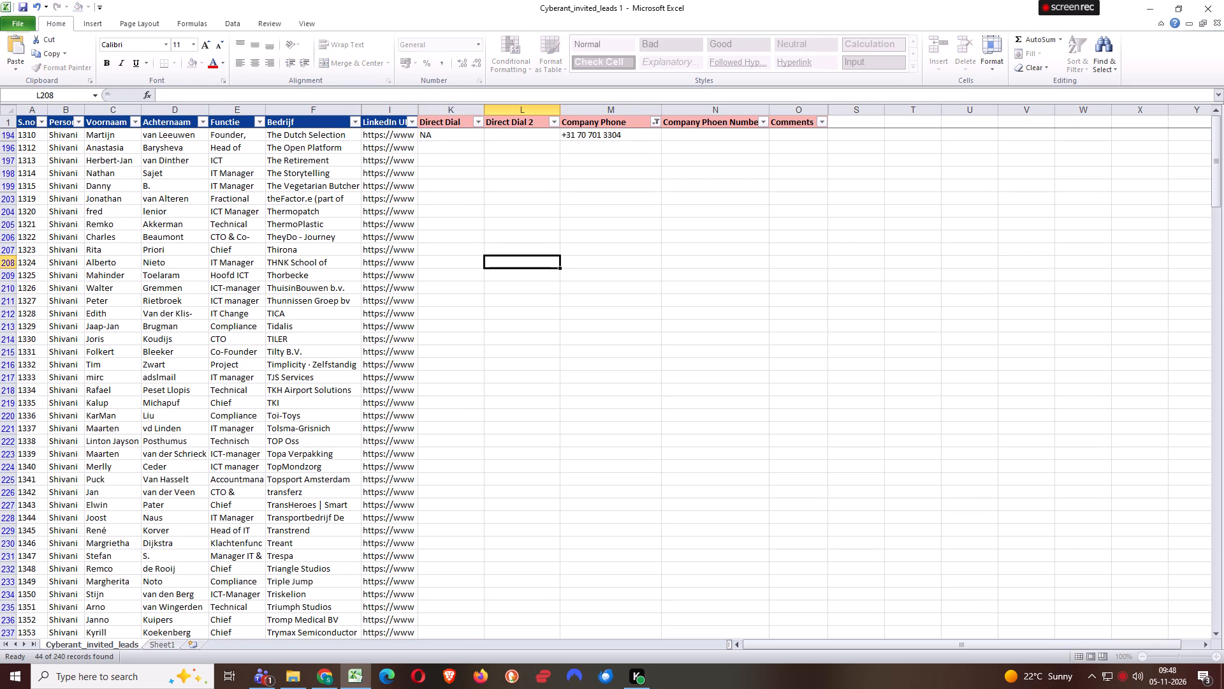
pyautogui.click(479, 123)
pyautogui.click(403, 353)
pyautogui.click(561, 314)
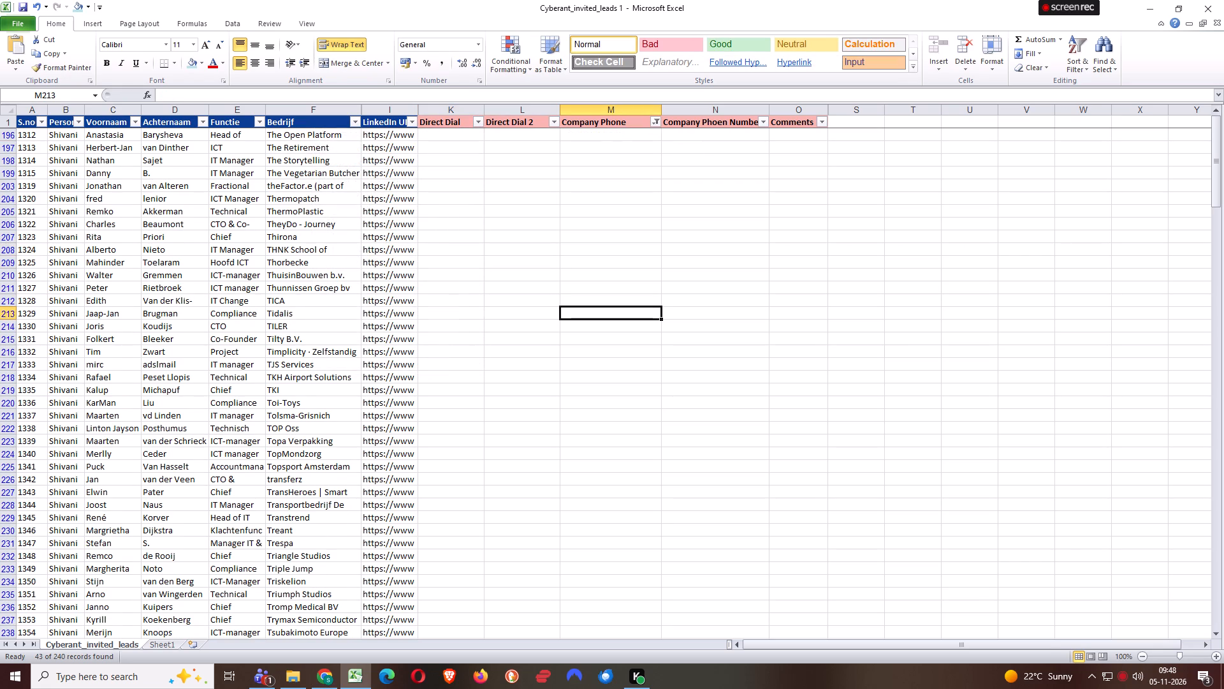
# Copy the contact's name from row 196, search for it in Apollo's people search, and compare the companies with the sheet.
pyautogui.moveTo(177, 137); pyautogui.dragTo(110, 137)
pyautogui.hotkey('ctrl', 'c')
pyautogui.hotkey('alt', 'Tab')
pyautogui.middleClick(281, 8)
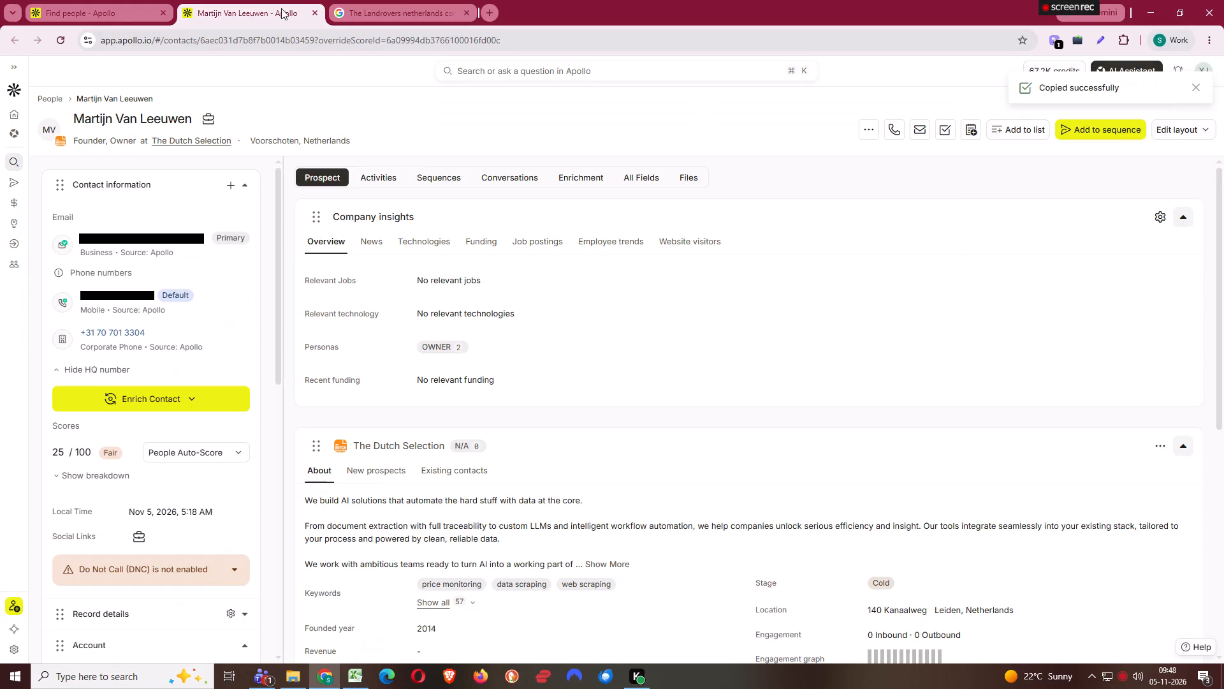
pyautogui.click(130, 23)
pyautogui.click(263, 131)
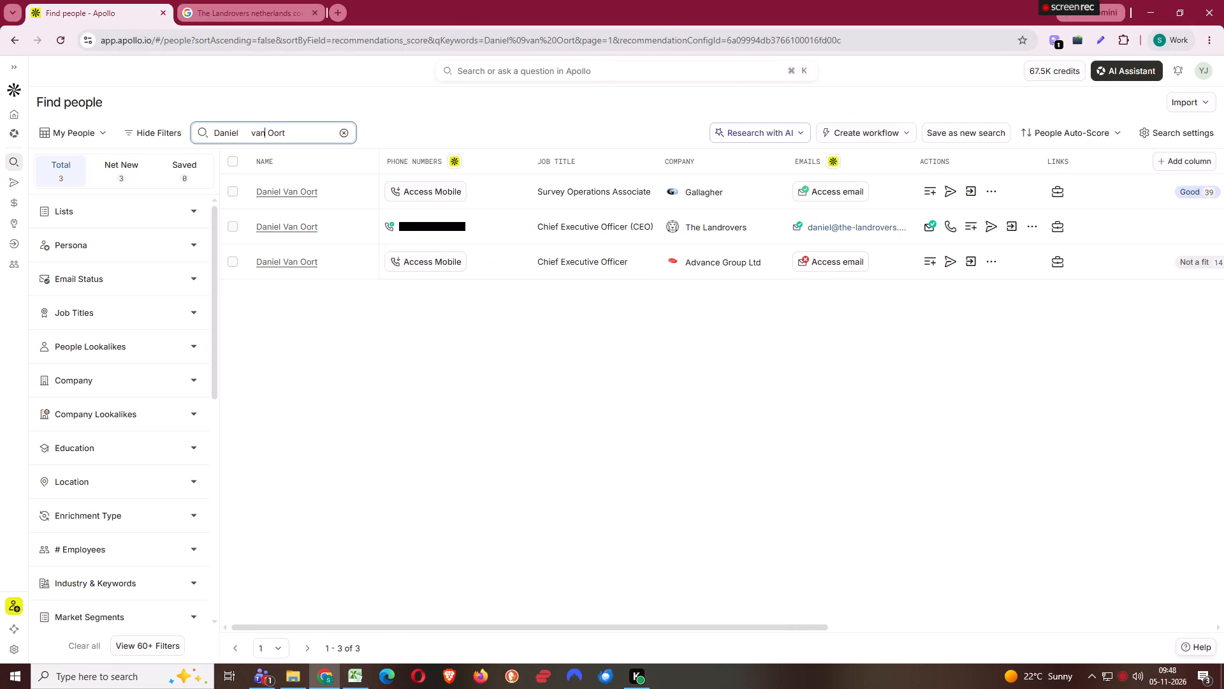
pyautogui.tripleClick(263, 131)
pyautogui.hotkey('ctrl', 'v')
pyautogui.press('Return')
pyautogui.press('Return')
pyautogui.press('Return')
pyautogui.press('Return')
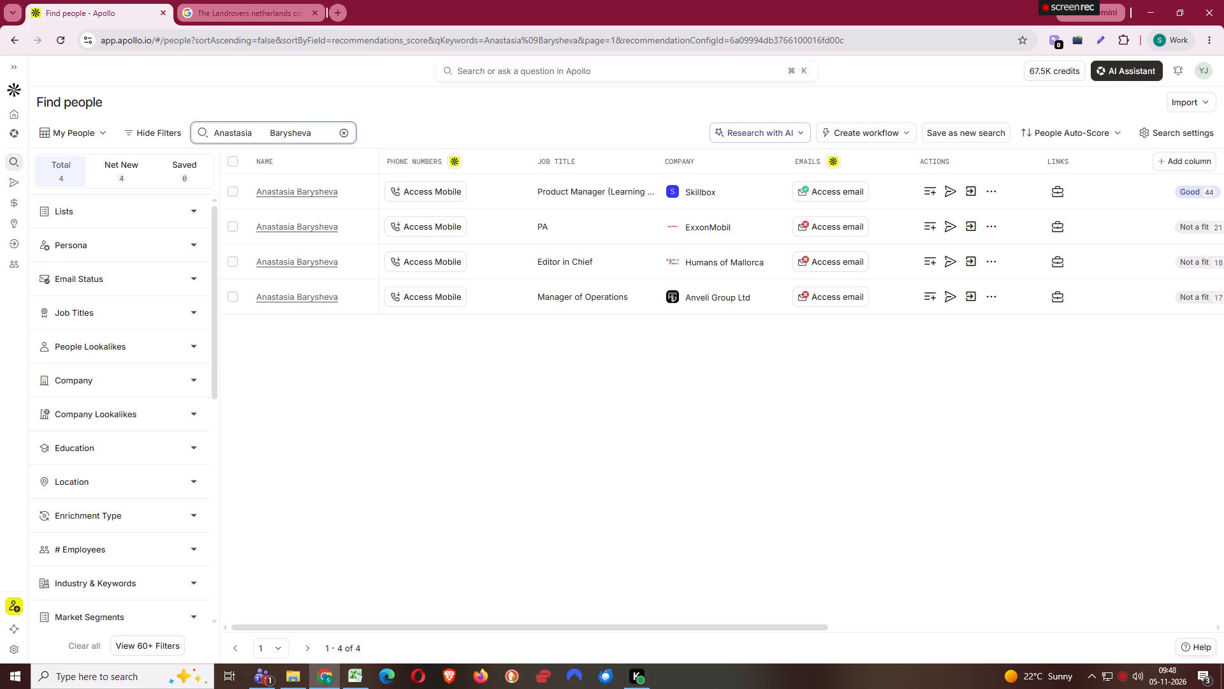
pyautogui.hotkey('alt', 'Tab')
pyautogui.hotkey('alt', 'Tab')
# Enter NA as row 196's Direct Dial.
pyautogui.hotkey('alt', 'Tab')
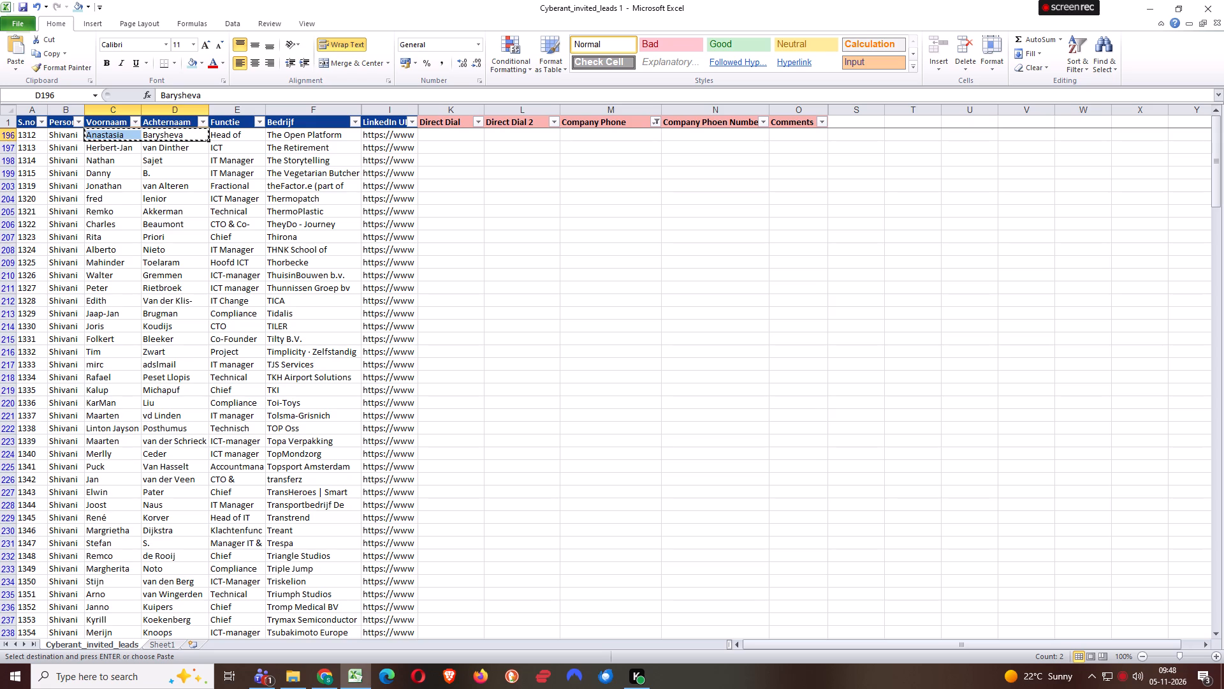
pyautogui.click(467, 134)
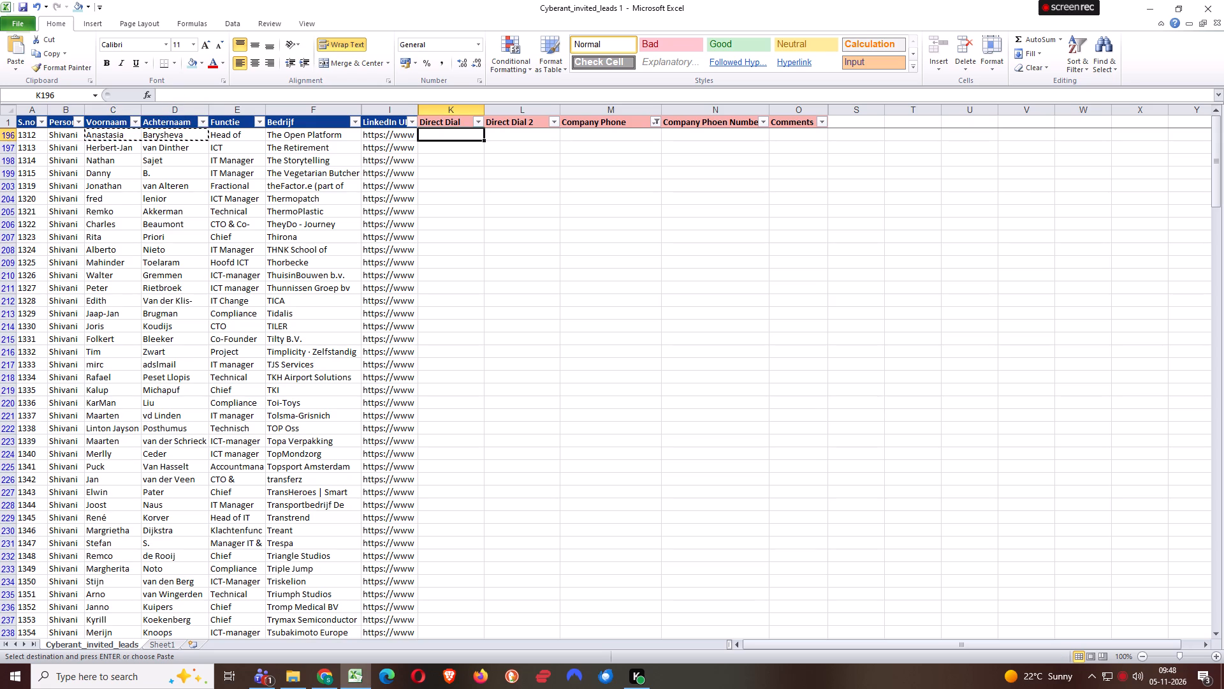
pyautogui.press('n')
pyautogui.click(470, 248)
# Copy the company name from row 196 and look up "The Open Platform netherlands company phone number" on Google.
pyautogui.click(334, 131)
pyautogui.hotkey('ctrl', 'c')
pyautogui.hotkey('alt', 'Tab')
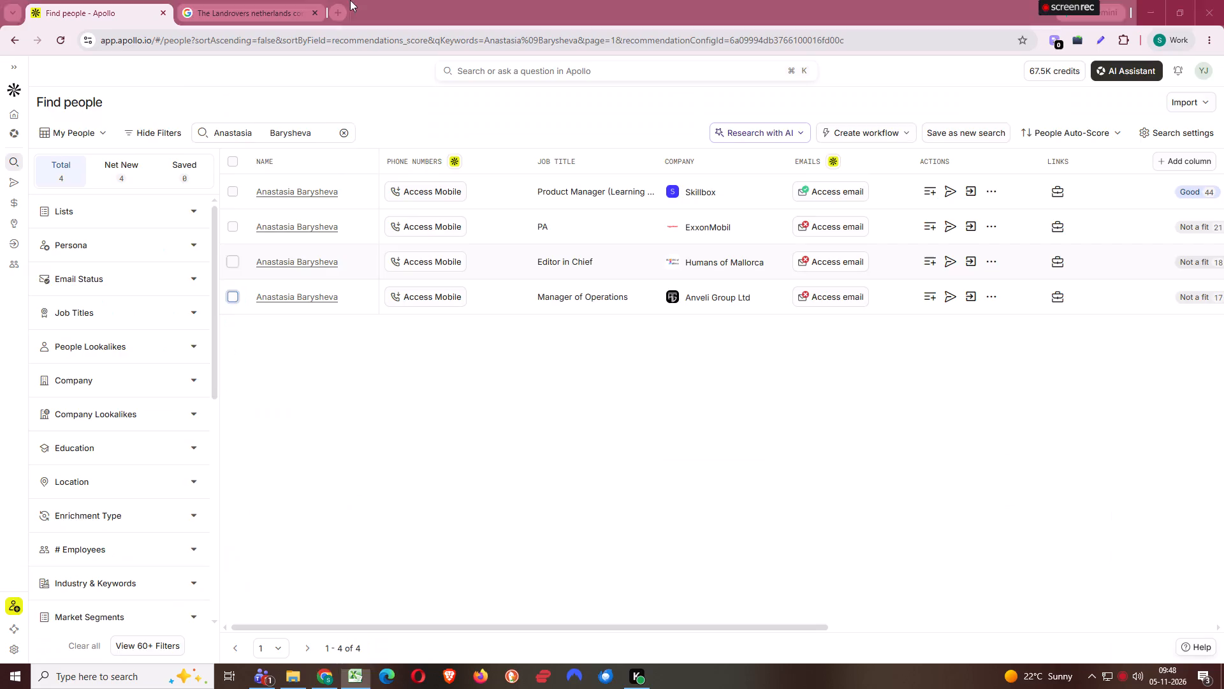
# Search Google for "The Open Platform netherlands company phone number" and look through the results for a phone number.
pyautogui.click(349, 0)
pyautogui.click(272, 0)
pyautogui.moveTo(249, 96); pyautogui.dragTo(99, 87)
pyautogui.hotkey('ctrl', 'v')
pyautogui.press('Return')
pyautogui.press('Return')
pyautogui.press('Return')
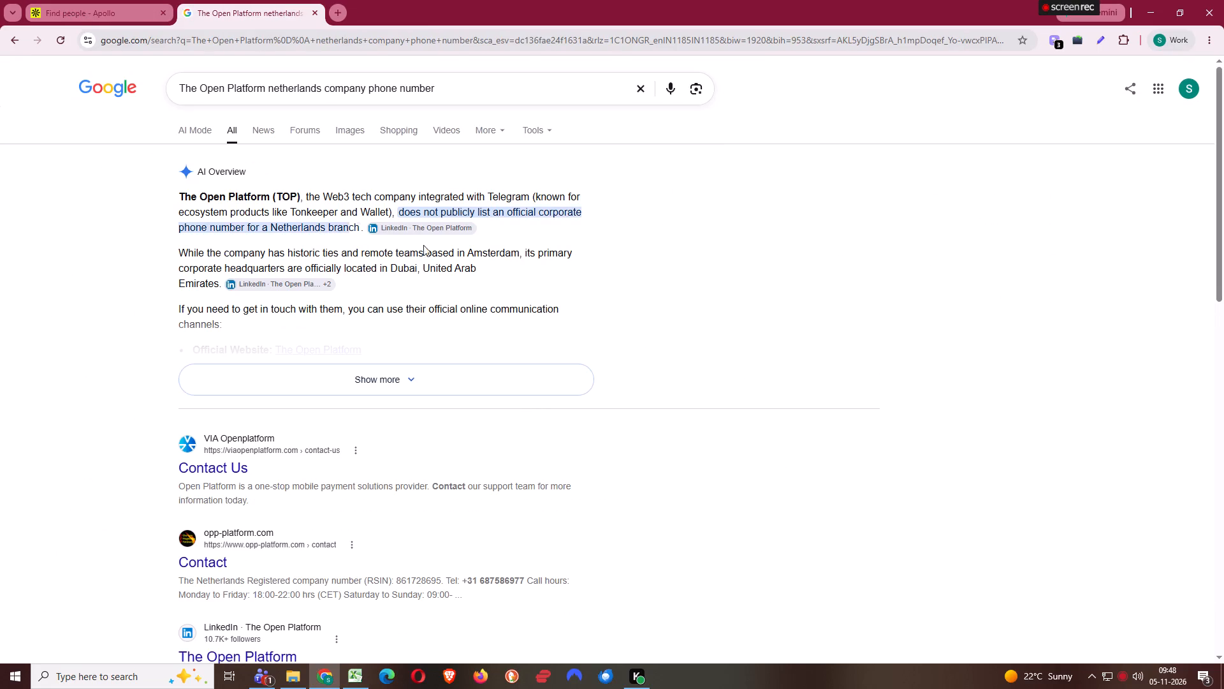
pyautogui.scroll(-1, 340, 401)
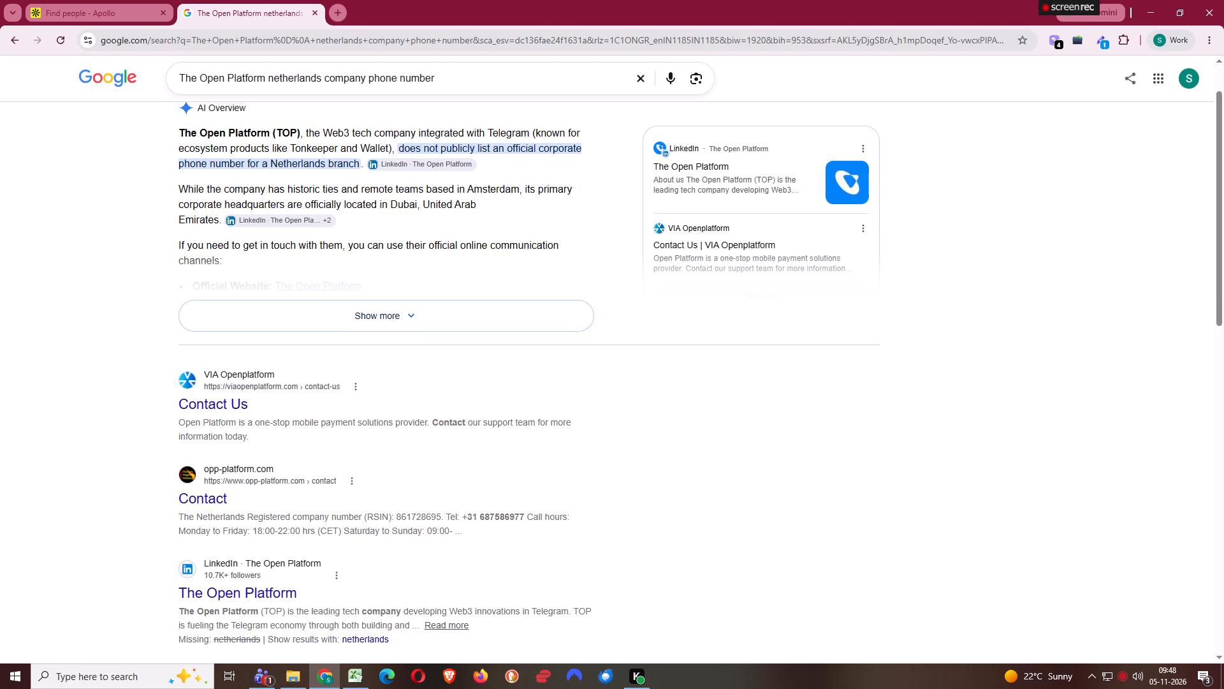
# Copy the phone number from the opp-platform.com result into row 196's Company Phone as text, and reapply the column's filter.
pyautogui.keyDown('alt'); pyautogui.click(492, 518); pyautogui.keyUp('alt')
pyautogui.hotkey('alt', 'Tab')
pyautogui.click(603, 139)
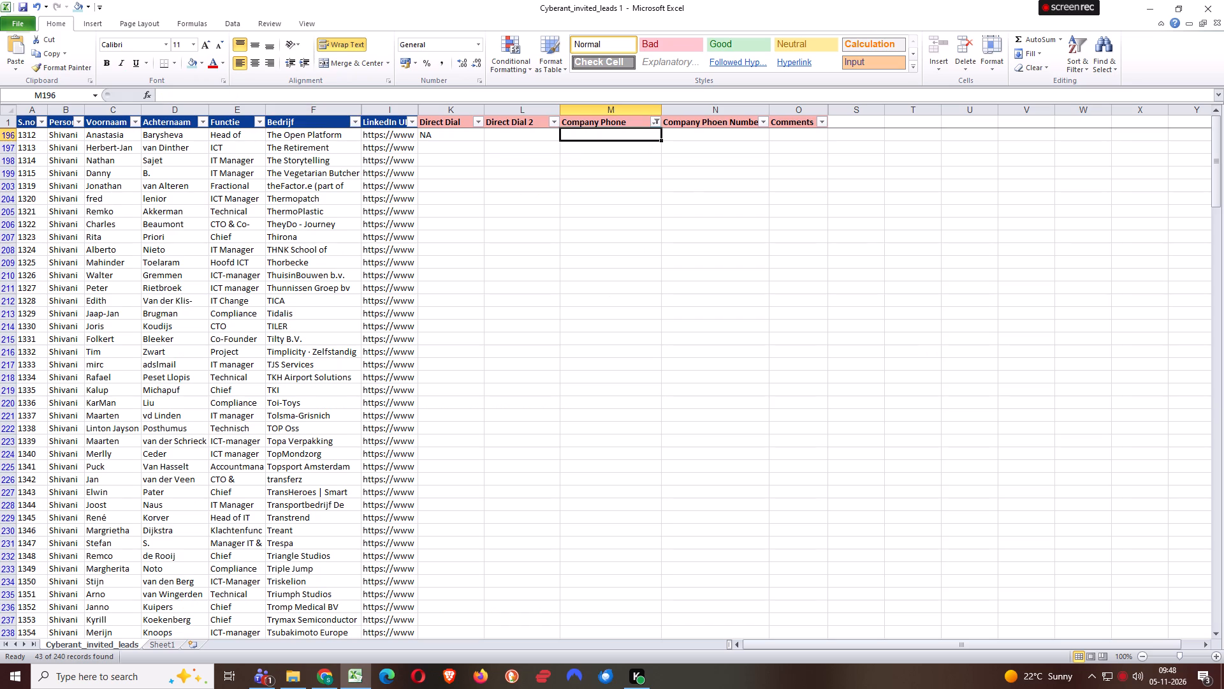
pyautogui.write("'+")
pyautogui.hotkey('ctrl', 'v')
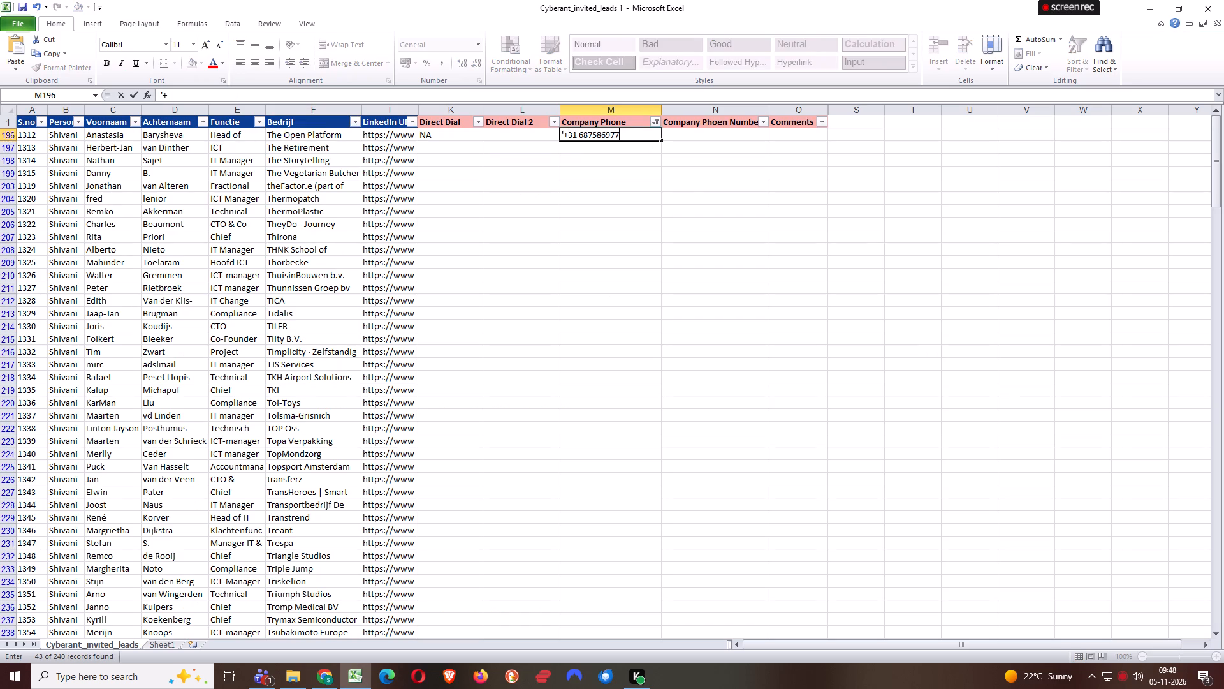
pyautogui.click(601, 193)
pyautogui.click(659, 122)
pyautogui.click(575, 355)
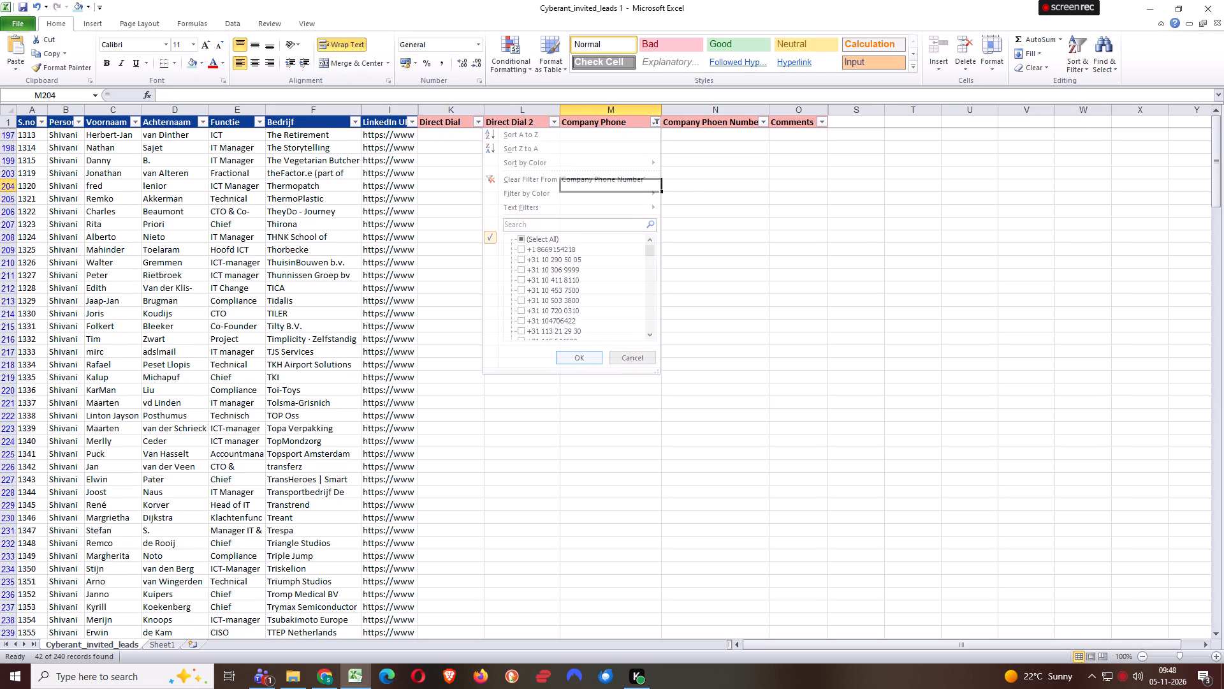
# Copy the contact's first and last name from row 197 of the sheet and switch to Chrome to look the contact up.
pyautogui.moveTo(179, 132); pyautogui.dragTo(91, 124)
pyautogui.moveTo(113, 132); pyautogui.dragTo(160, 126)
pyautogui.moveTo(160, 129); pyautogui.dragTo(95, 130)
pyautogui.hotkey('ctrl', 'c')
pyautogui.hotkey('alt', 'Tab')
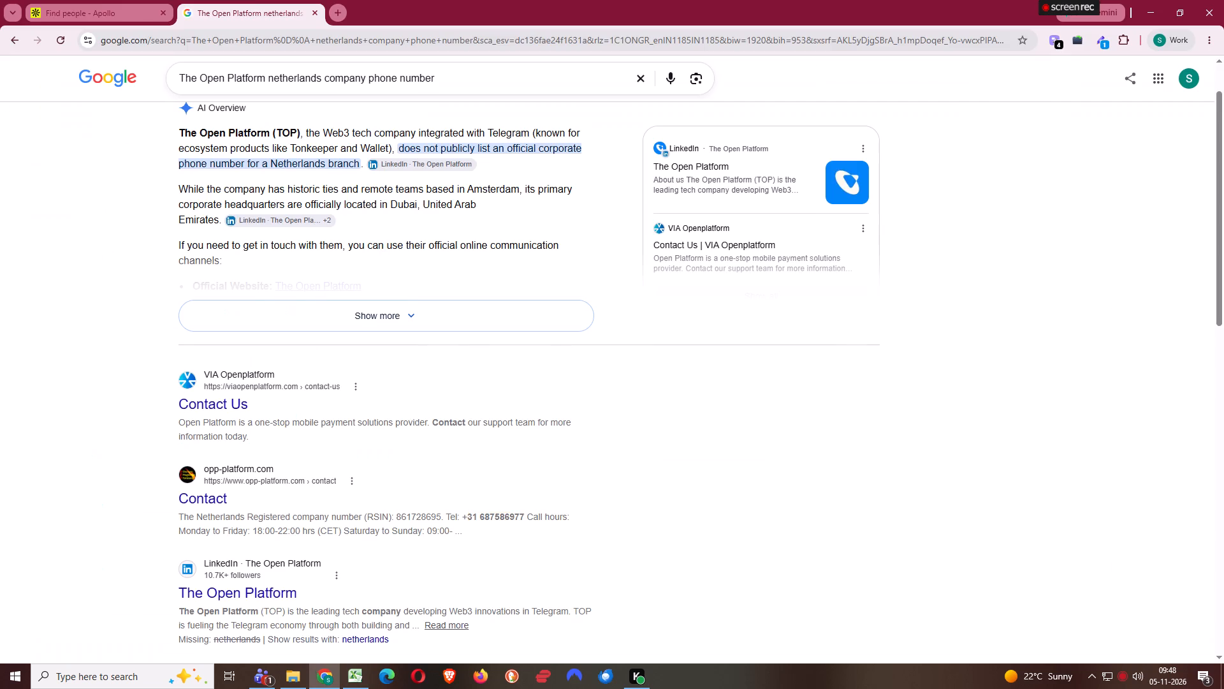
# Search Apollo's people list for the contact in row 197 and request access to the matching ICT Manager's mobile number.
pyautogui.click(99, 0)
pyautogui.click(279, 126)
pyautogui.tripleClick(274, 132)
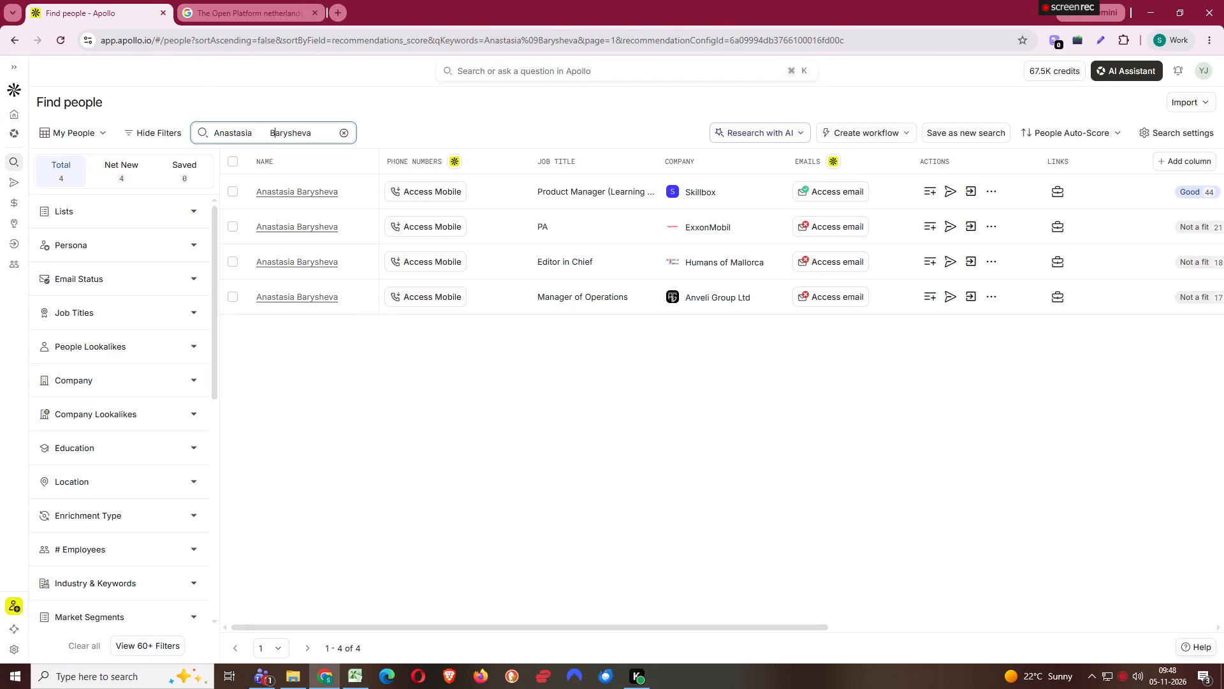
pyautogui.click(274, 132)
pyautogui.hotkey('ctrl', 'v')
pyautogui.press('Return')
pyautogui.press('Return')
pyautogui.press('Return')
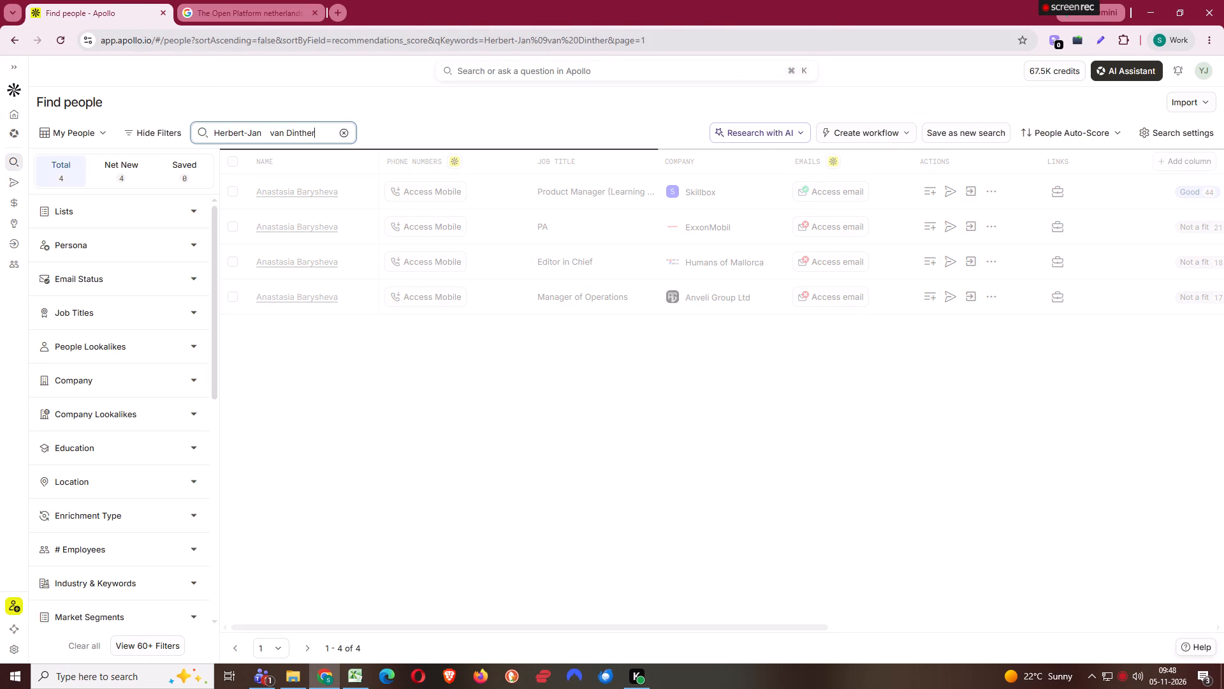
pyautogui.scroll(1, 274, 132)
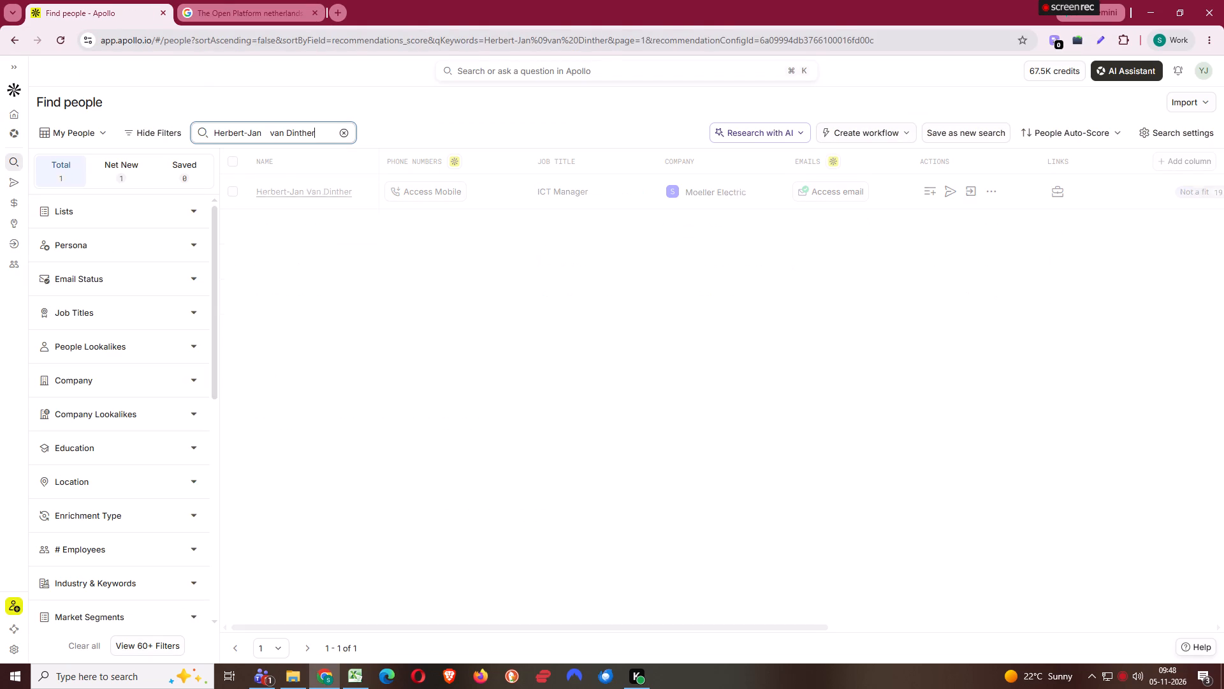
pyautogui.click(436, 200)
# Copy row 197's company name, The Retirement Company, and view the phone numbers of the matching Apollo contact.
pyautogui.hotkey('alt', 'Tab')
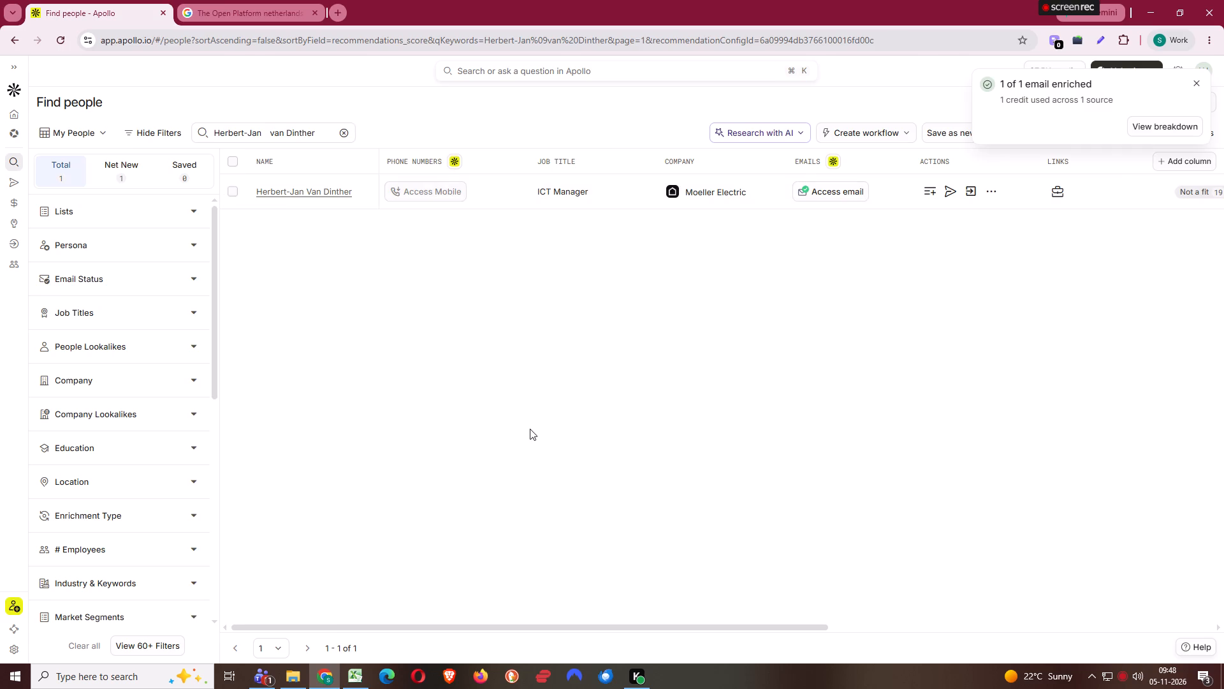
pyautogui.click(320, 132)
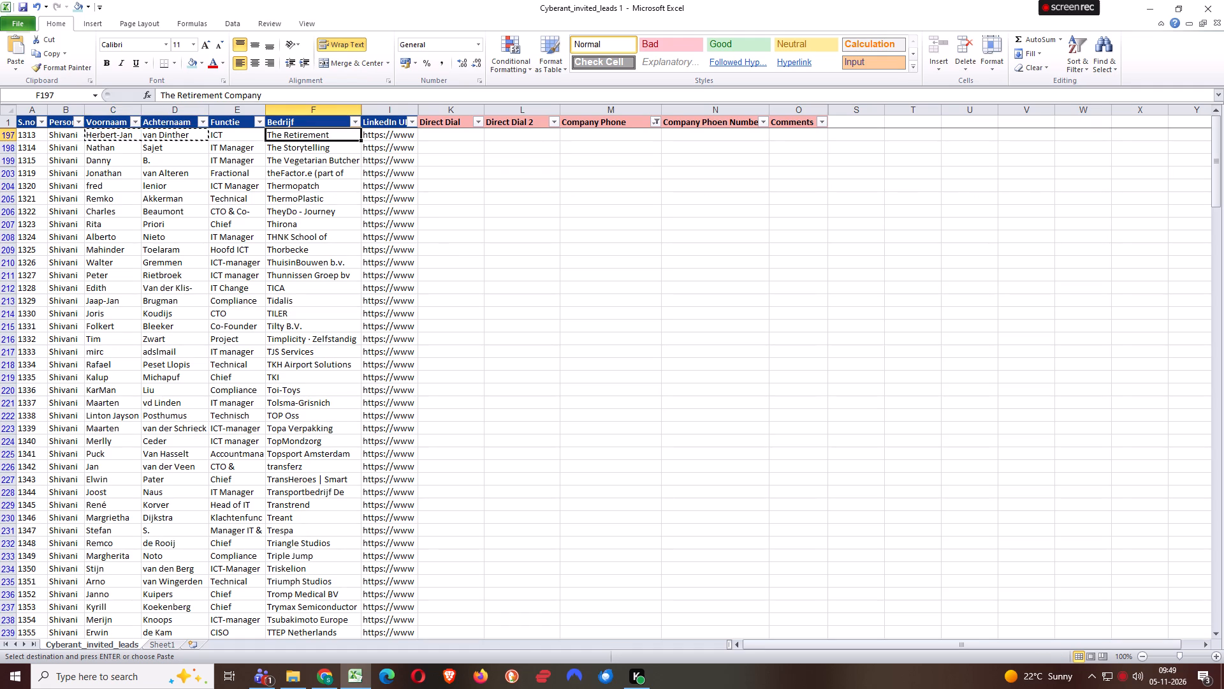
pyautogui.hotkey('ctrl', 'c')
pyautogui.hotkey('alt', 'Tab')
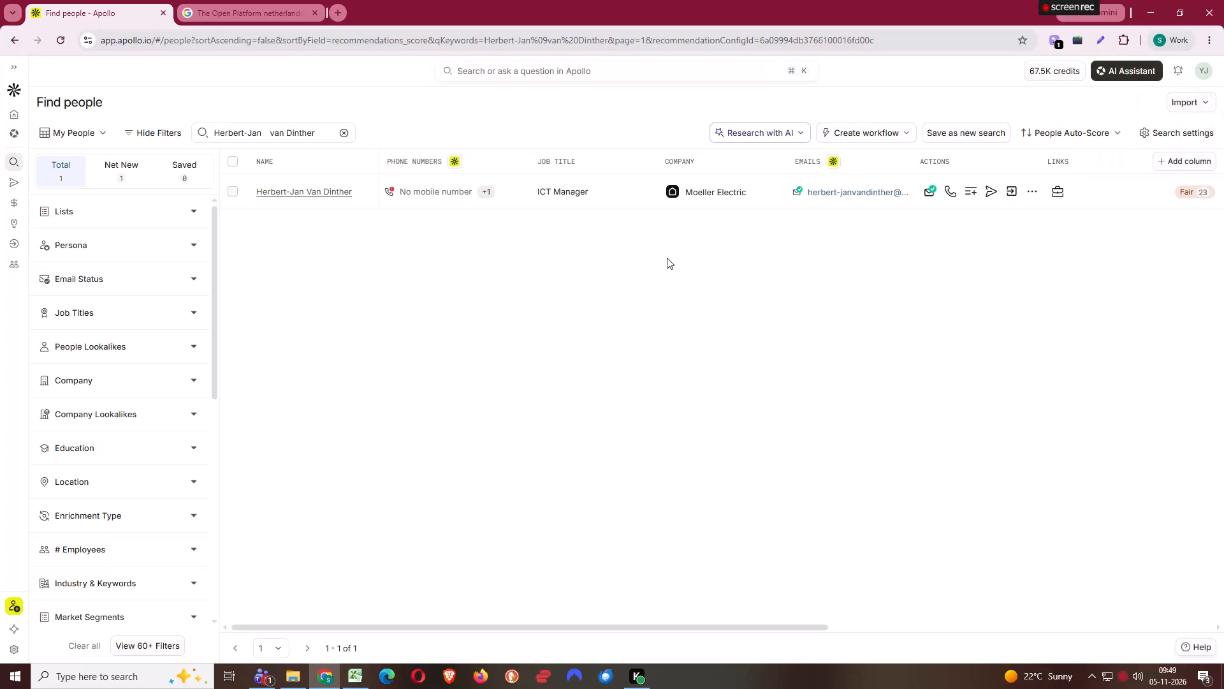
pyautogui.click(502, 189)
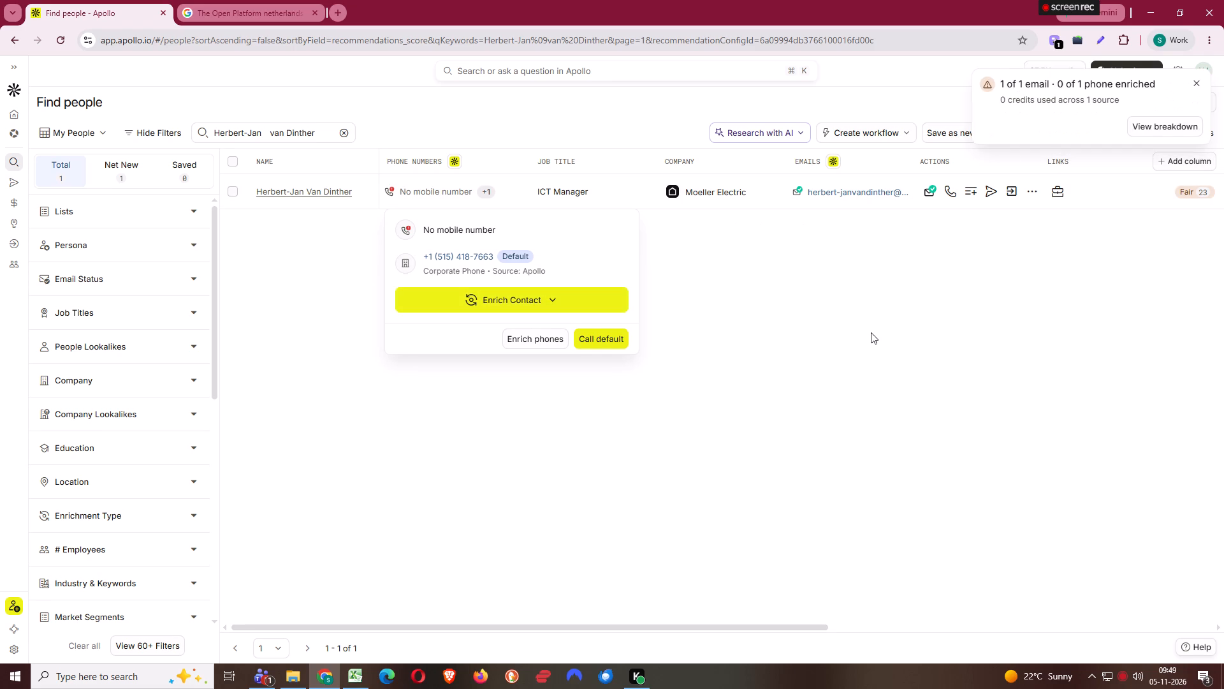
# Copy the company name Moeller Electric from the contact's Apollo result, leaving the company field unedited.
pyautogui.moveTo(757, 200); pyautogui.dragTo(657, 269)
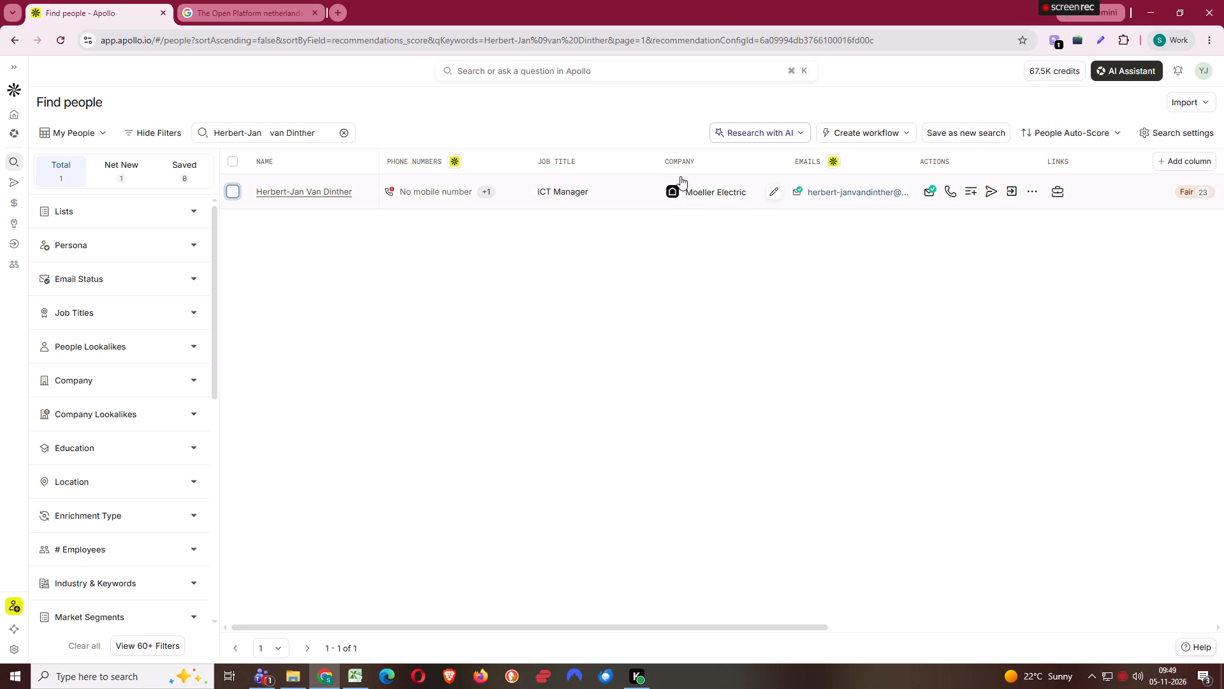
pyautogui.click(768, 195)
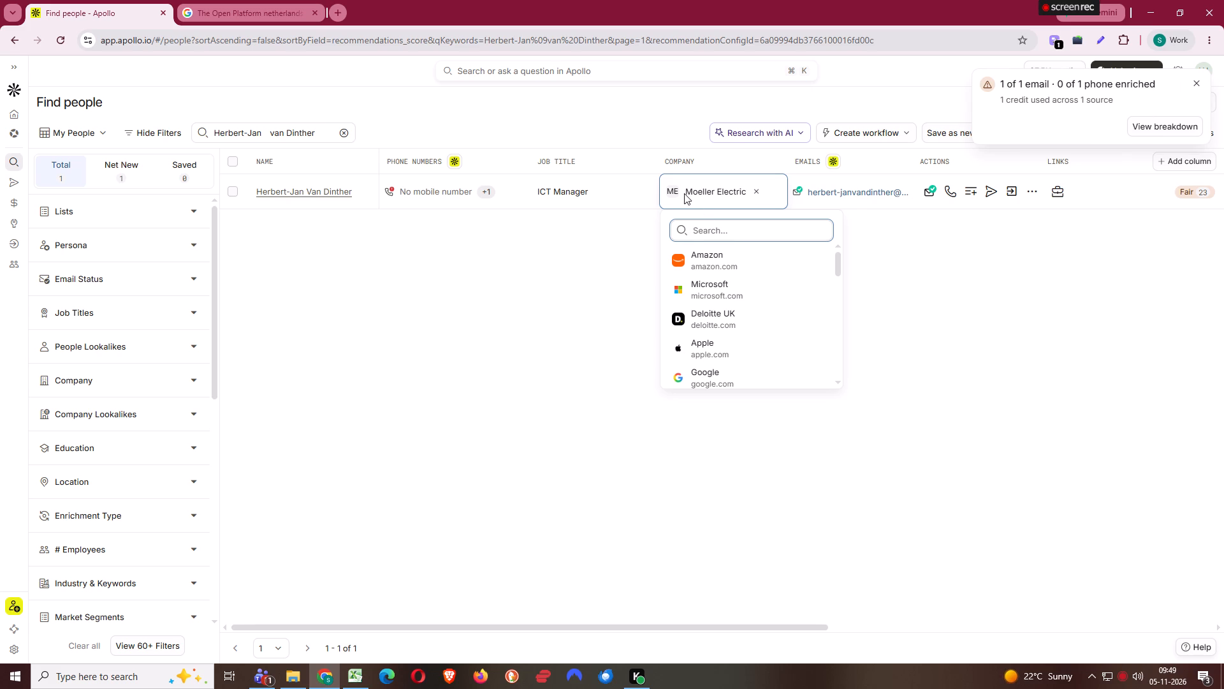
pyautogui.moveTo(682, 191); pyautogui.dragTo(750, 193)
pyautogui.hotkey('ctrl', 'c')
pyautogui.hotkey('ctrl', 'c')
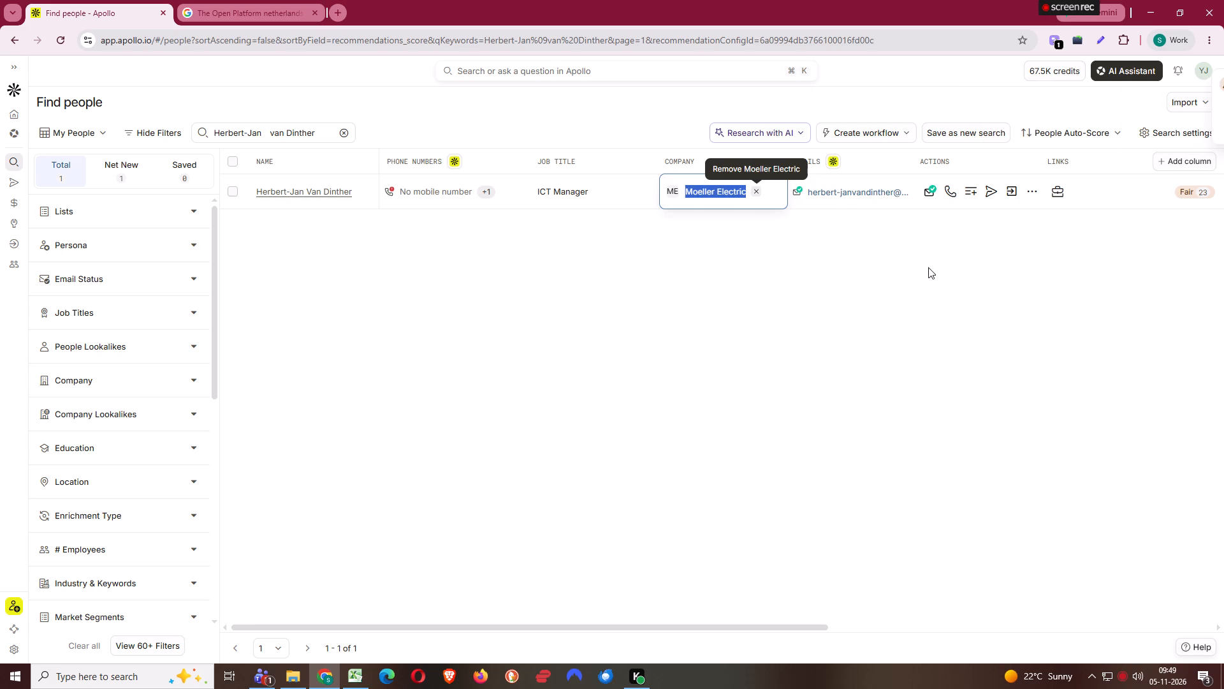
pyautogui.hotkey('ctrl', 'c')
pyautogui.click(928, 278)
# Search Google for "Moeller Electric netherlands company phone number", replacing the company name in the existing query.
pyautogui.click(284, 1)
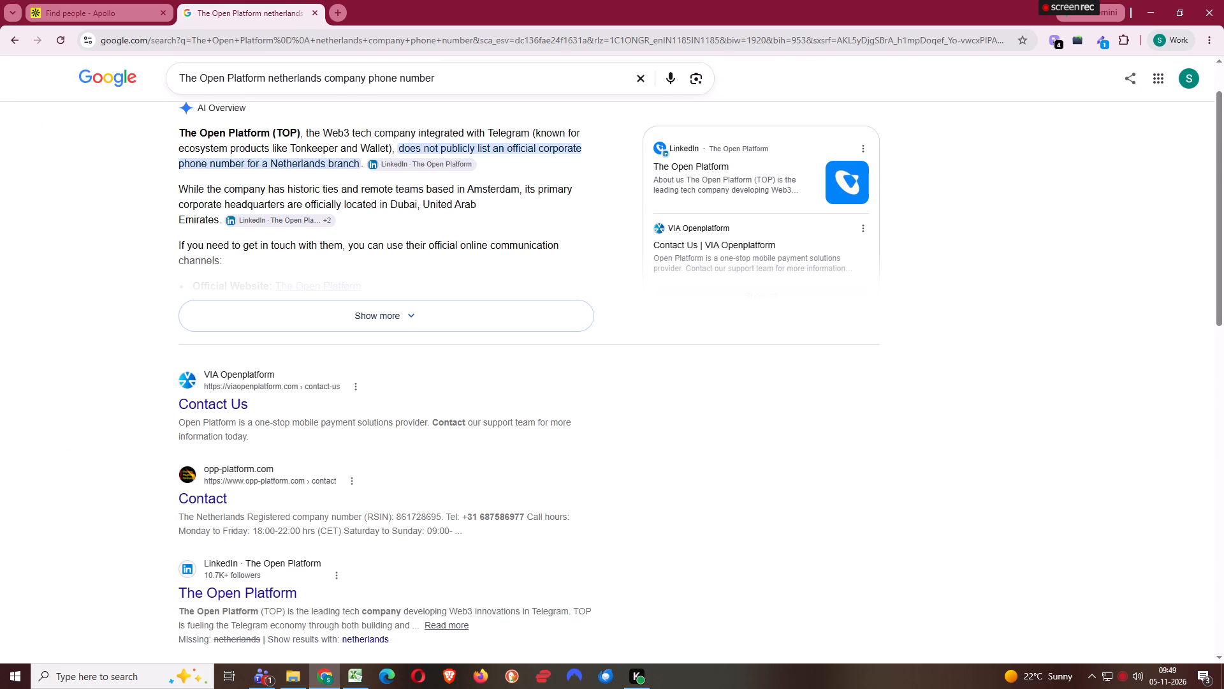
pyautogui.click(261, 79)
pyautogui.moveTo(265, 80); pyautogui.dragTo(200, 73)
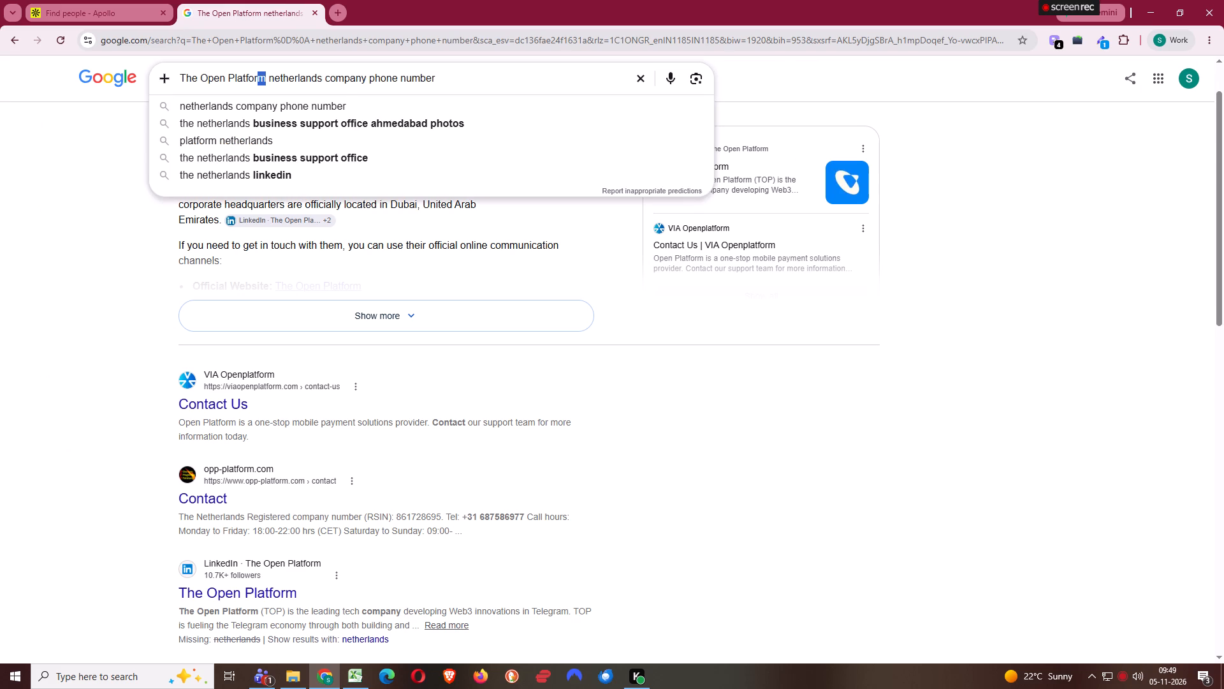
pyautogui.moveTo(178, 71); pyautogui.dragTo(196, 72)
pyautogui.click(236, 71)
pyautogui.moveTo(179, 72); pyautogui.dragTo(207, 72)
pyautogui.click(179, 76)
pyautogui.moveTo(180, 78); pyautogui.dragTo(261, 79)
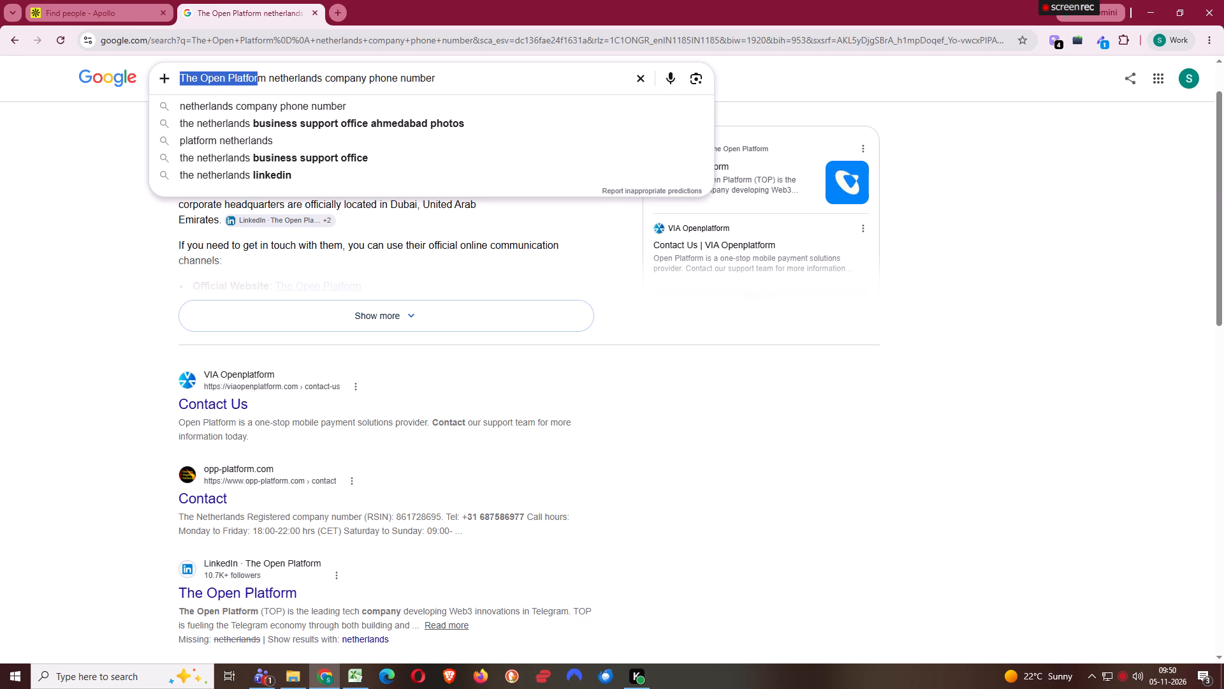
pyautogui.moveTo(261, 79); pyautogui.dragTo(269, 82)
pyautogui.hotkey('ctrl', 'v')
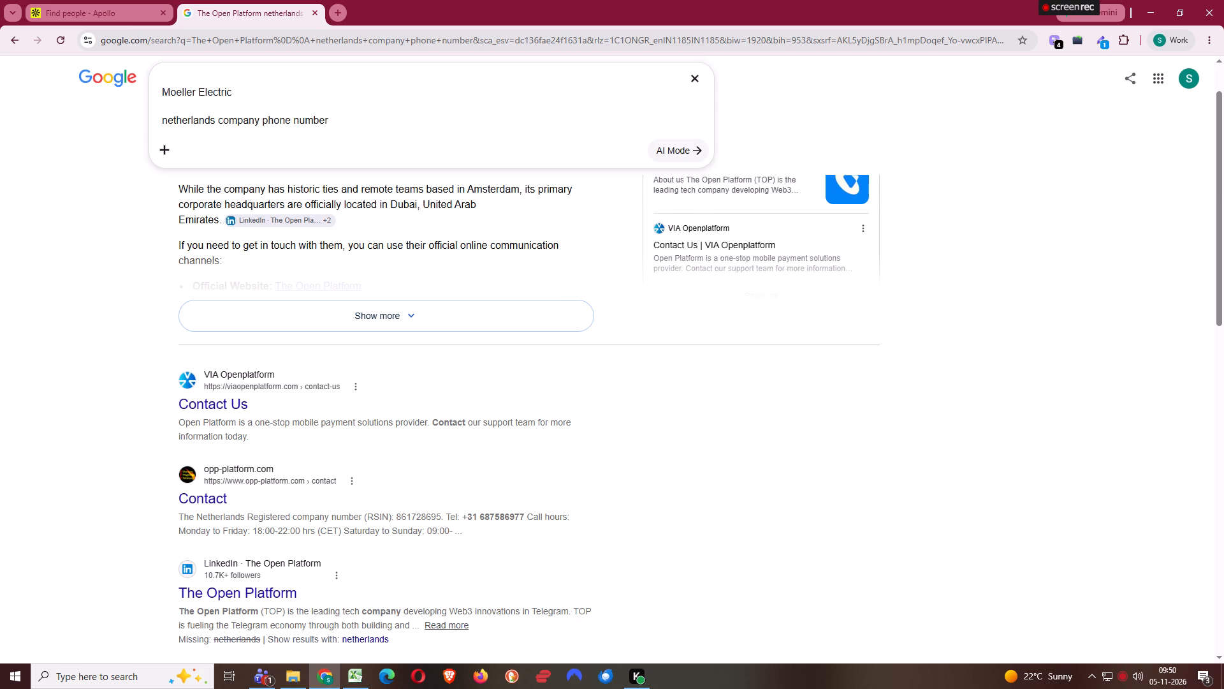
pyautogui.press('Return')
pyautogui.press('Return')
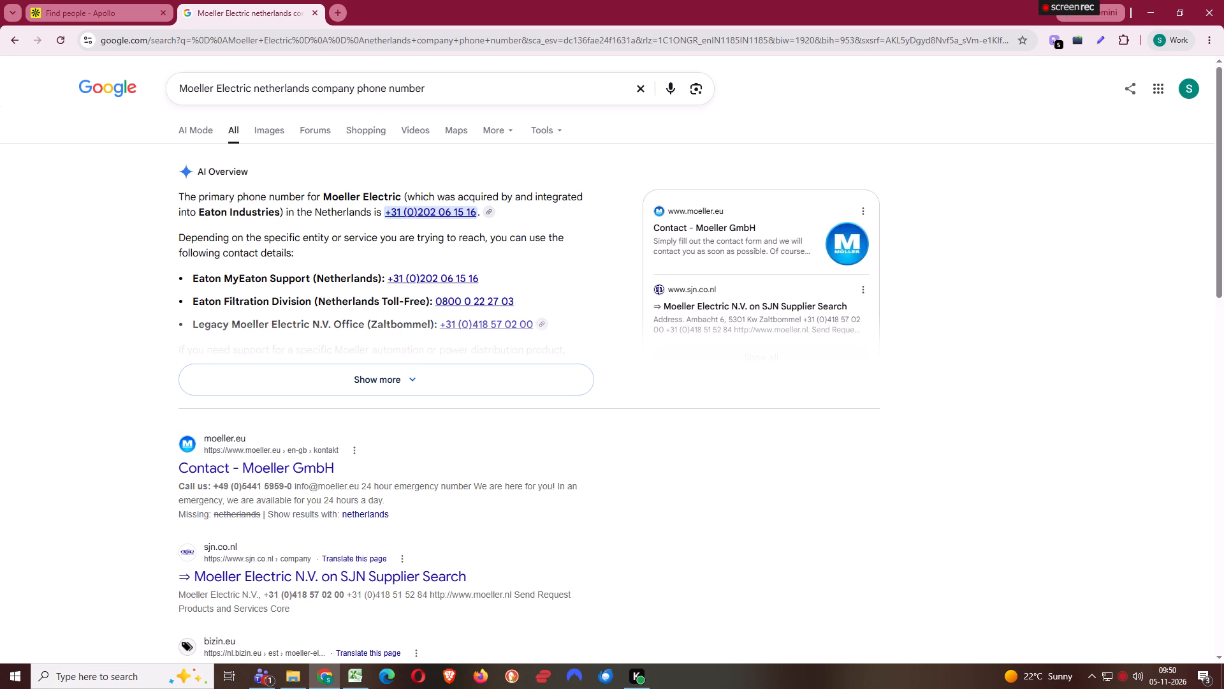
# Copy Moeller Electric's primary Netherlands number into row 197's Company Phone as text, leaving out the bracketed zero.
pyautogui.keyDown('alt'); pyautogui.click(407, 219); pyautogui.keyUp('alt')
pyautogui.keyDown('alt'); pyautogui.click(410, 212); pyautogui.keyUp('alt')
pyautogui.hotkey('alt', 'Tab')
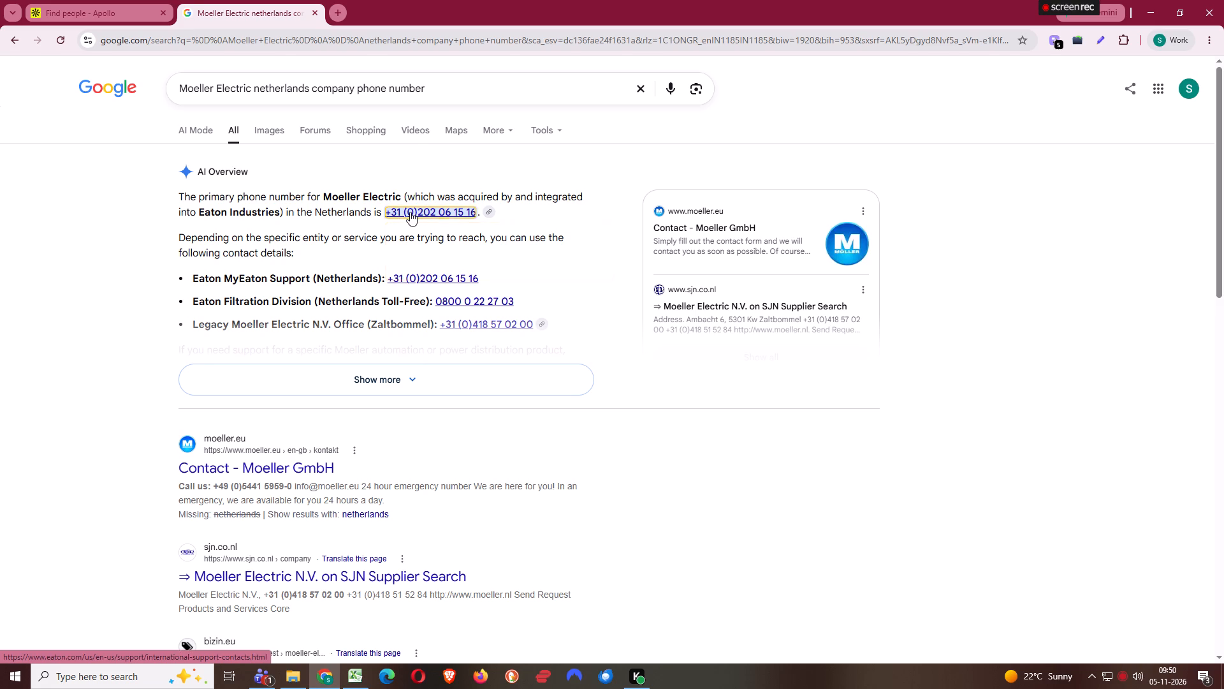
pyautogui.click(562, 137)
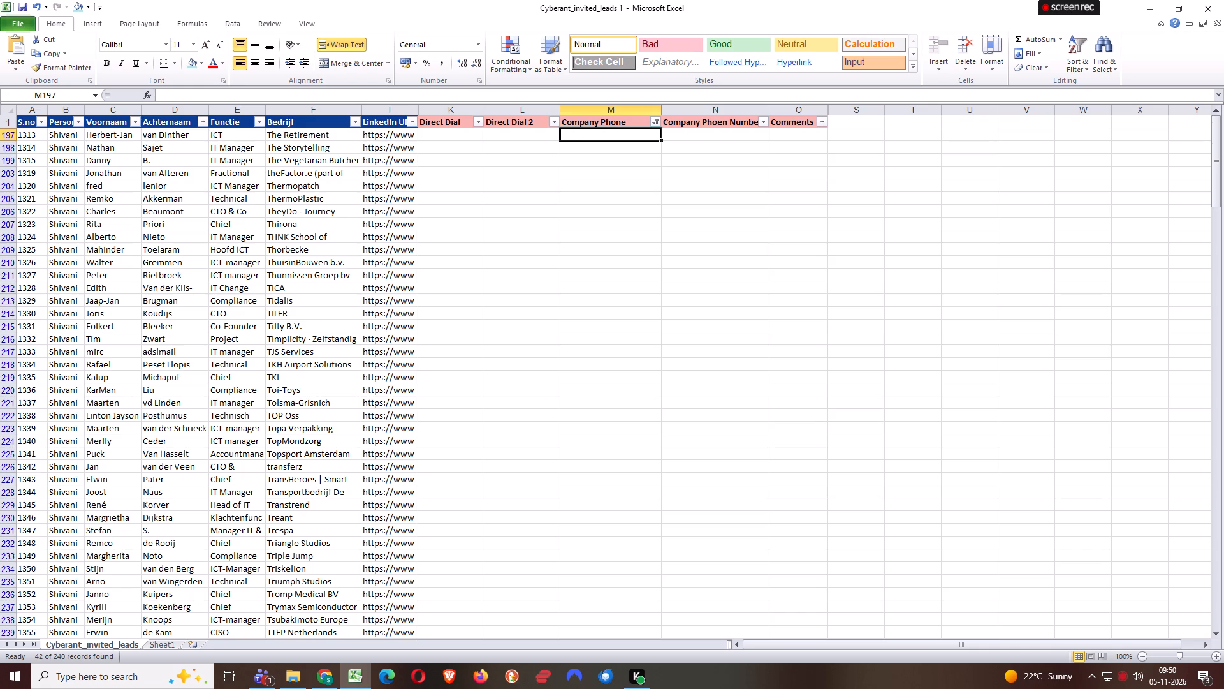
pyautogui.press("'")
pyautogui.hotkey('ctrl', 'v')
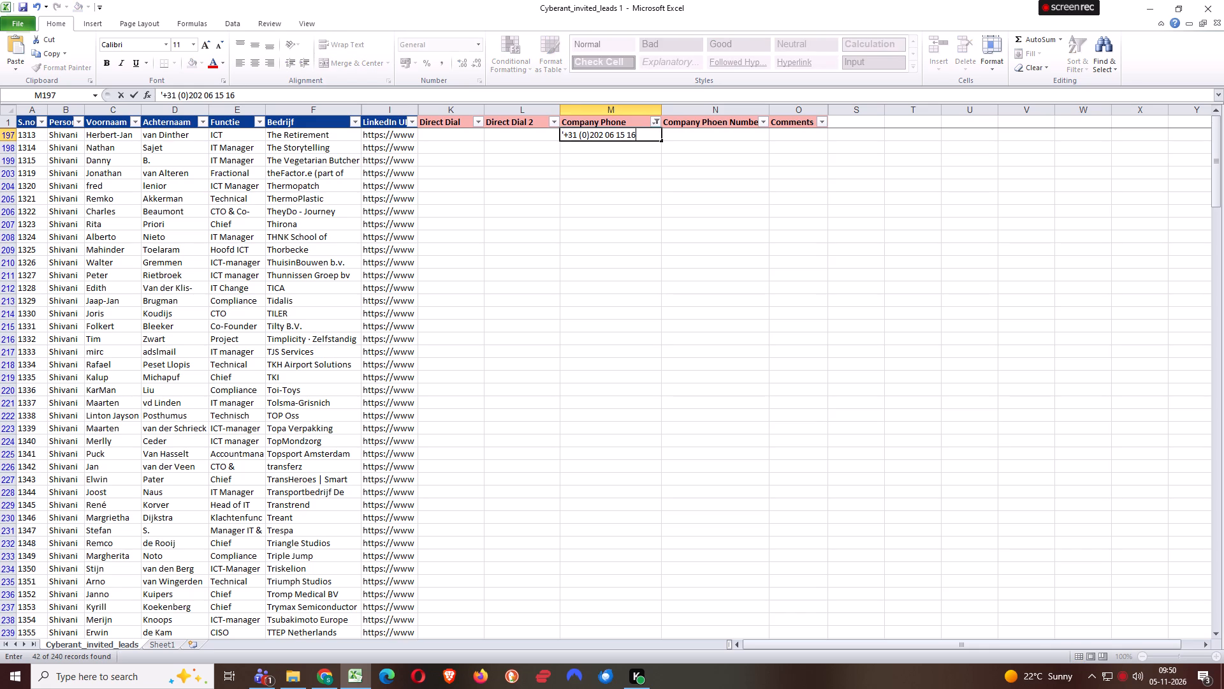
pyautogui.click(589, 138)
pyautogui.press('BackSpace')
pyautogui.press('BackSpace')
pyautogui.press('BackSpace')
pyautogui.press('BackSpace')
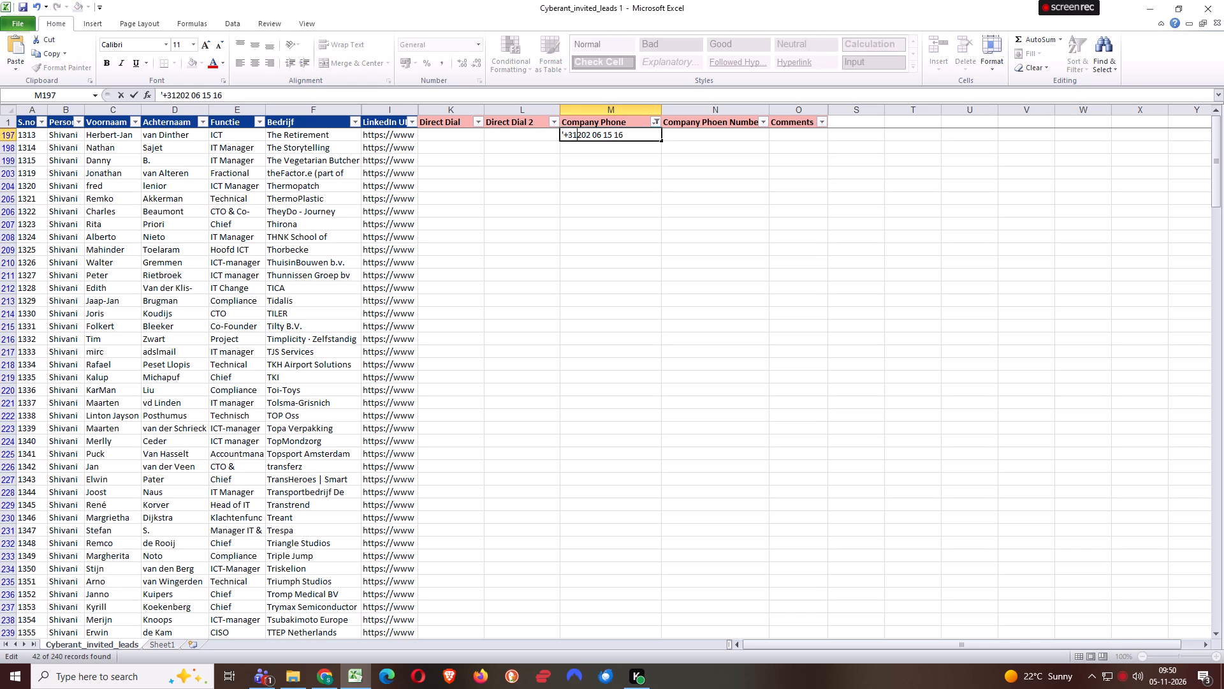
pyautogui.press('space')
pyautogui.click(655, 238)
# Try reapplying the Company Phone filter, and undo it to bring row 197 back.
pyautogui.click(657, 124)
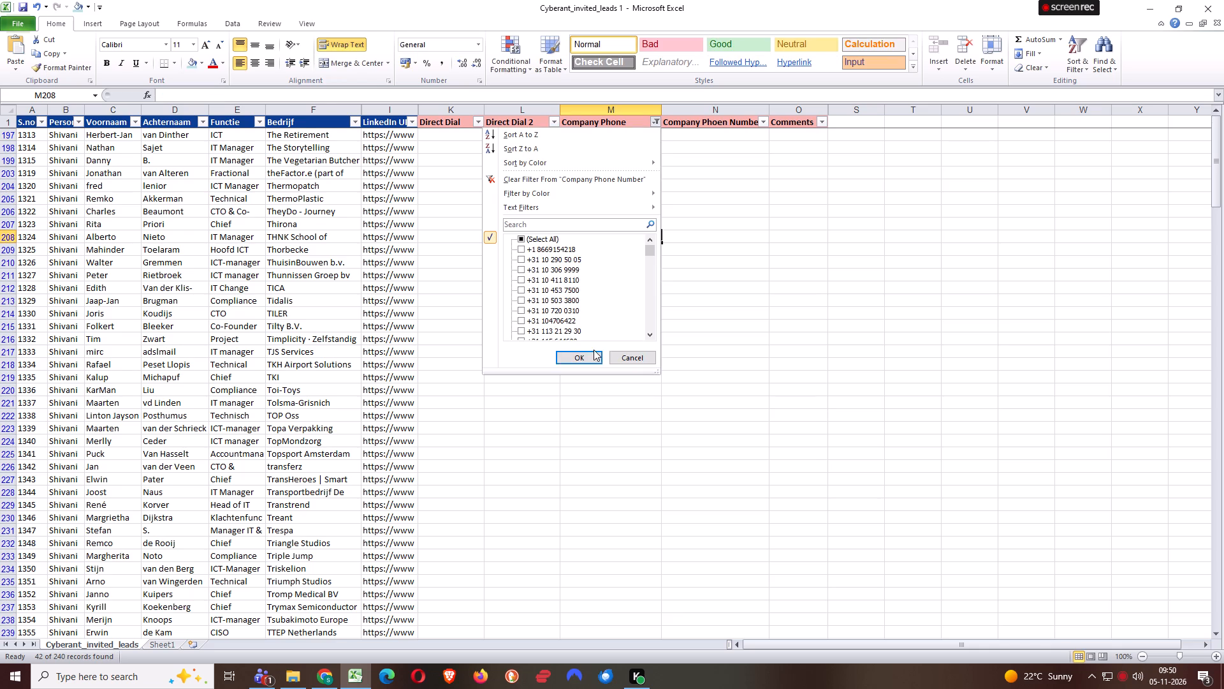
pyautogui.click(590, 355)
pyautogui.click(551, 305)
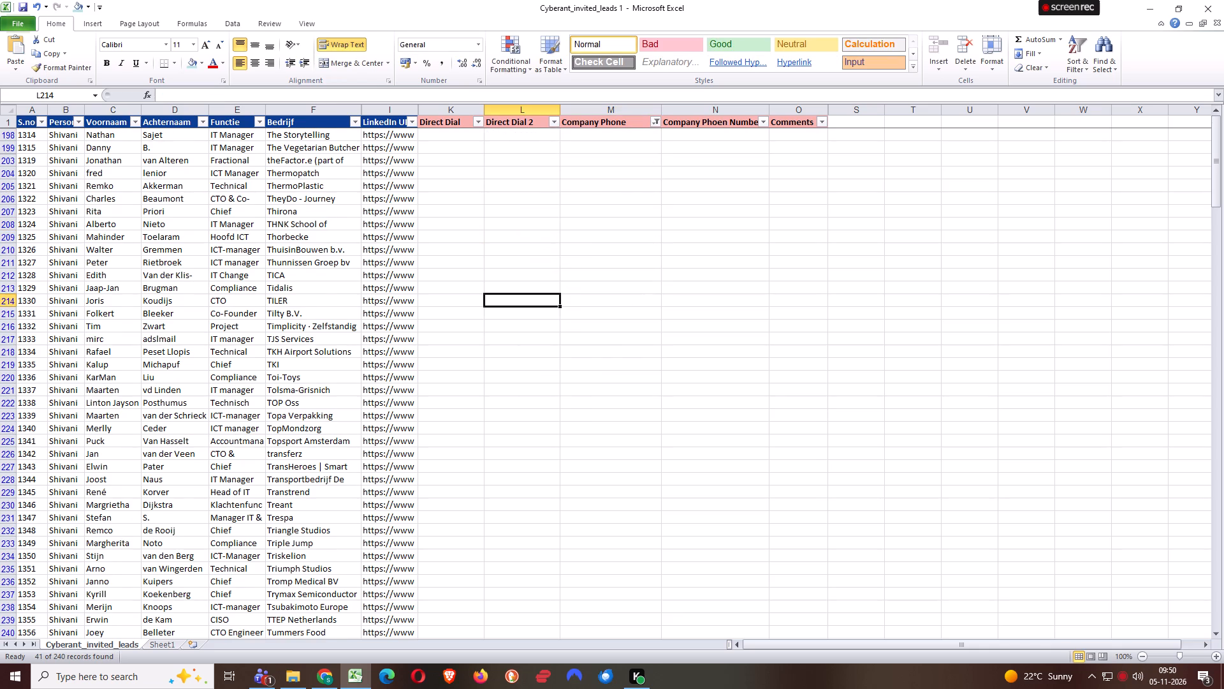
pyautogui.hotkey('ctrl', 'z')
# Enter NA as the Direct Dial for row 197.
pyautogui.click(462, 140)
pyautogui.press('n')
pyautogui.click(541, 256)
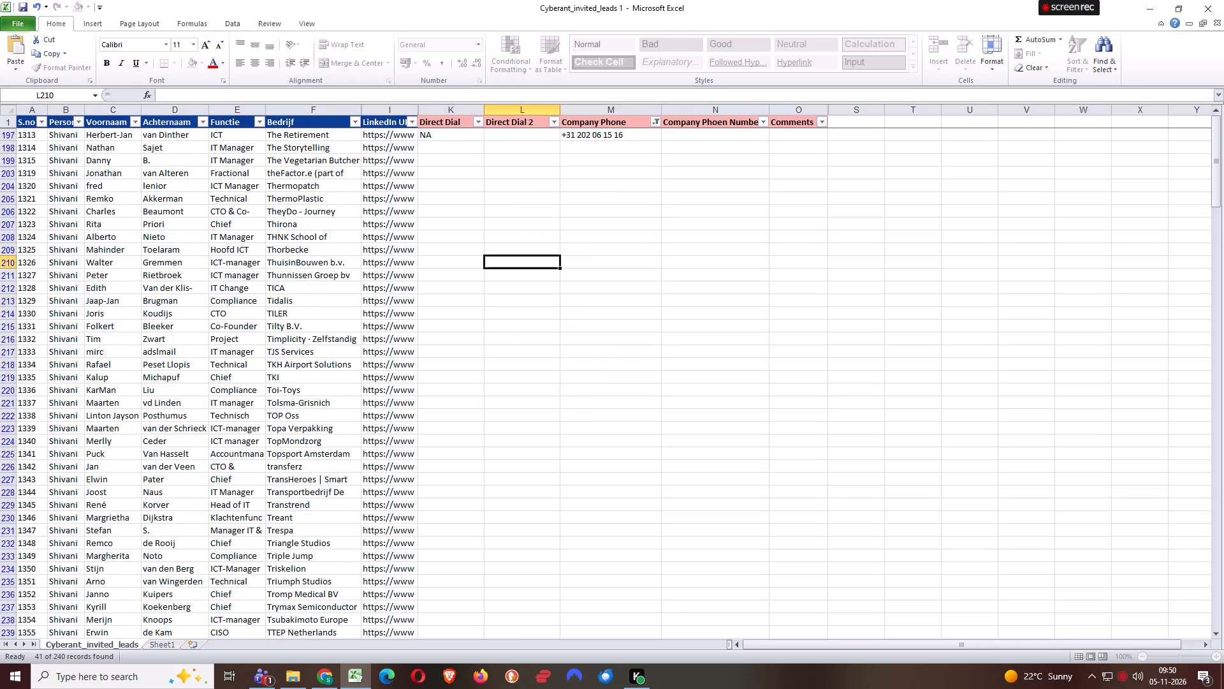
# Reapply the sheet's filter from the Direct Dial column with all its values selected, so the completed row is hidden.
pyautogui.click(476, 124)
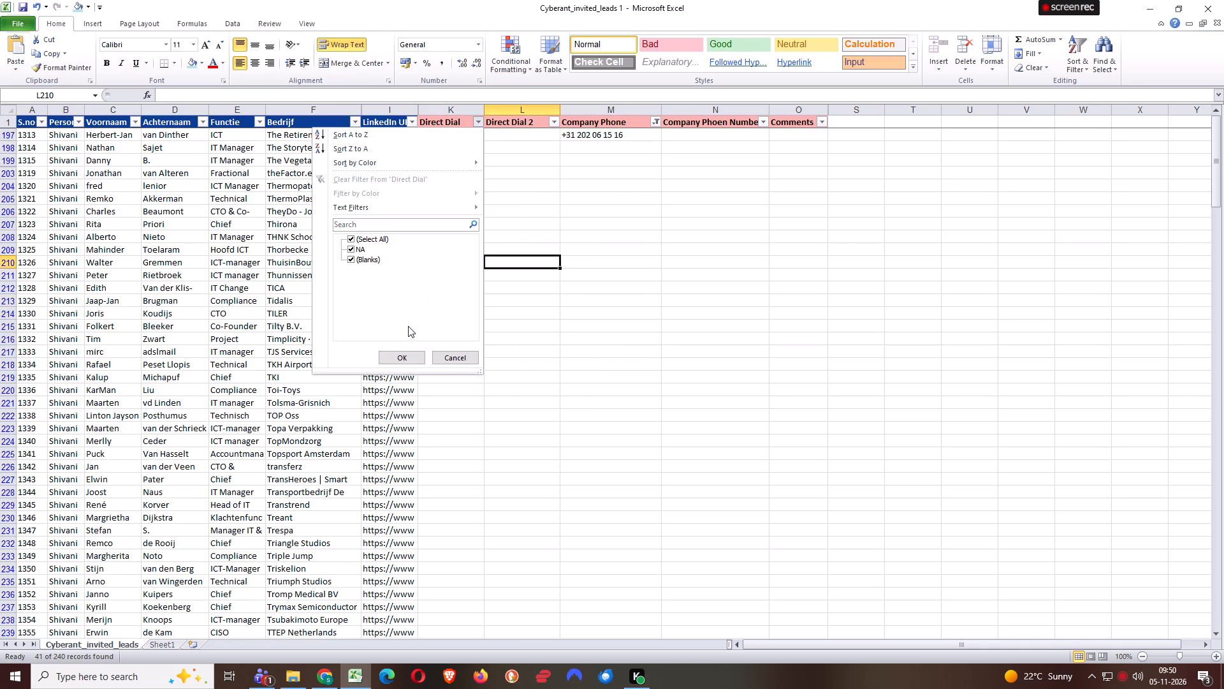
pyautogui.hotkey('alt', 'Tab')
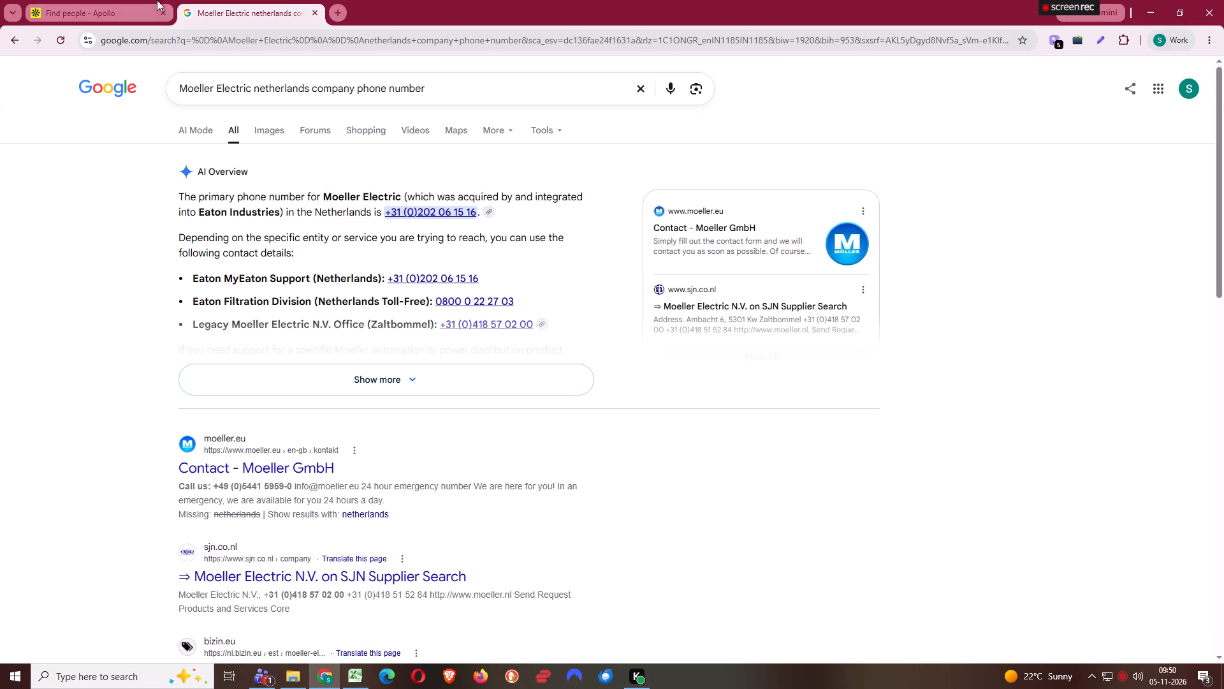
pyautogui.click(157, 0)
pyautogui.hotkey('alt', 'Tab')
pyautogui.click(476, 119)
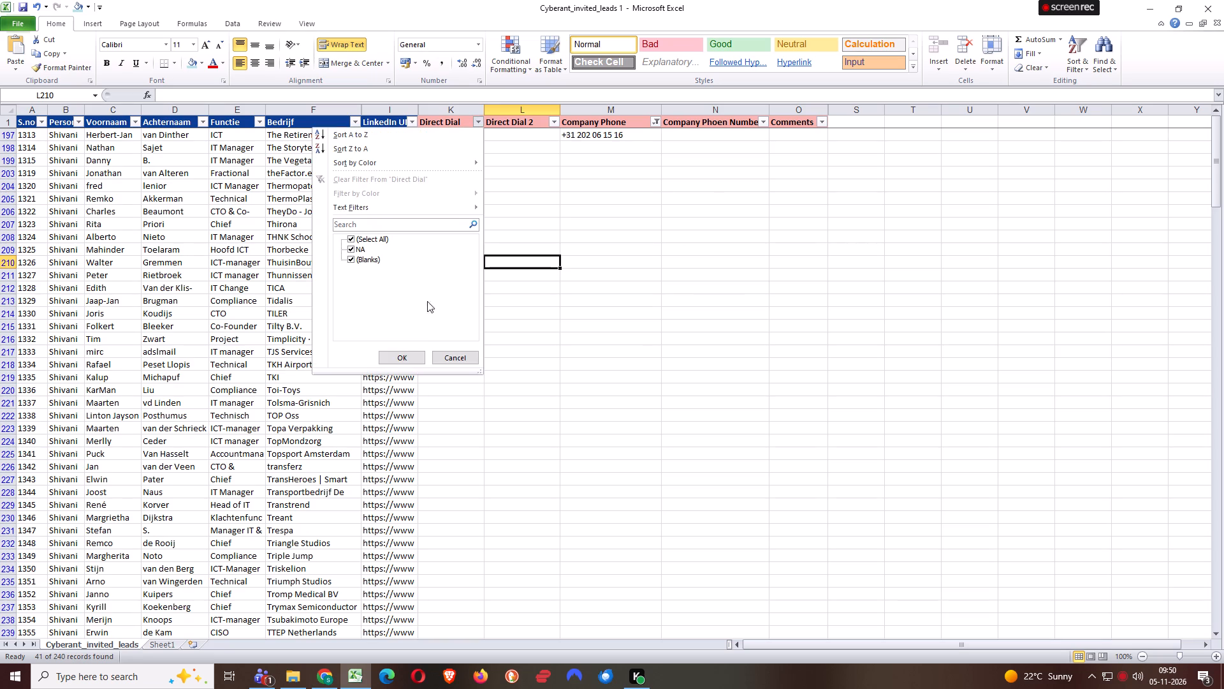
pyautogui.click(411, 355)
# Search Apollo's people list for the contact named in row 198 and request access to the IT Manager's mobile number.
pyautogui.moveTo(153, 131); pyautogui.dragTo(116, 131)
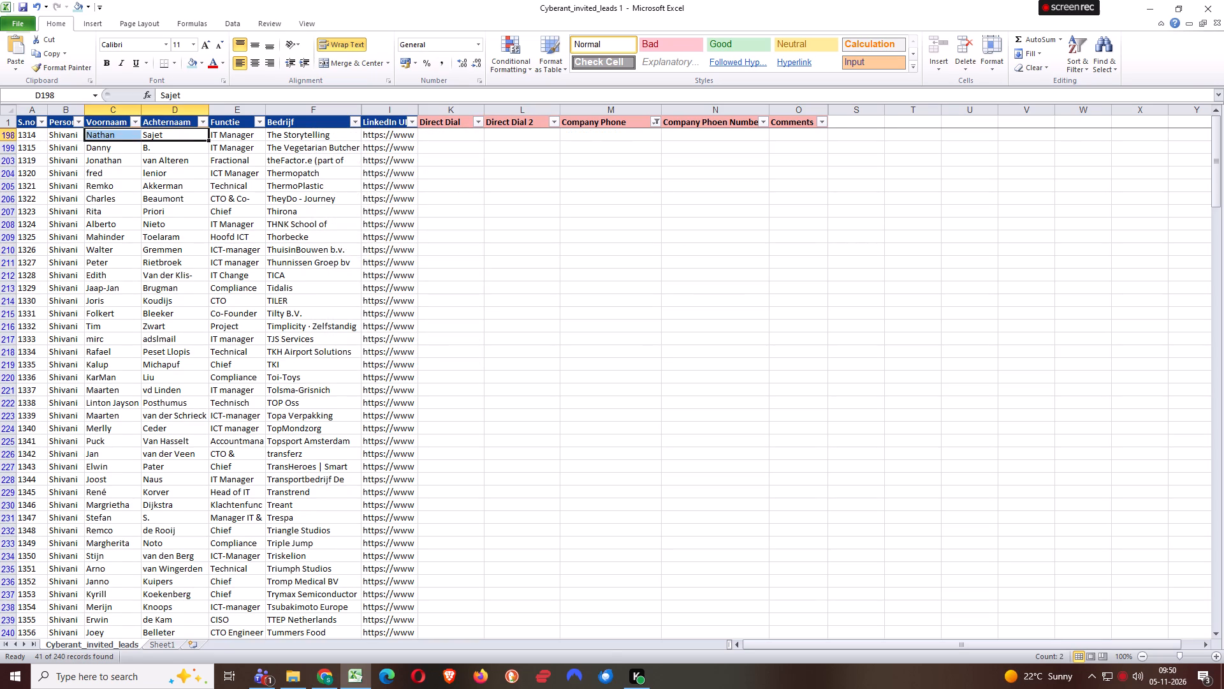
pyautogui.hotkey('ctrl', 'c')
pyautogui.hotkey('alt', 'Tab')
pyautogui.tripleClick(259, 133)
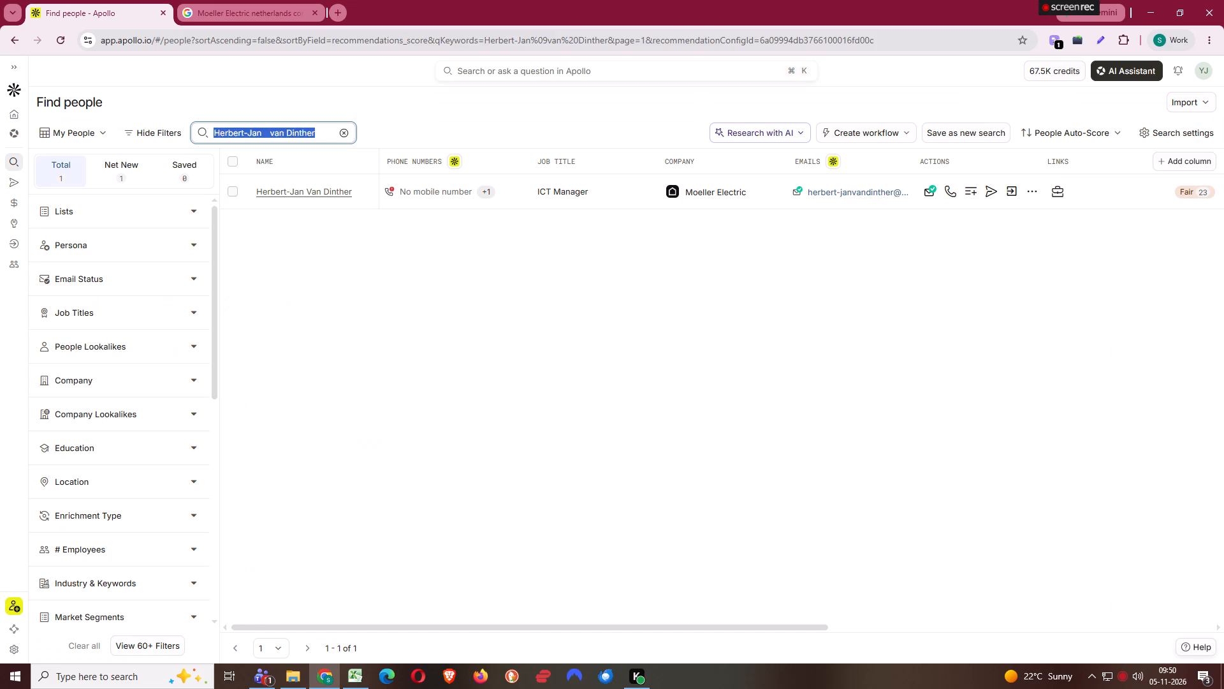
pyautogui.hotkey('ctrl', 'v')
pyautogui.press('Return')
pyautogui.press('Return')
pyautogui.hotkey('alt', 'Tab')
pyautogui.hotkey('alt', 'Tab')
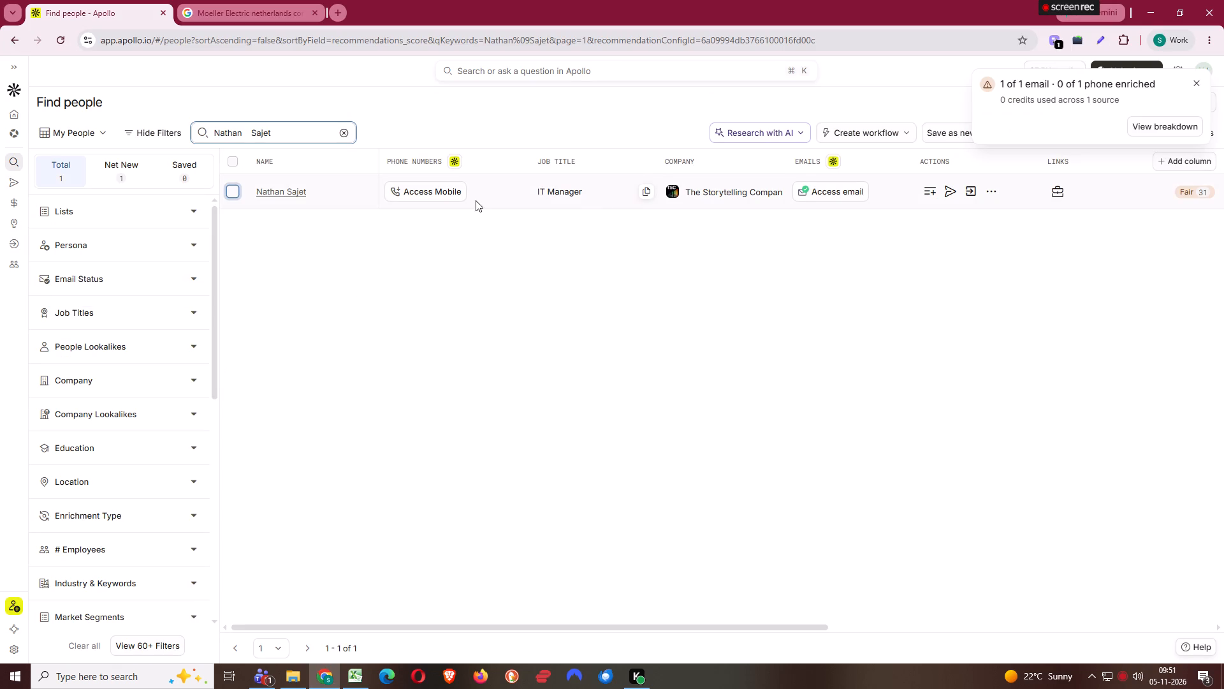
pyautogui.click(454, 197)
# Copy row 198's company name and search Google for "The Storytelling Company (TSC) netherlands company phone number".
pyautogui.hotkey('alt', 'Tab')
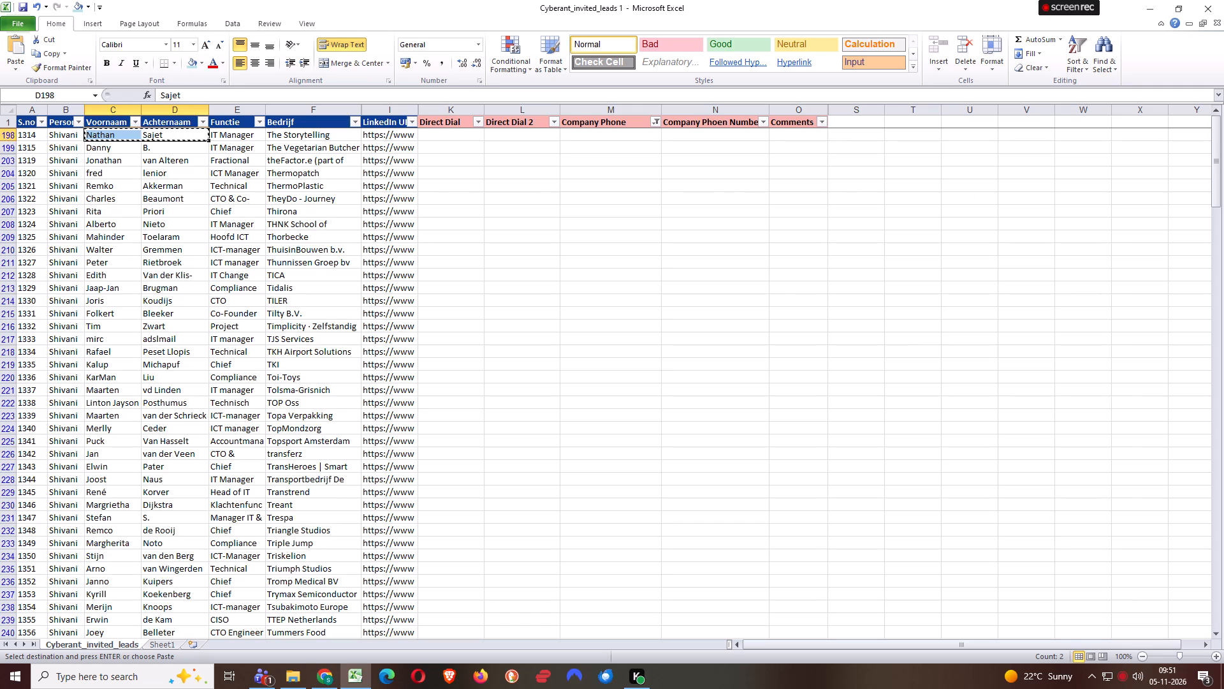
pyautogui.click(279, 137)
pyautogui.hotkey('ctrl', 'c')
pyautogui.hotkey('alt', 'Tab')
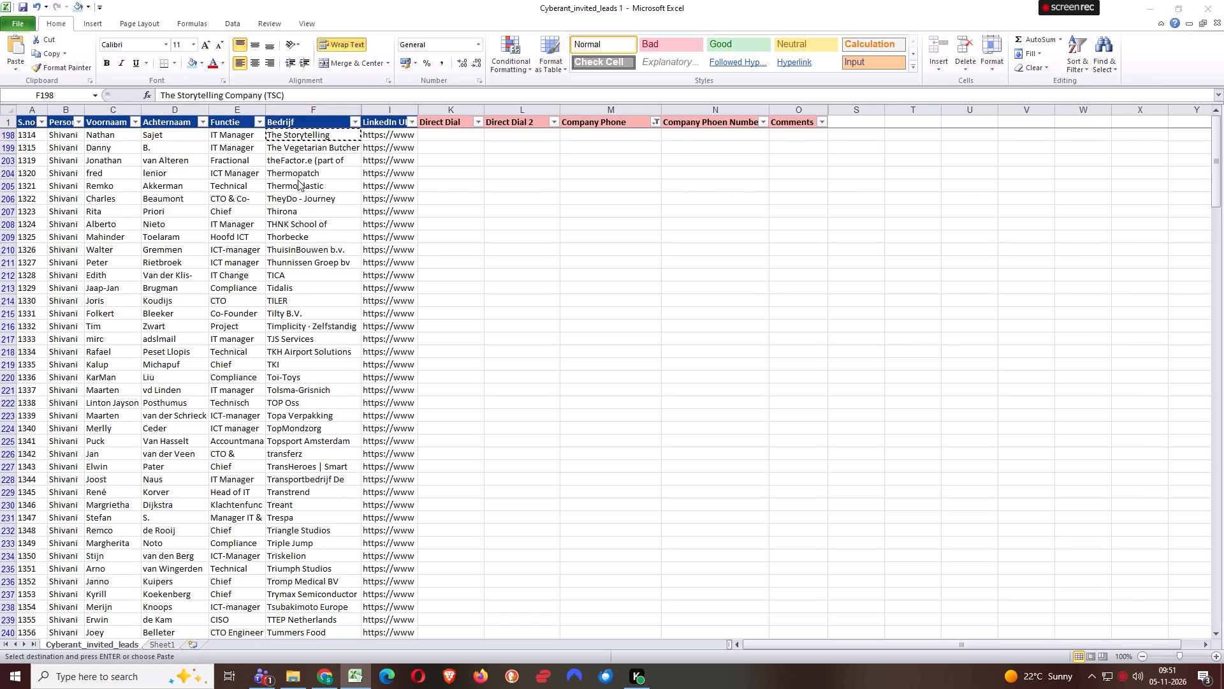
pyautogui.click(233, 0)
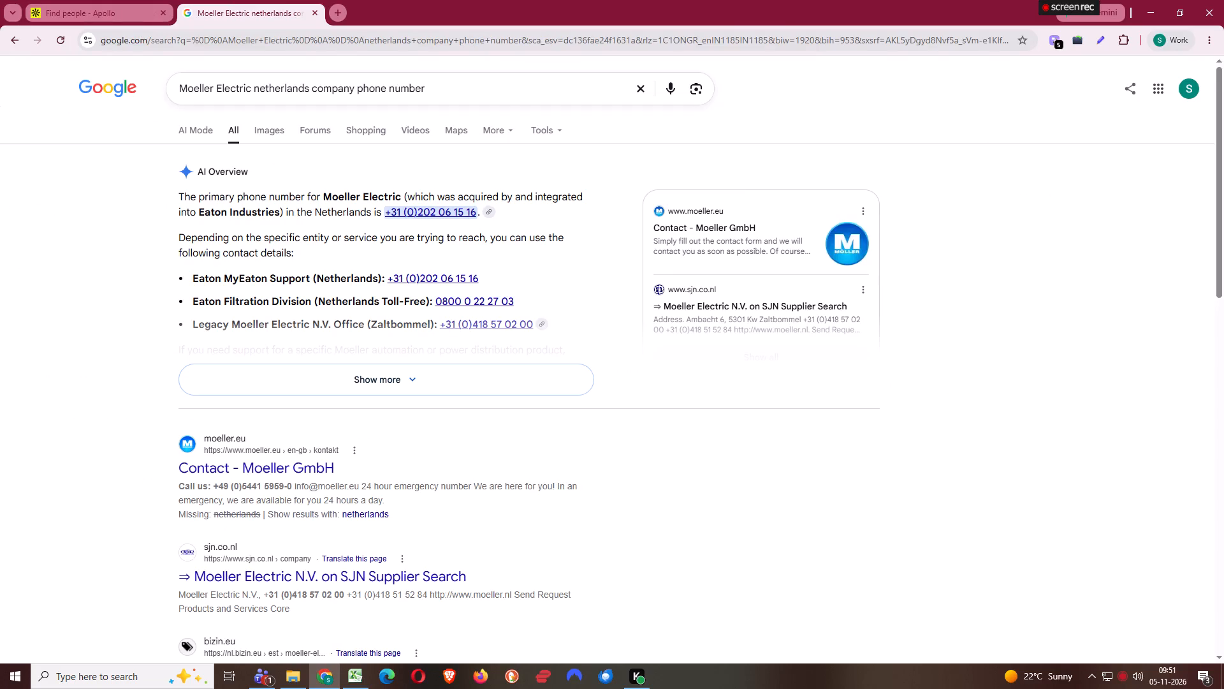
pyautogui.moveTo(251, 89); pyautogui.dragTo(0, 76)
pyautogui.hotkey('ctrl', 'v')
pyautogui.press('Return')
pyautogui.press('Return')
pyautogui.press('Return')
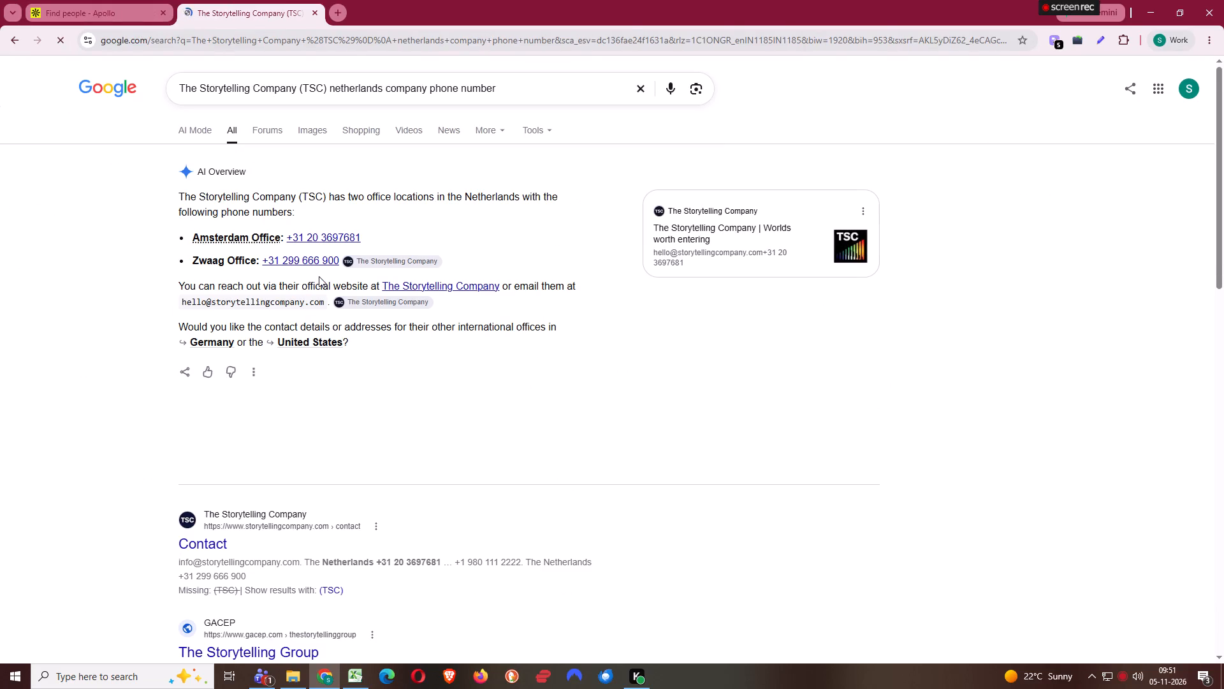
# Copy The Storytelling Company's Amsterdam office number into row 198's Company Phone column.
pyautogui.keyDown('alt'); pyautogui.click(316, 235); pyautogui.keyUp('alt')
pyautogui.hotkey('alt', 'Tab')
pyautogui.click(553, 135)
pyautogui.click(576, 138)
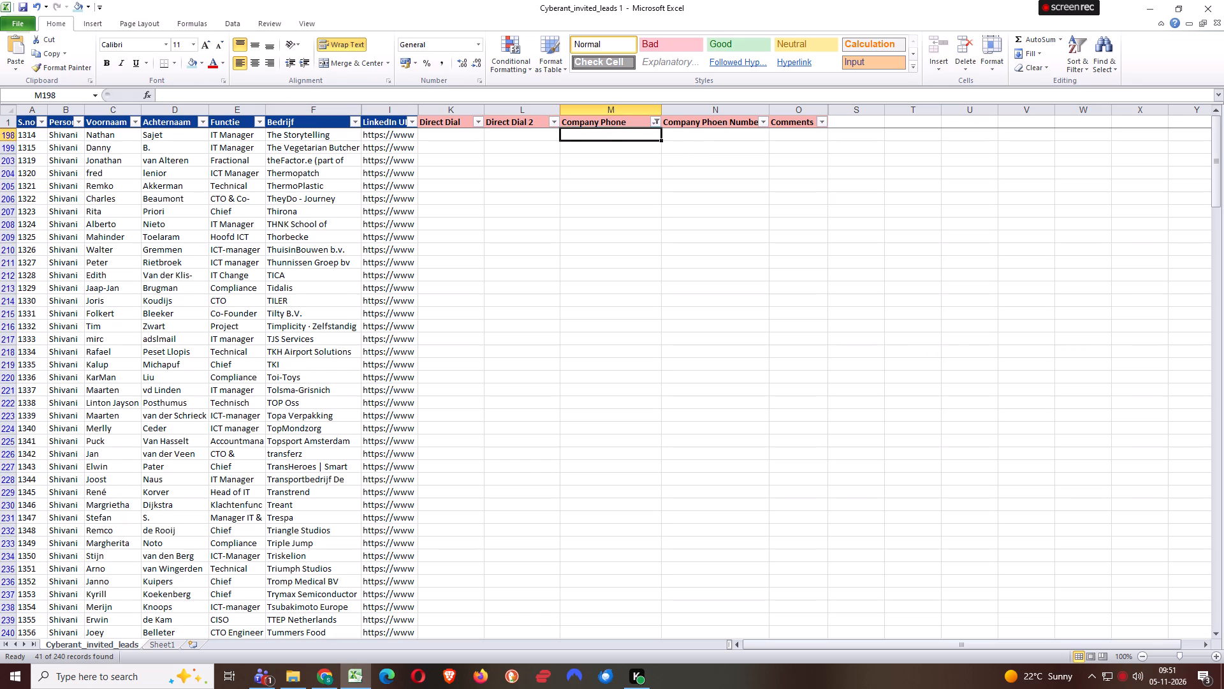
pyautogui.hotkey('ctrl', 'v')
# Copy The Storytelling Company's Zwaag office number into the second company phone column of row 198.
pyautogui.hotkey('alt', 'Tab')
pyautogui.keyDown('alt'); pyautogui.click(277, 252); pyautogui.keyUp('alt')
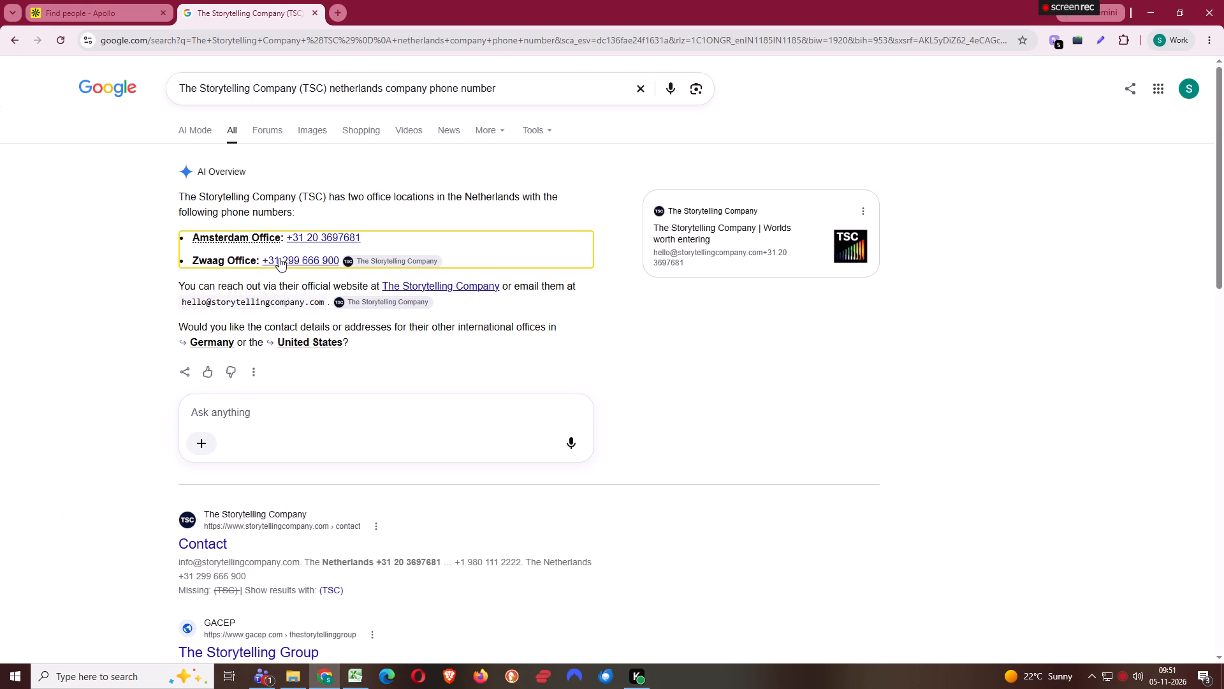
pyautogui.keyDown('alt'); pyautogui.click(280, 258); pyautogui.keyUp('alt')
pyautogui.hotkey('alt', 'Tab')
pyautogui.click(679, 138)
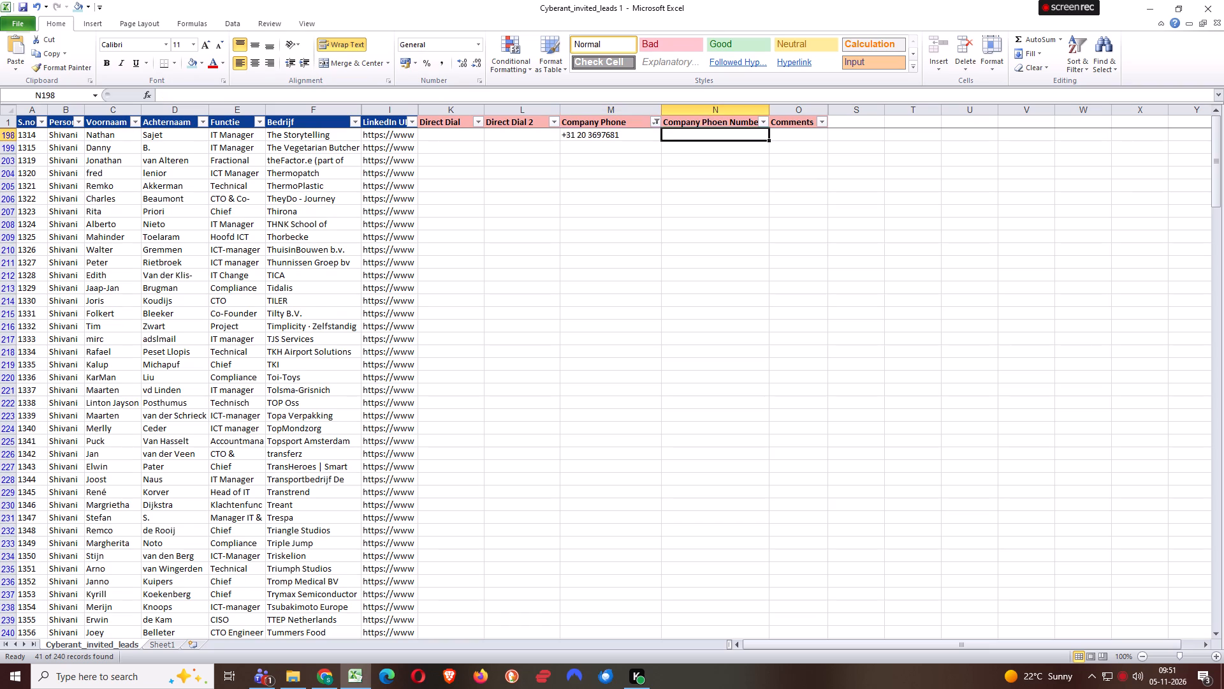
pyautogui.hotkey('ctrl', 'v')
# Copy the contact's default mobile number from Apollo into row 198's Direct Dial column.
pyautogui.click(438, 141)
pyautogui.hotkey('alt', 'Tab')
pyautogui.click(59, 1)
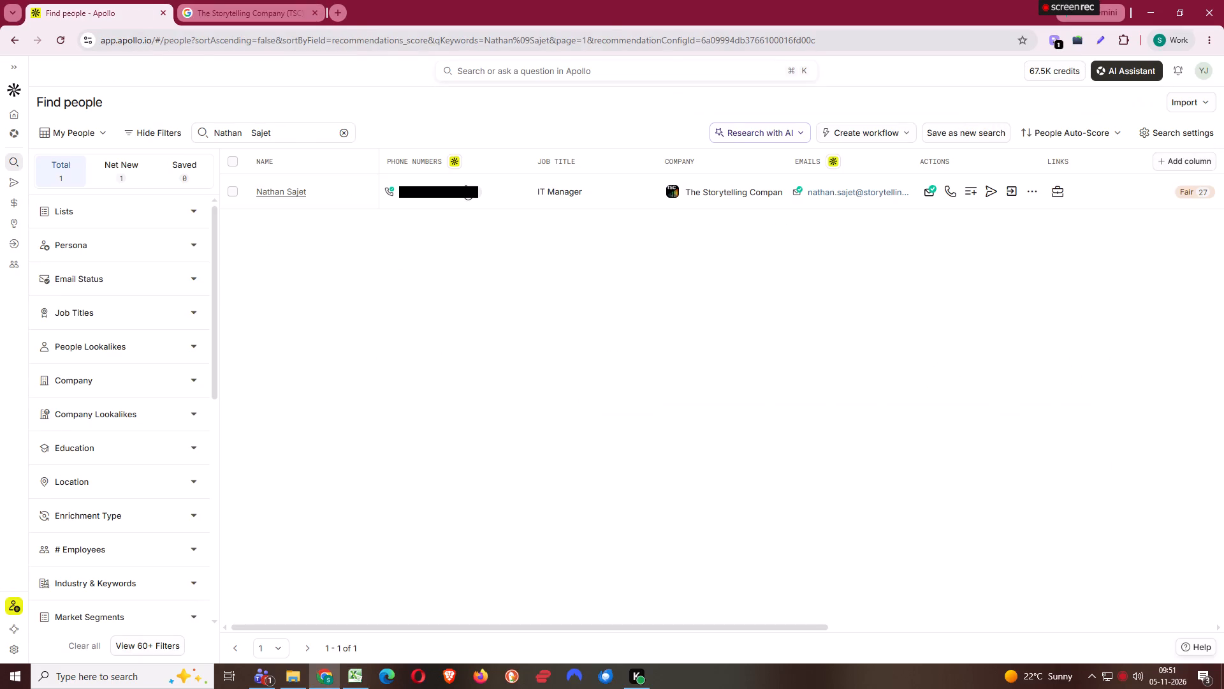
pyautogui.click(465, 185)
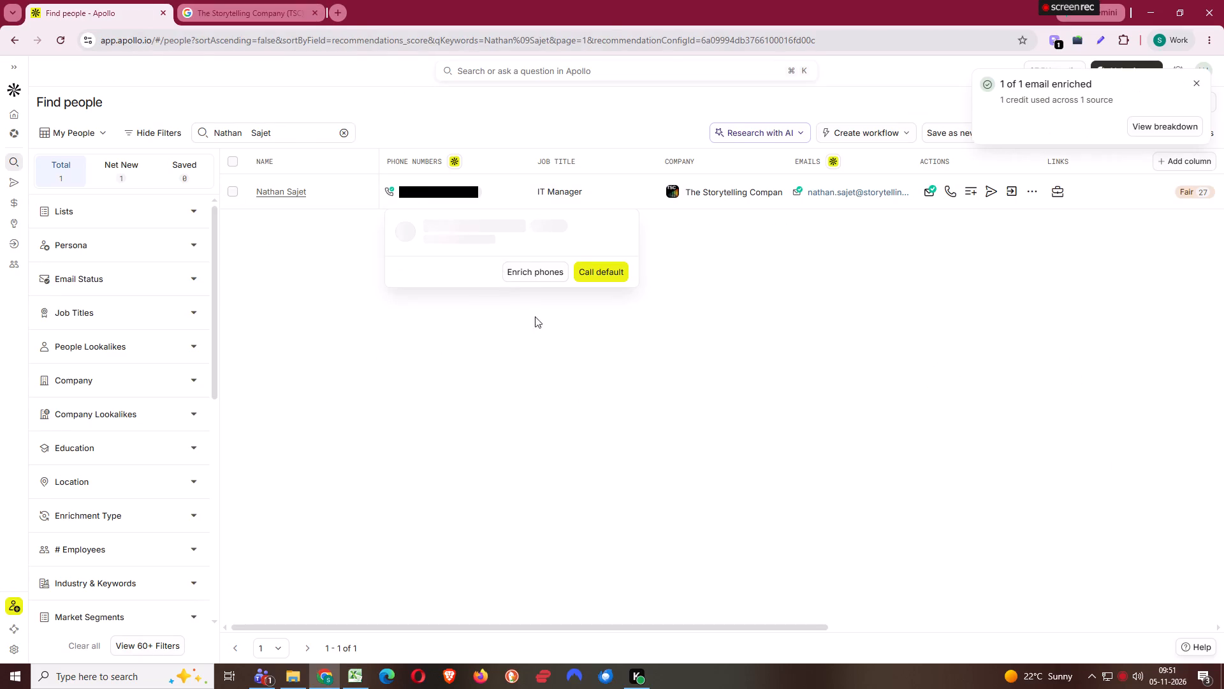
pyautogui.click(550, 227)
pyautogui.hotkey('alt', 'Tab')
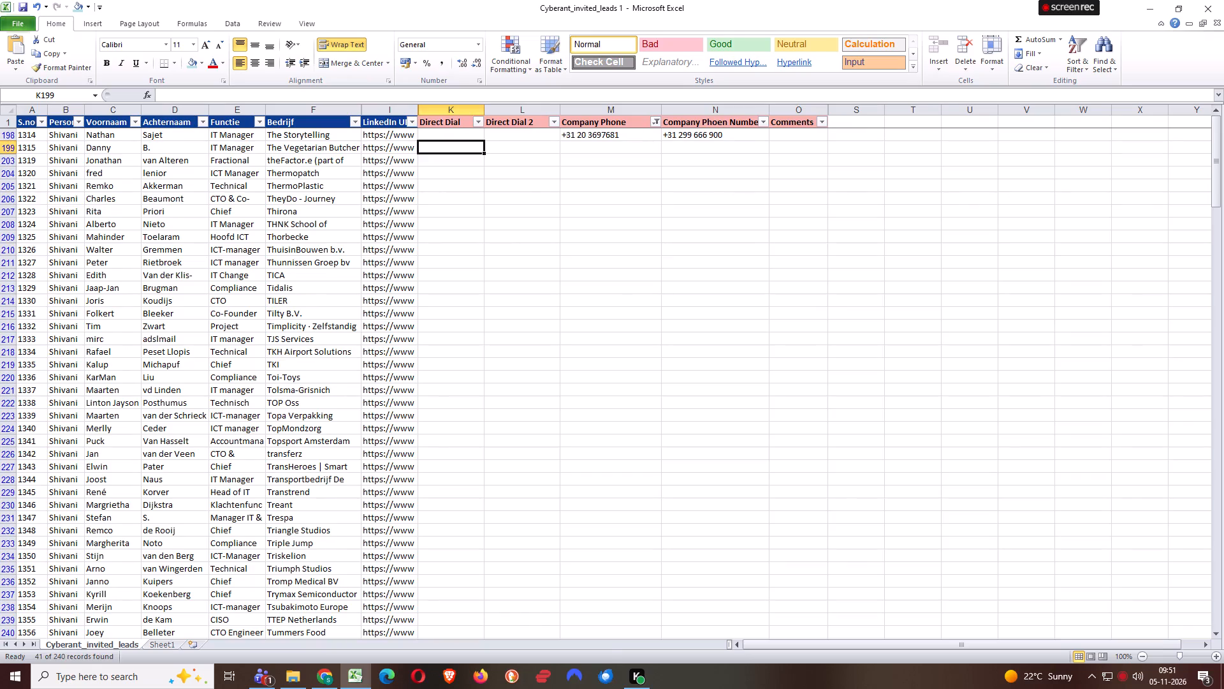
pyautogui.click(471, 140)
pyautogui.click(469, 133)
pyautogui.hotkey('ctrl', 'v')
# Reapply the filter from the Direct Dial column with all its values selected to hide completed row 198.
pyautogui.click(478, 124)
pyautogui.click(412, 355)
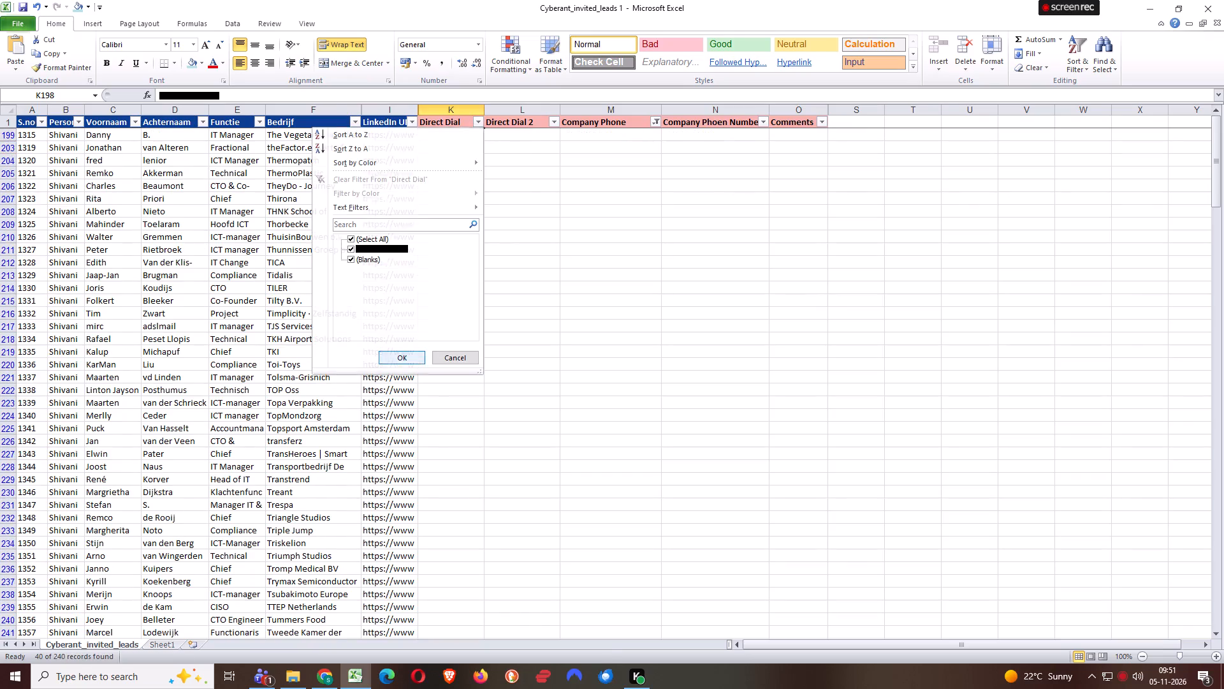
# Copy the first and last name from row 199 and search Apollo's people list for that contact.
pyautogui.moveTo(154, 132); pyautogui.dragTo(101, 132)
pyautogui.hotkey('ctrl', 'c')
pyautogui.hotkey('alt', 'Tab')
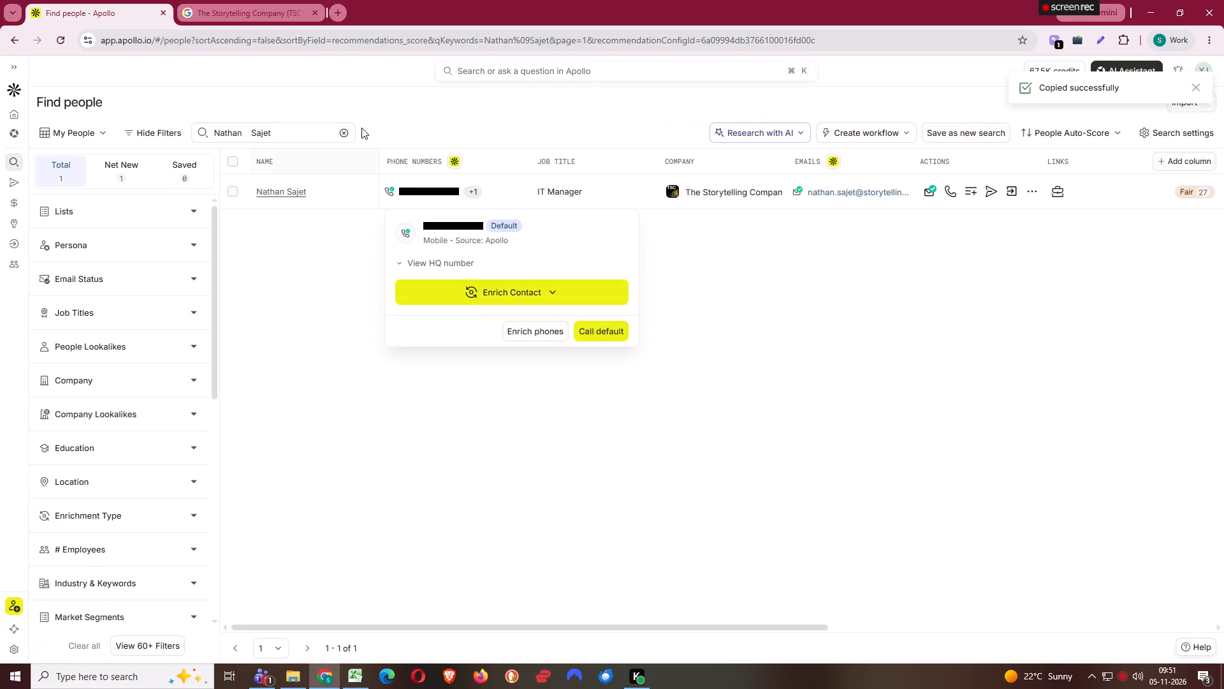
pyautogui.tripleClick(270, 131)
pyautogui.hotkey('ctrl', 'v')
pyautogui.press('Return')
pyautogui.press('Return')
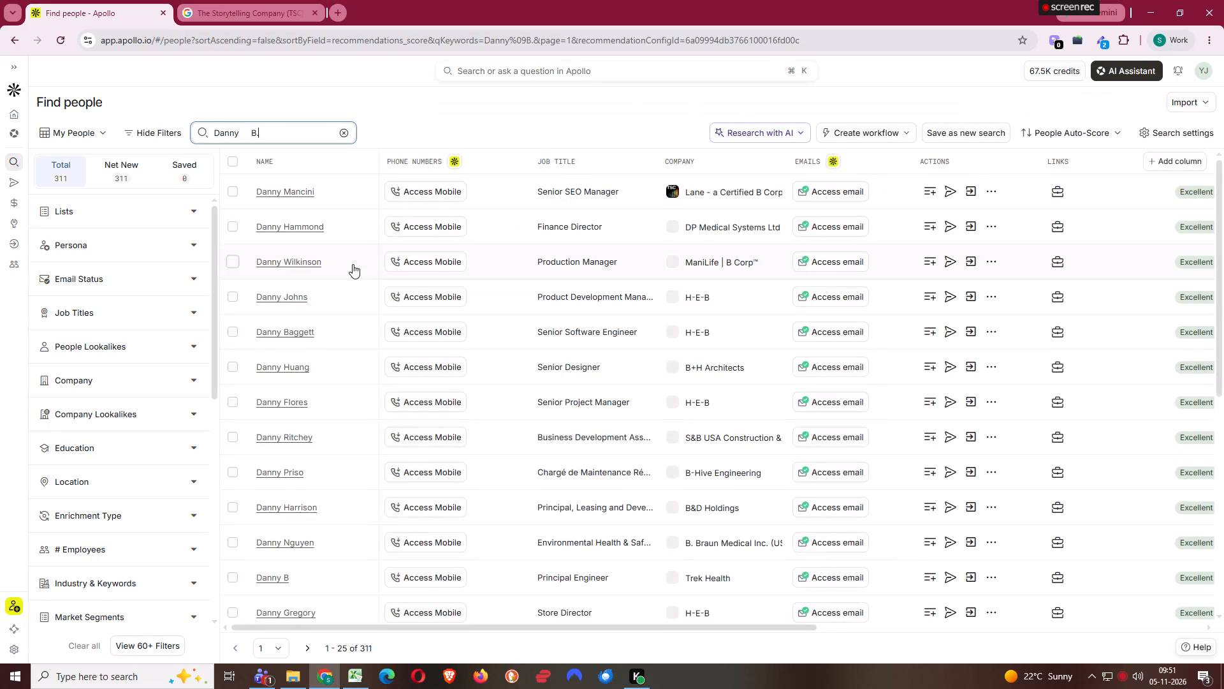
pyautogui.hotkey('alt', 'Tab')
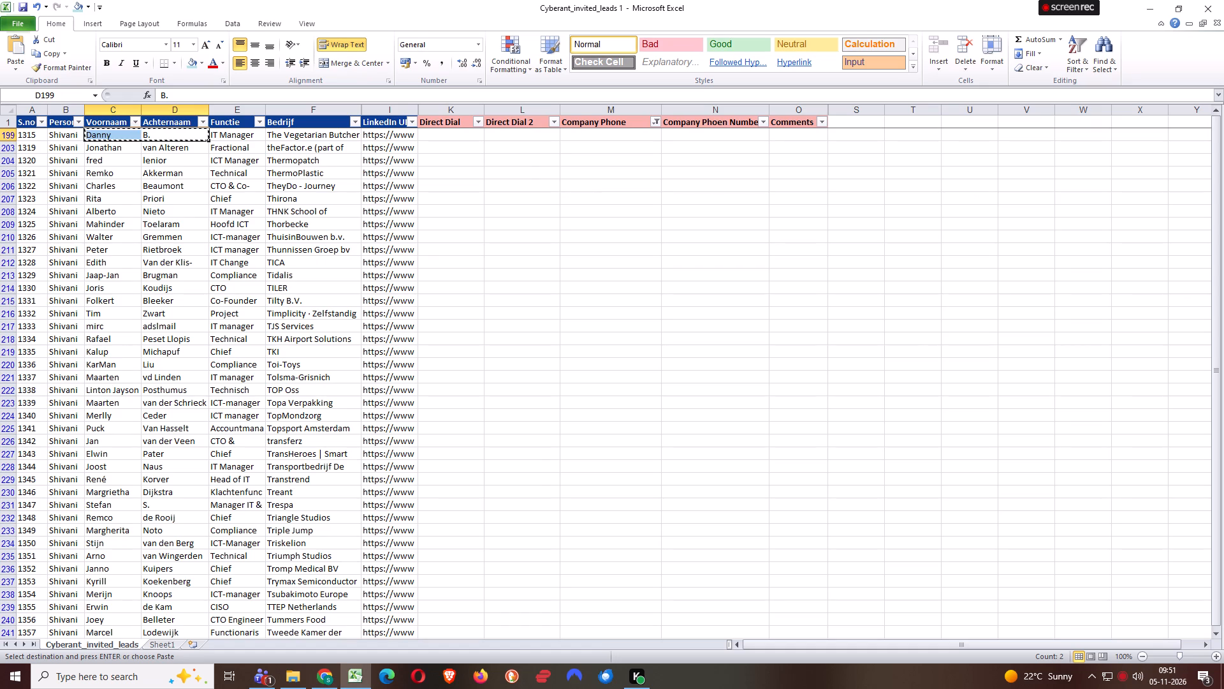
# Copy row 199's company name, replace the surname initial in Apollo's people search with it, and request the matching contact's mobile number.
pyautogui.click(339, 132)
pyautogui.hotkey('ctrl', 'c')
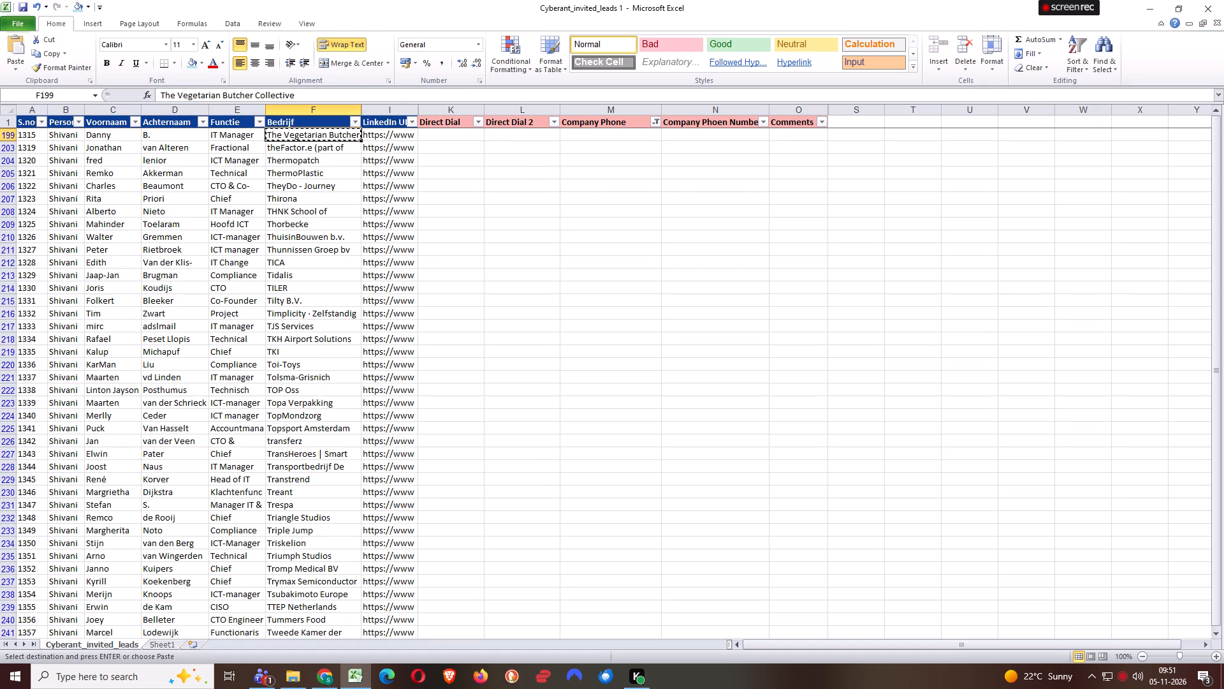
pyautogui.hotkey('alt', 'Tab')
pyautogui.click(252, 133)
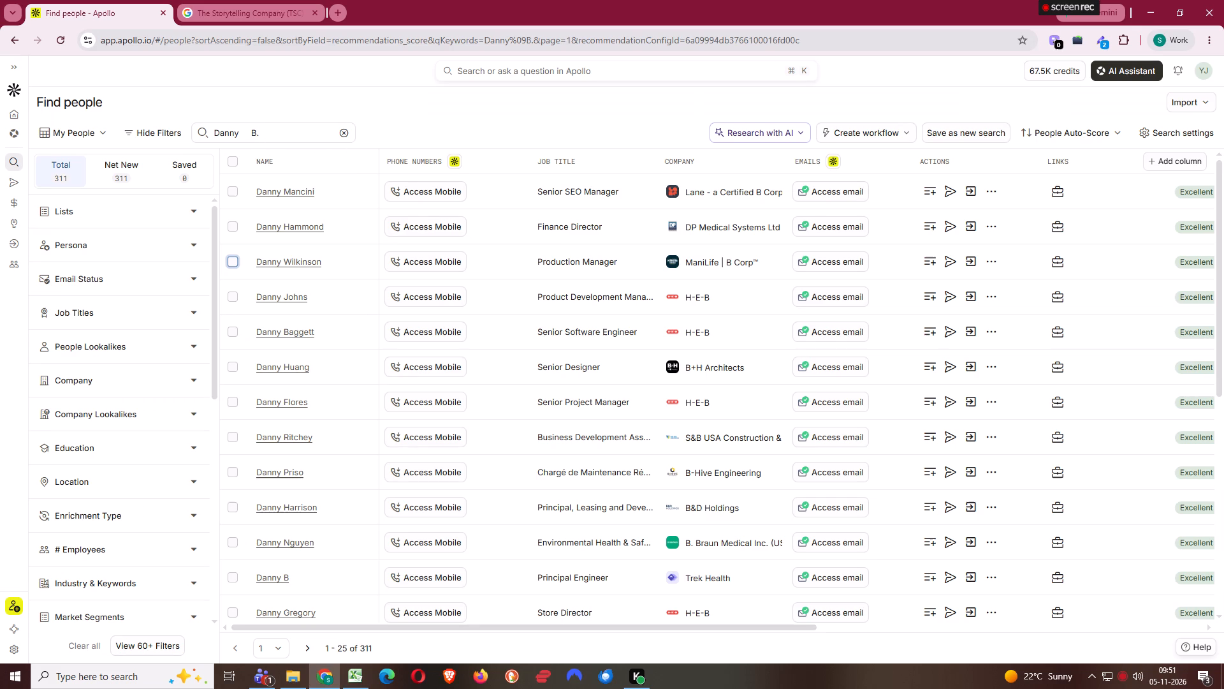
pyautogui.moveTo(247, 131); pyautogui.dragTo(267, 135)
pyautogui.hotkey('ctrl', 'v')
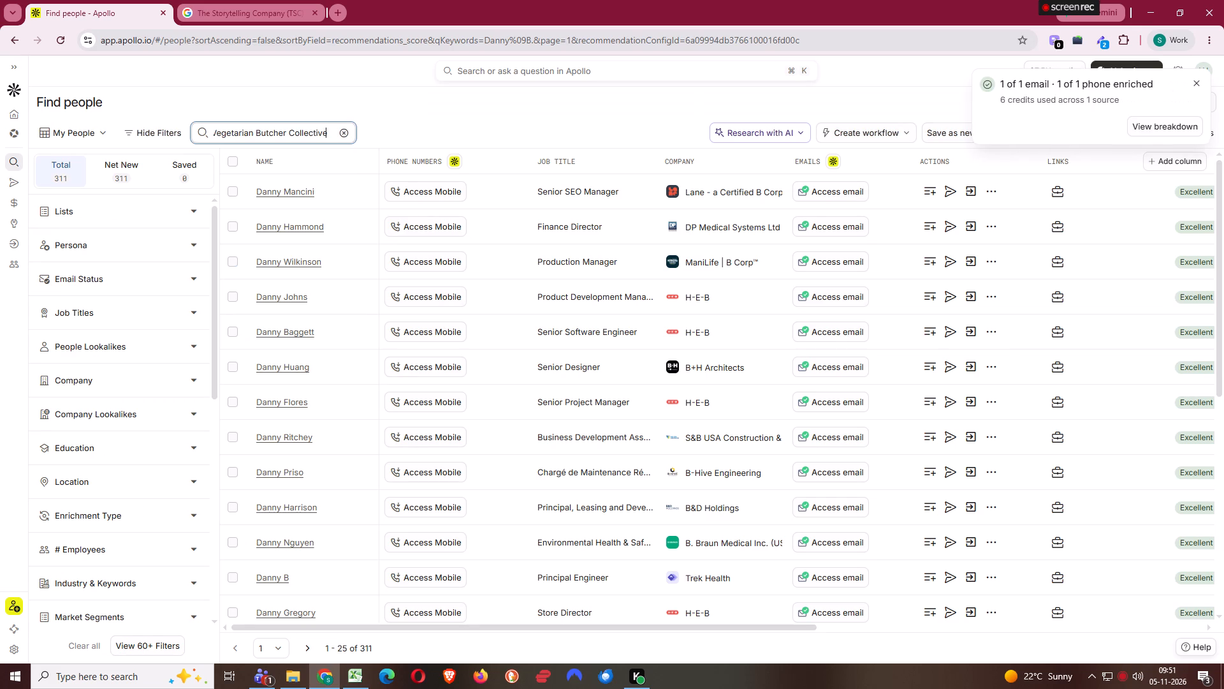
pyautogui.press('Return')
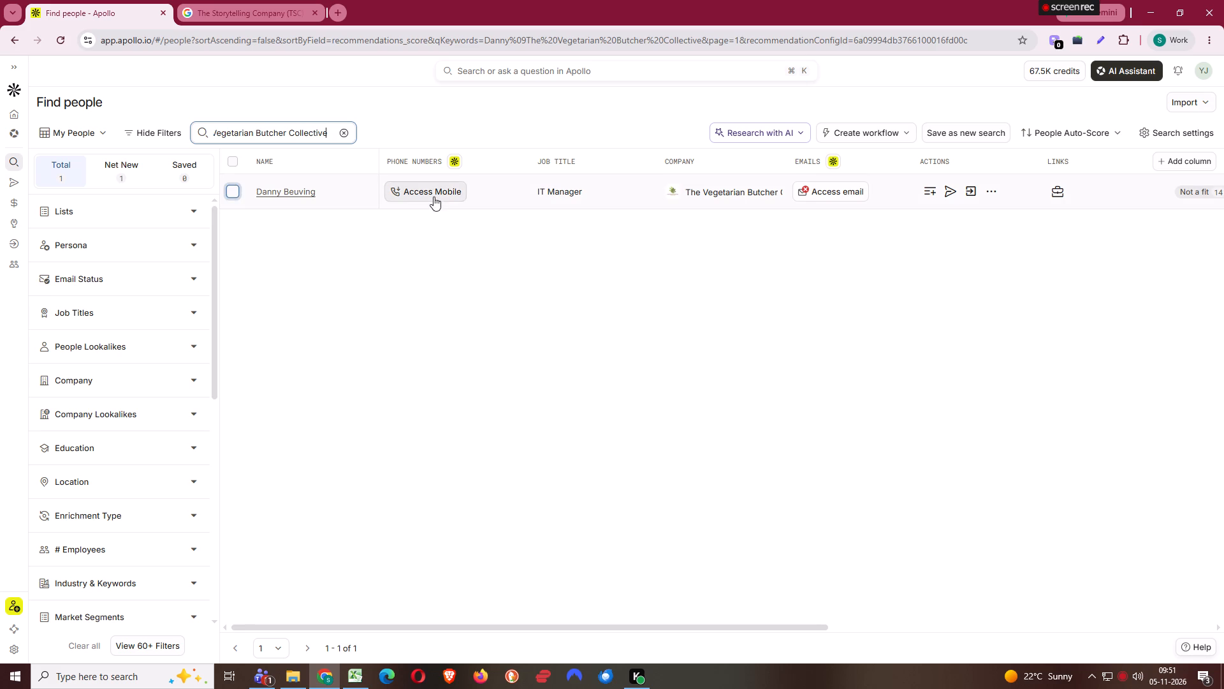
pyautogui.click(433, 196)
# Search Google for "The Vegetarian Butcher Collective netherlands company phone number" and review the results.
pyautogui.hotkey('alt', 'Tab')
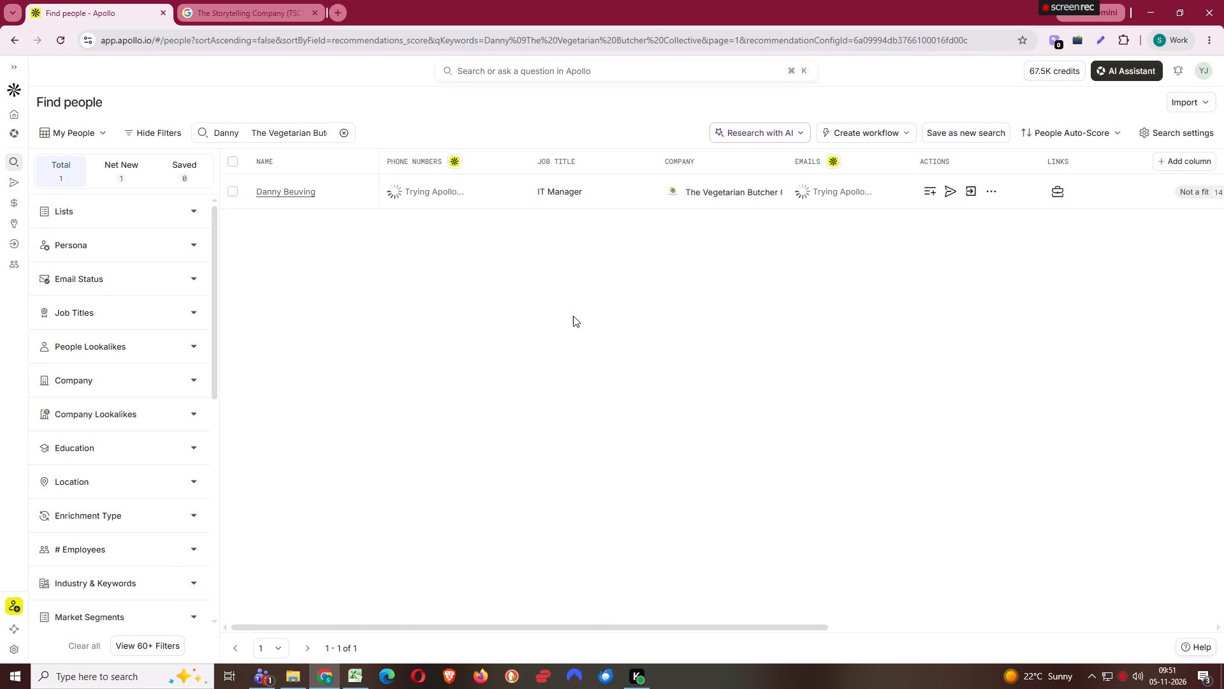
pyautogui.hotkey('alt', 'Tab')
pyautogui.click(307, 0)
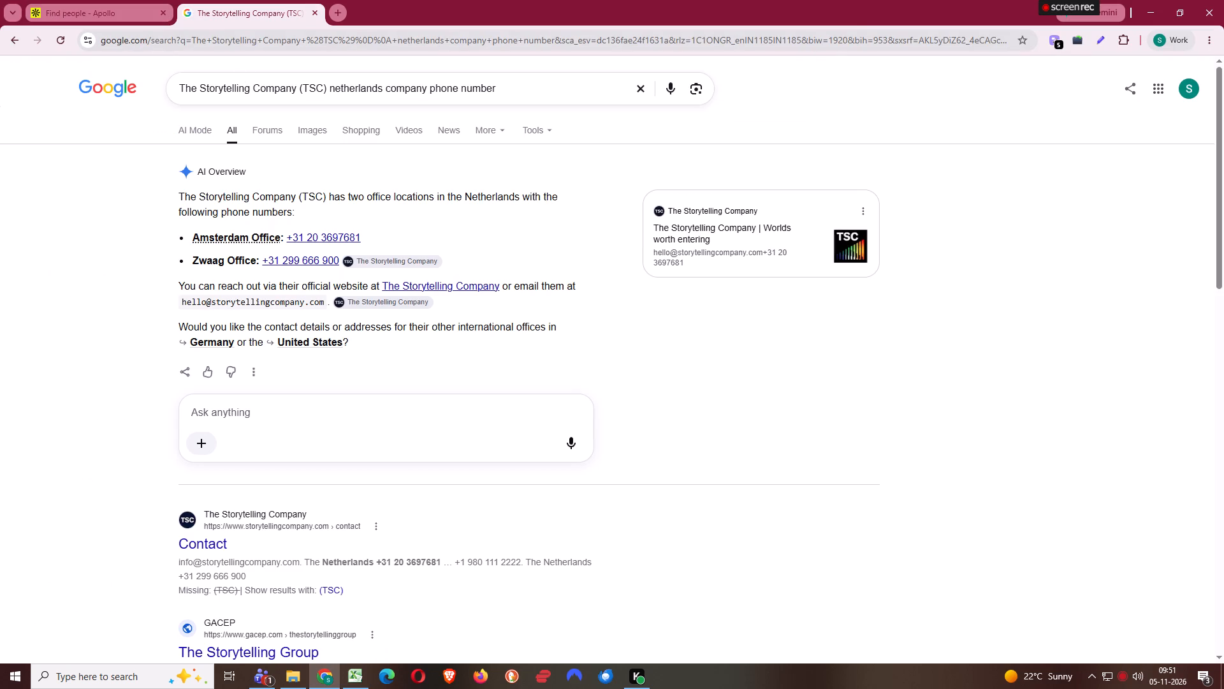
pyautogui.moveTo(328, 89); pyautogui.dragTo(0, 88)
pyautogui.hotkey('ctrl', 'v')
pyautogui.press('Return')
pyautogui.press('Return')
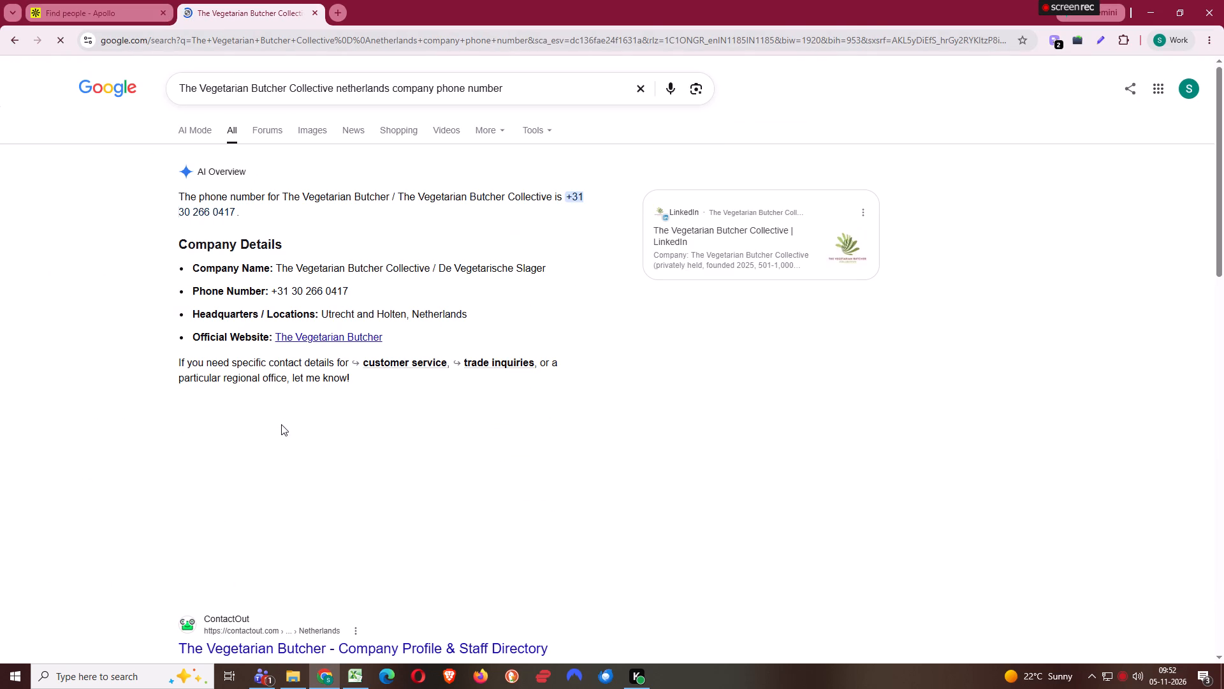
pyautogui.scroll(-4, 328, 440)
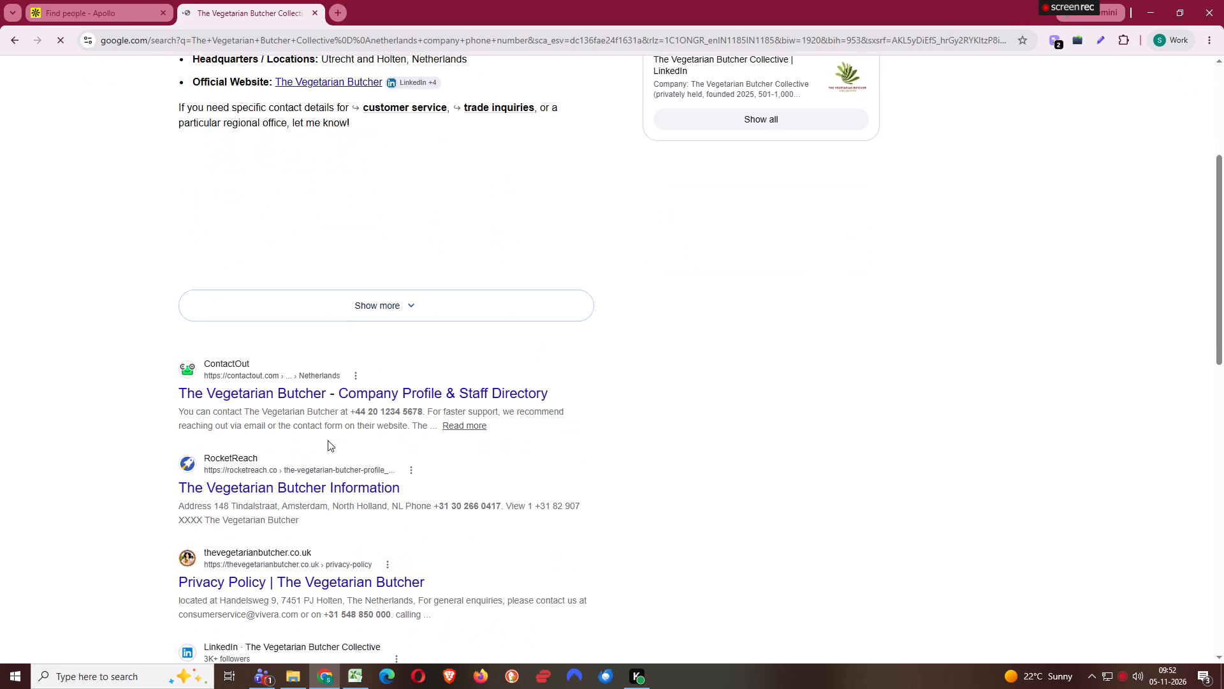
pyautogui.scroll(5, 379, 338)
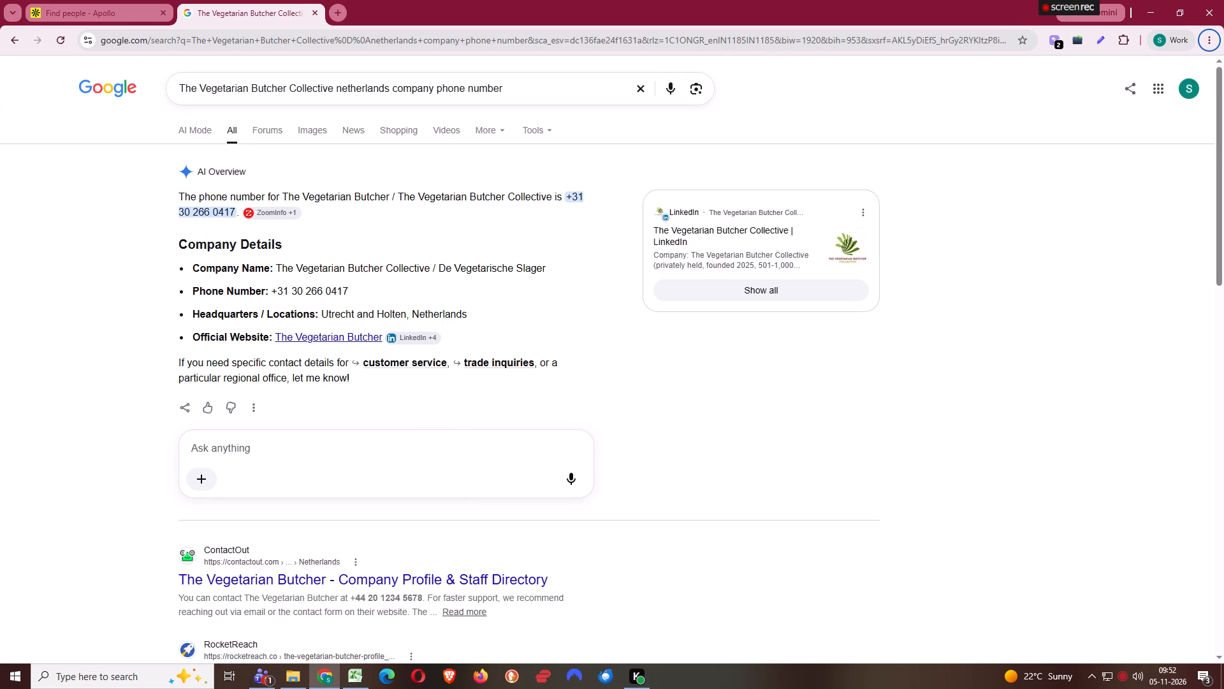
pyautogui.moveTo(566, 196); pyautogui.dragTo(235, 219)
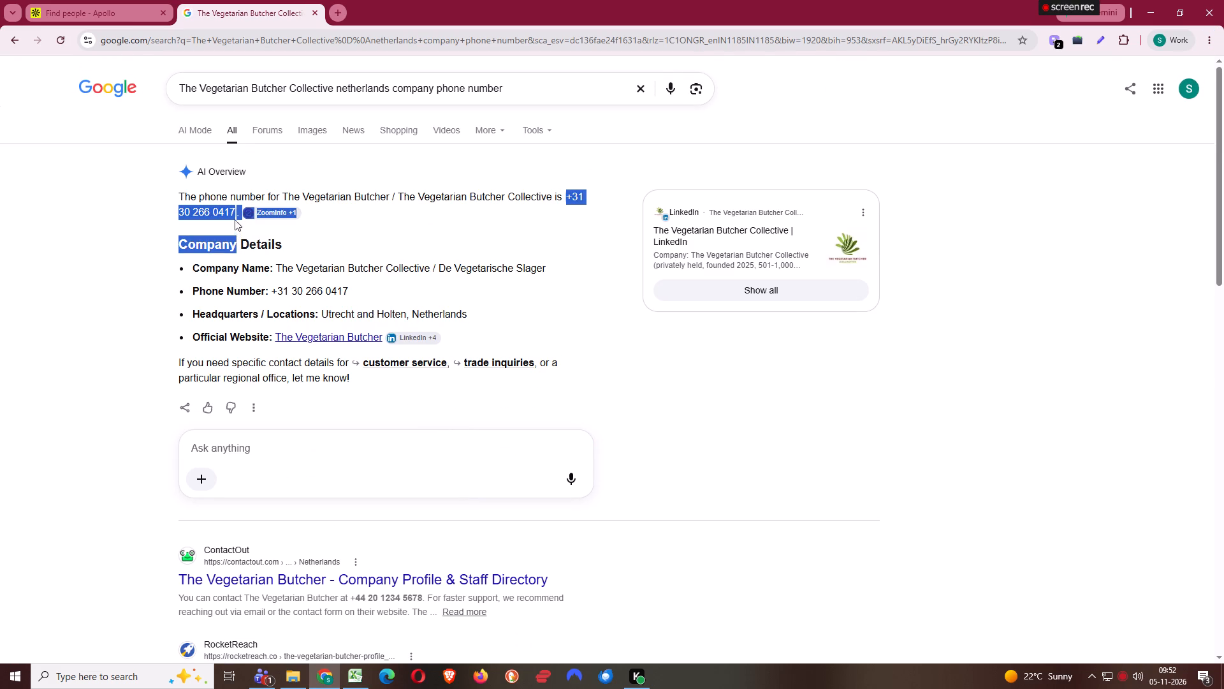
pyautogui.moveTo(235, 219); pyautogui.dragTo(235, 215)
pyautogui.hotkey('ctrl', 'c')
pyautogui.hotkey('ctrl', 'c')
pyautogui.hotkey('alt', 'Tab')
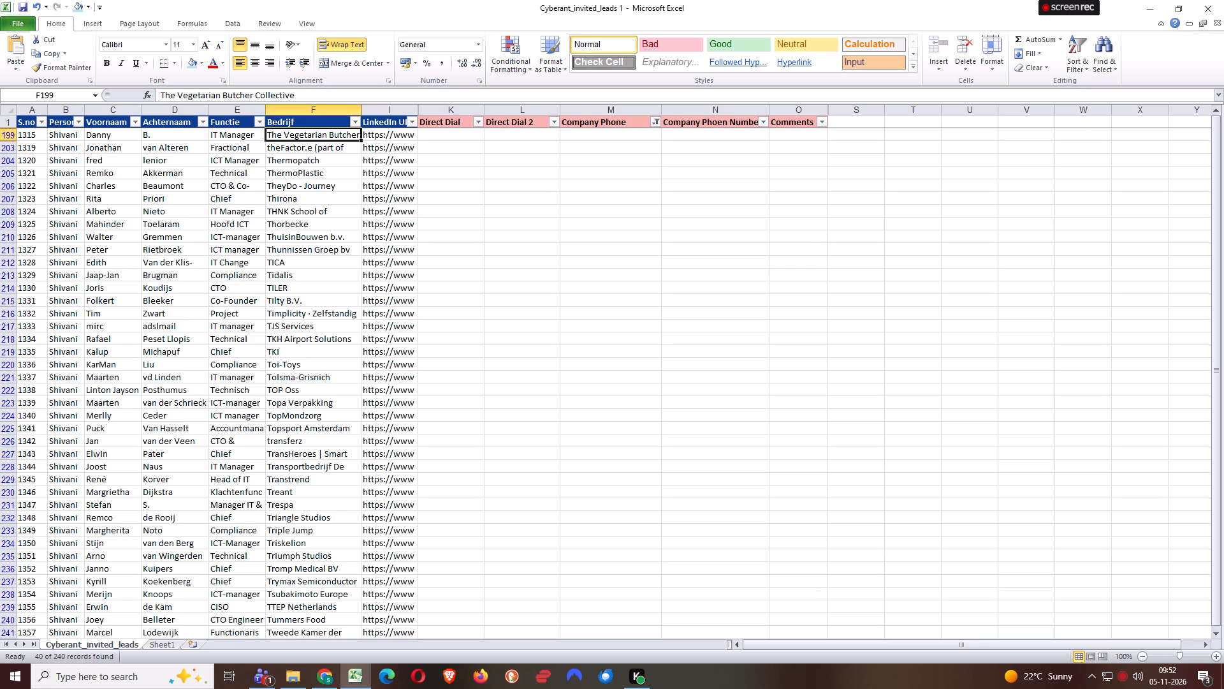
pyautogui.click(578, 138)
pyautogui.press("'")
pyautogui.hotkey('ctrl', 'v')
pyautogui.click(565, 207)
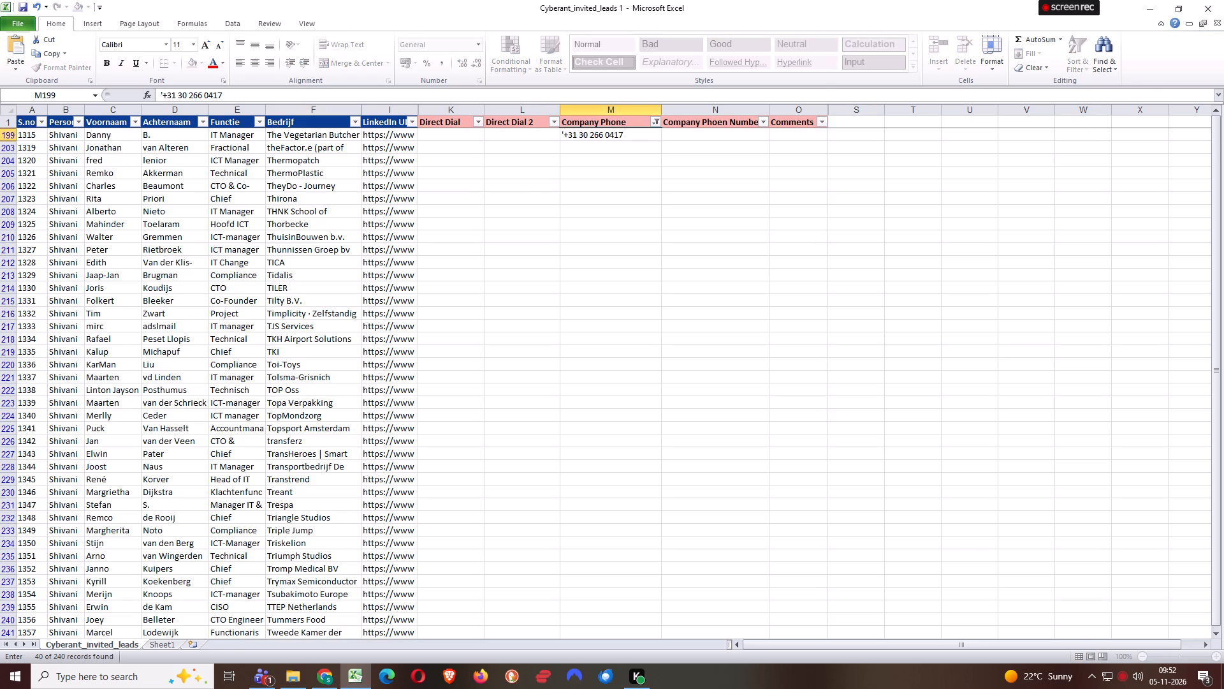
# Copy the contact's default mobile number from Apollo into row 199's Direct Dial column.
pyautogui.hotkey('alt', 'Tab')
pyautogui.click(100, 0)
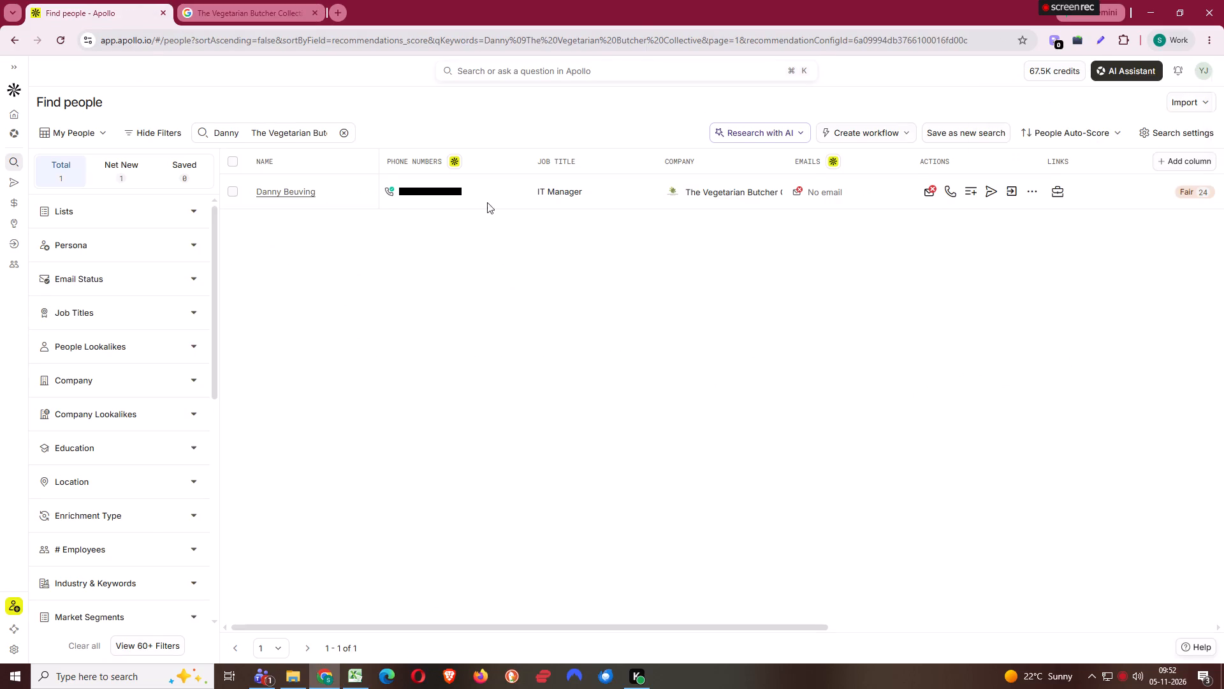
pyautogui.click(487, 202)
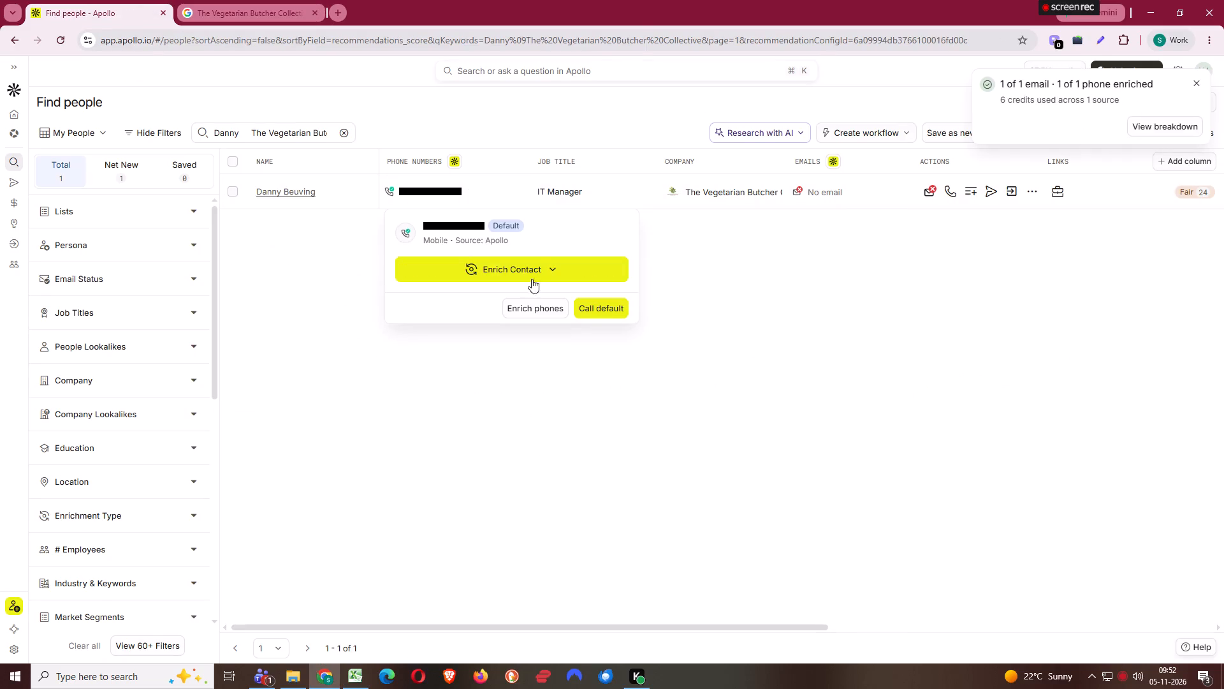
pyautogui.click(548, 233)
pyautogui.hotkey('alt', 'Tab')
pyautogui.click(463, 136)
pyautogui.hotkey('ctrl', 'v')
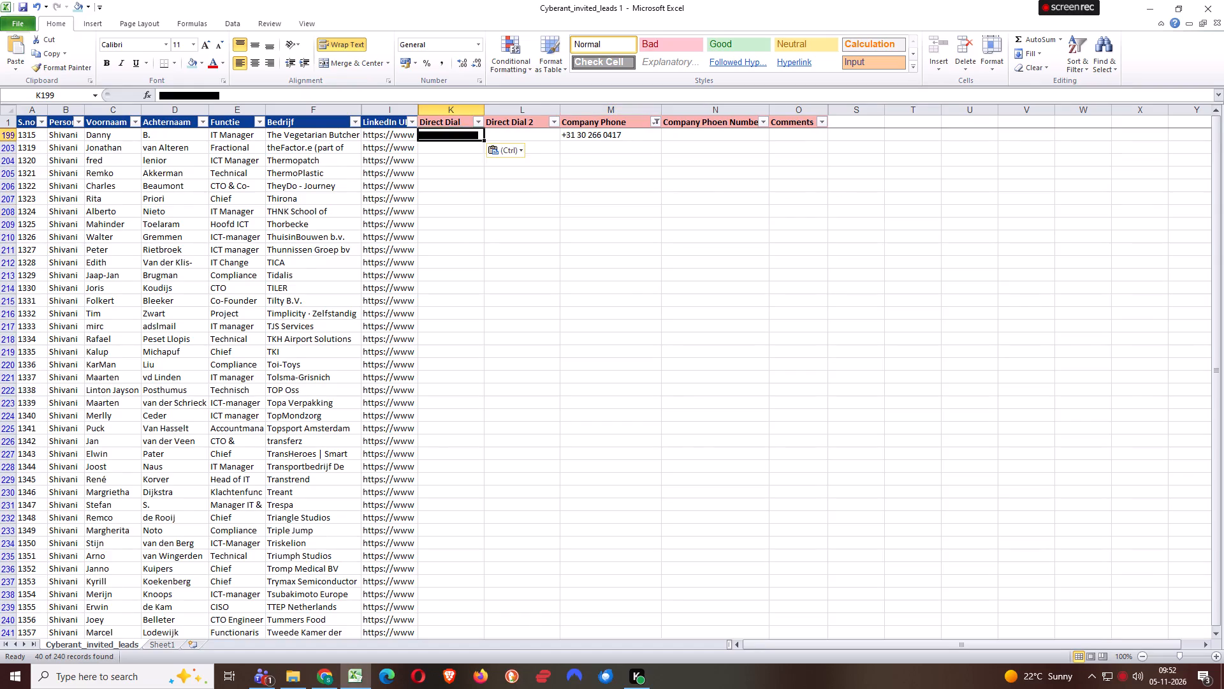
# Reapply the filter from the Direct Dial column to hide completed row 199.
pyautogui.click(480, 121)
pyautogui.click(411, 357)
# Copy the first and last name from row 203, search Apollo's people list for that contact, and request the mobile number.
pyautogui.moveTo(175, 131); pyautogui.dragTo(166, 131)
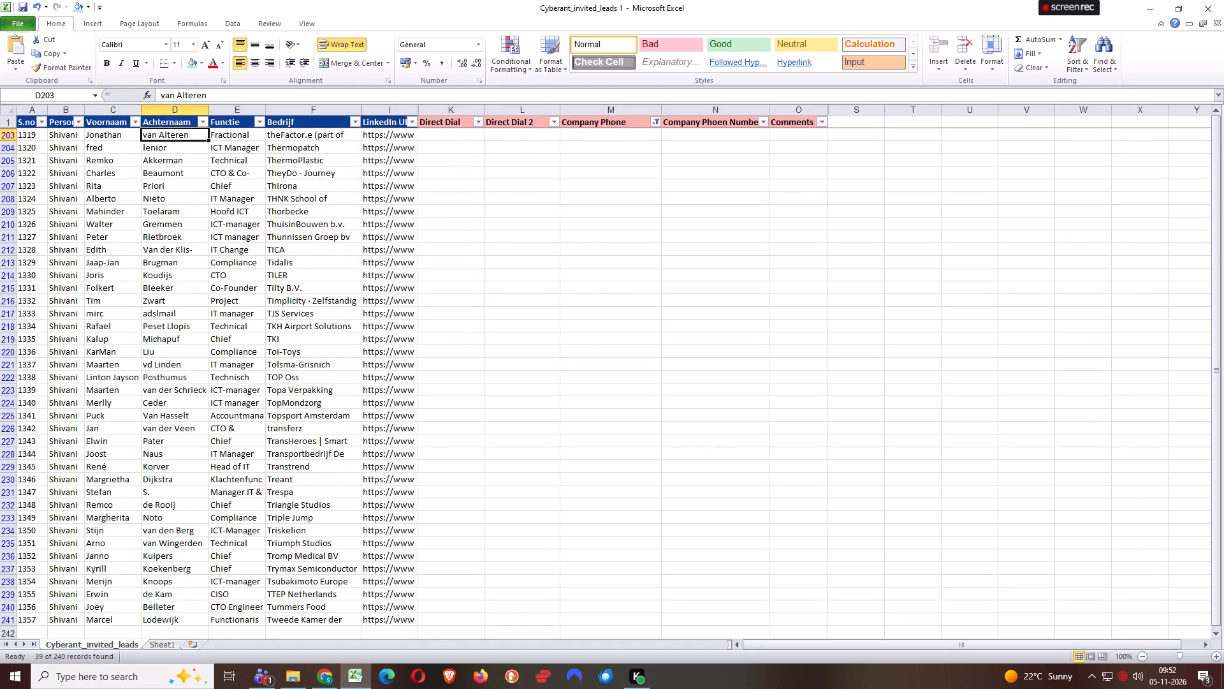
pyautogui.moveTo(166, 131); pyautogui.dragTo(128, 131)
pyautogui.hotkey('ctrl', 'c')
pyautogui.hotkey('alt', 'Tab')
pyautogui.tripleClick(288, 134)
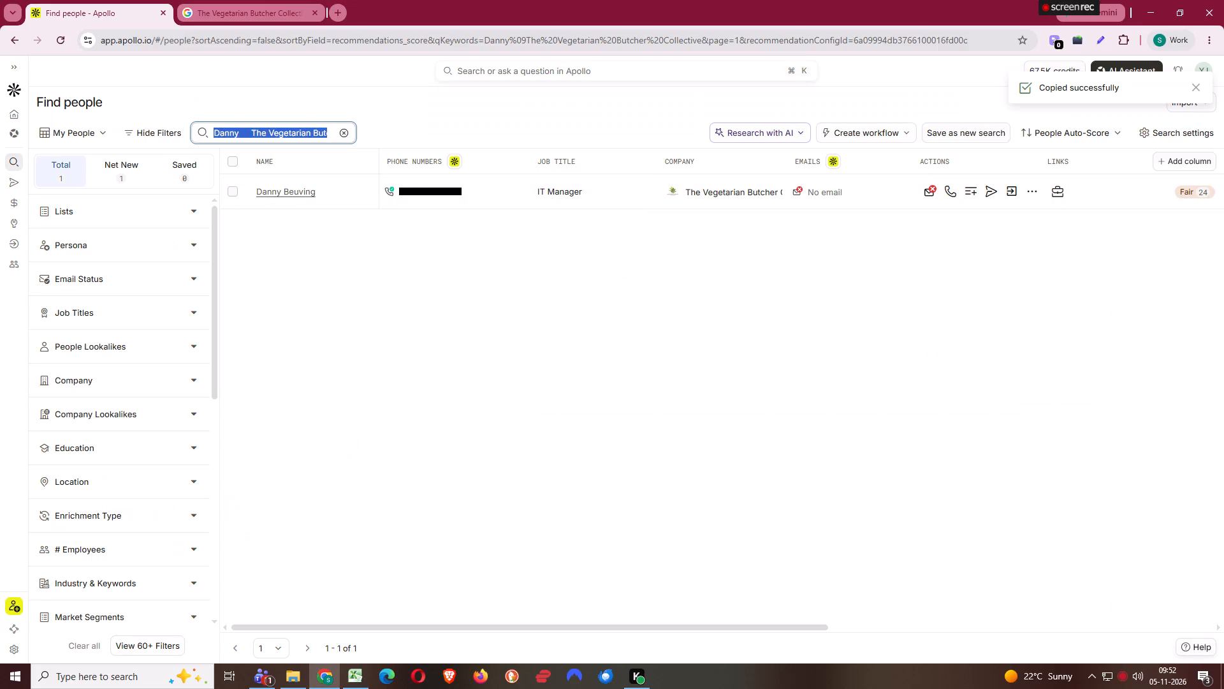
pyautogui.hotkey('ctrl', 'v')
pyautogui.press('Return')
pyautogui.press('Return')
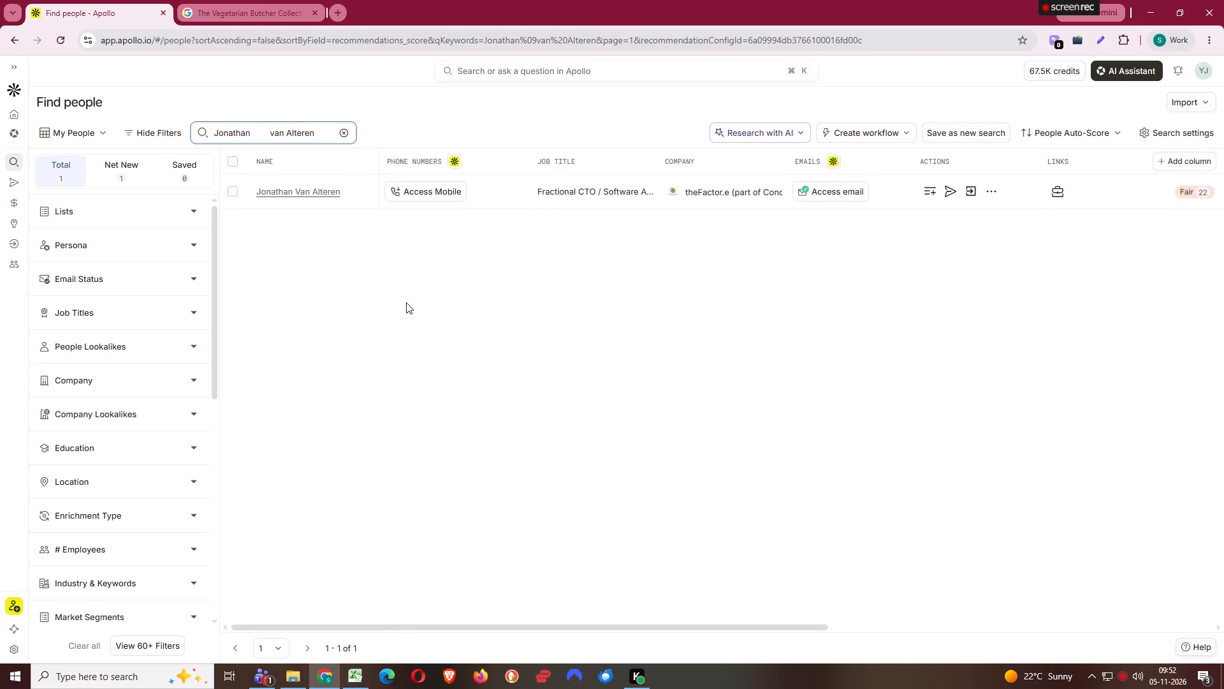
pyautogui.click(438, 189)
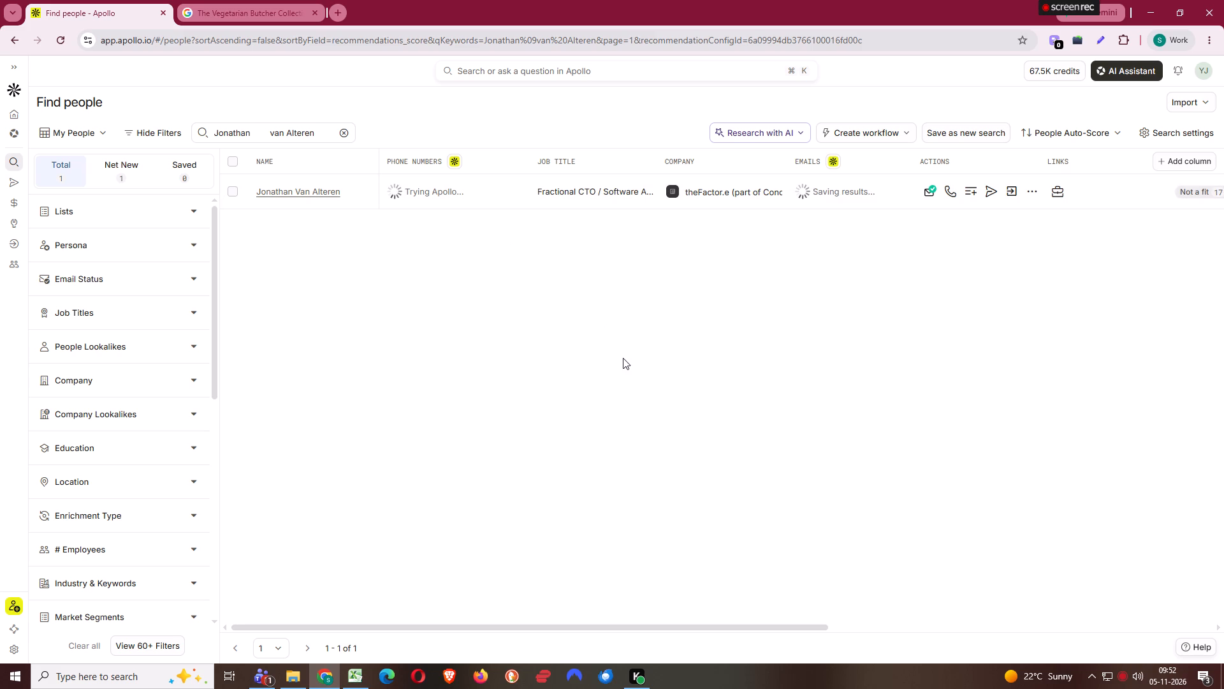
# Save the leads workbook.
pyautogui.hotkey('alt', 'Tab')
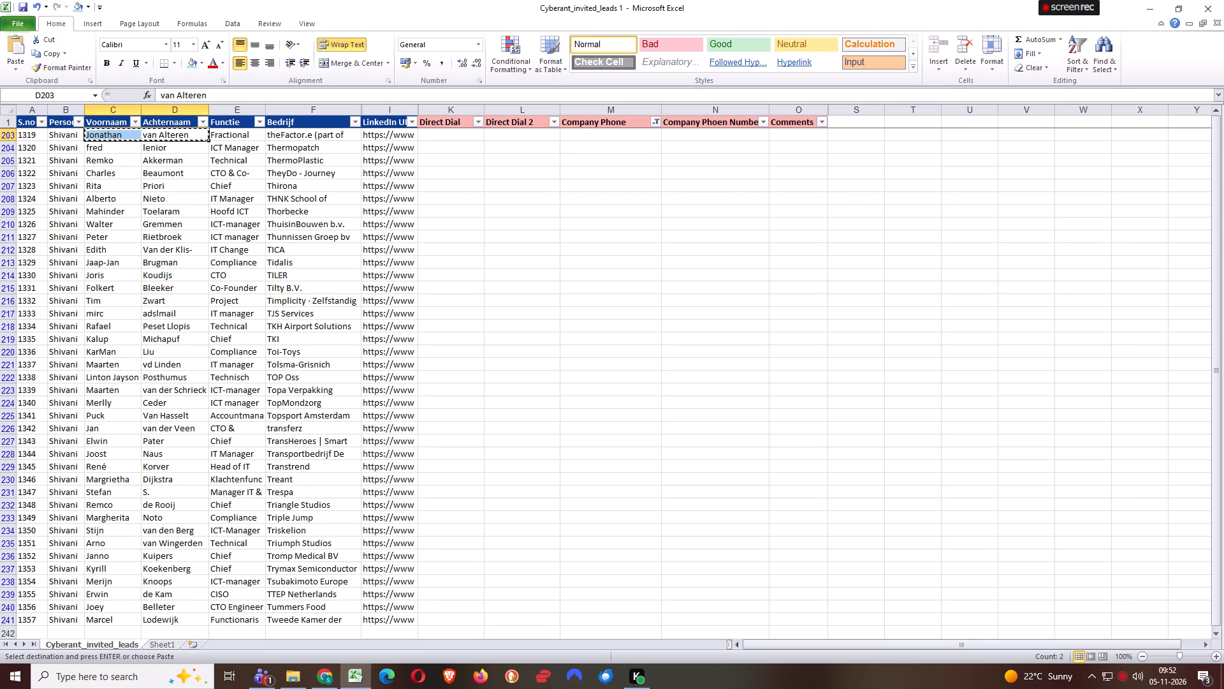
pyautogui.hotkey('ctrl', 's')
pyautogui.hotkey('ctrl', 's')
pyautogui.hotkey('ctrl', 's')
# Copy theFactor.e's corporate phone number from the contact's Apollo phone details into row 203's Company Phone cell.
pyautogui.hotkey('alt', 'Tab')
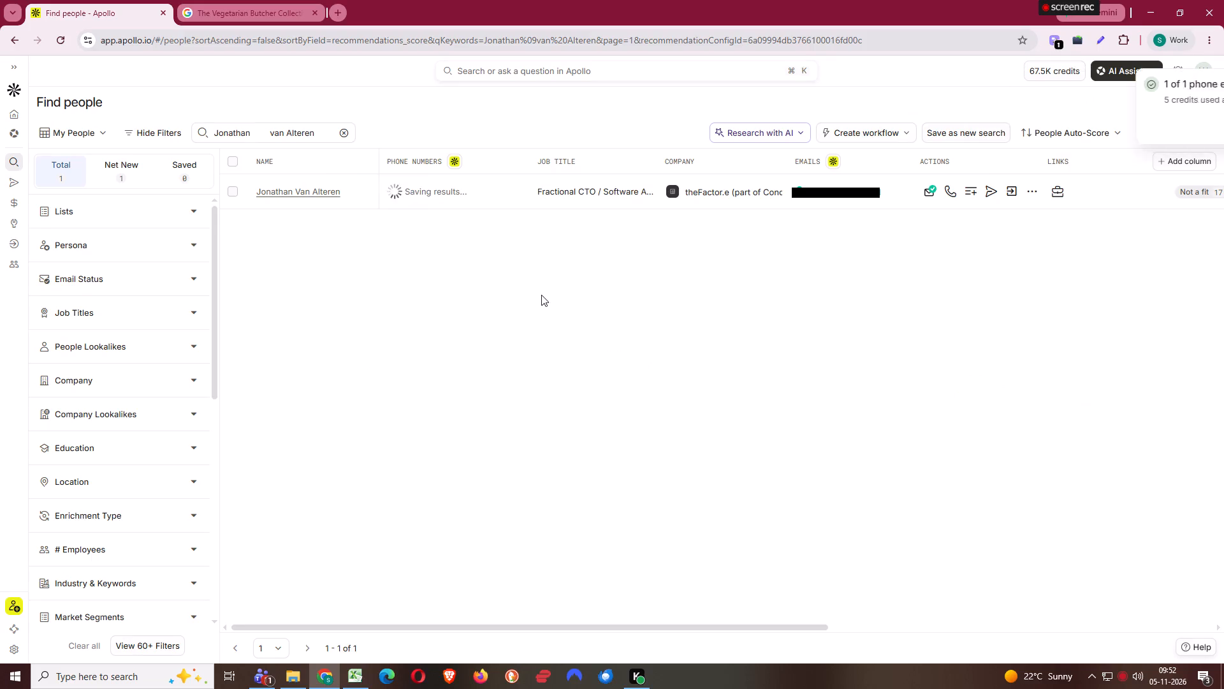
pyautogui.click(485, 192)
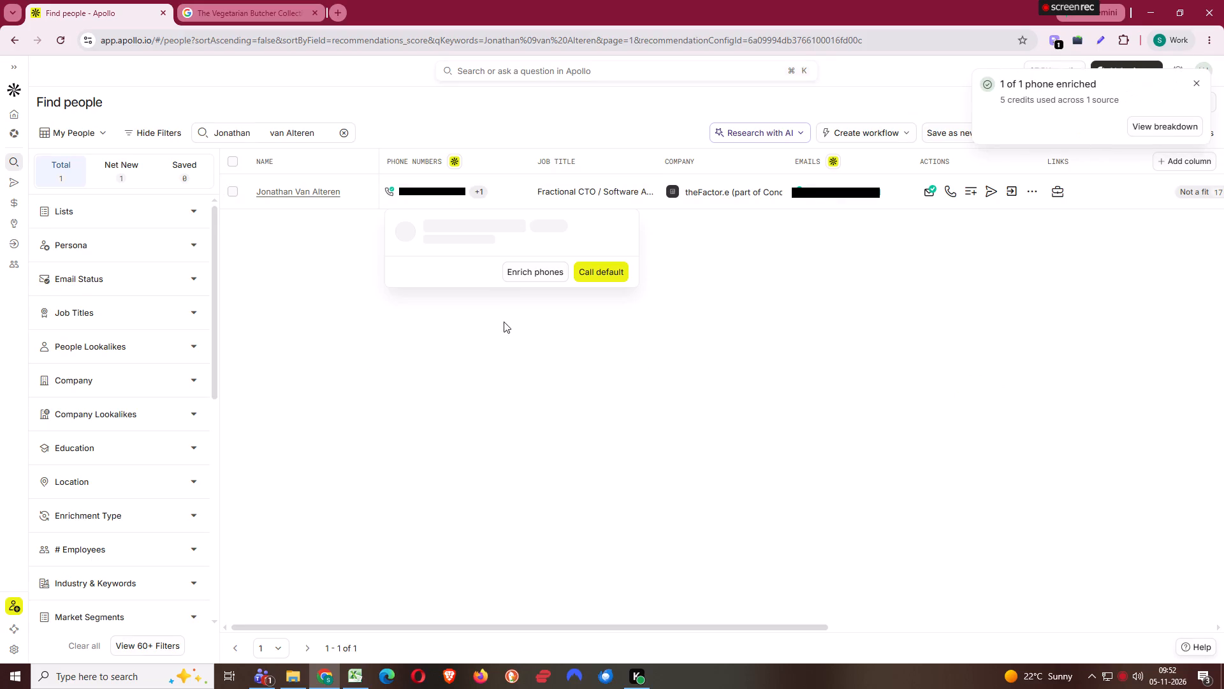
pyautogui.click(473, 274)
pyautogui.click(467, 258)
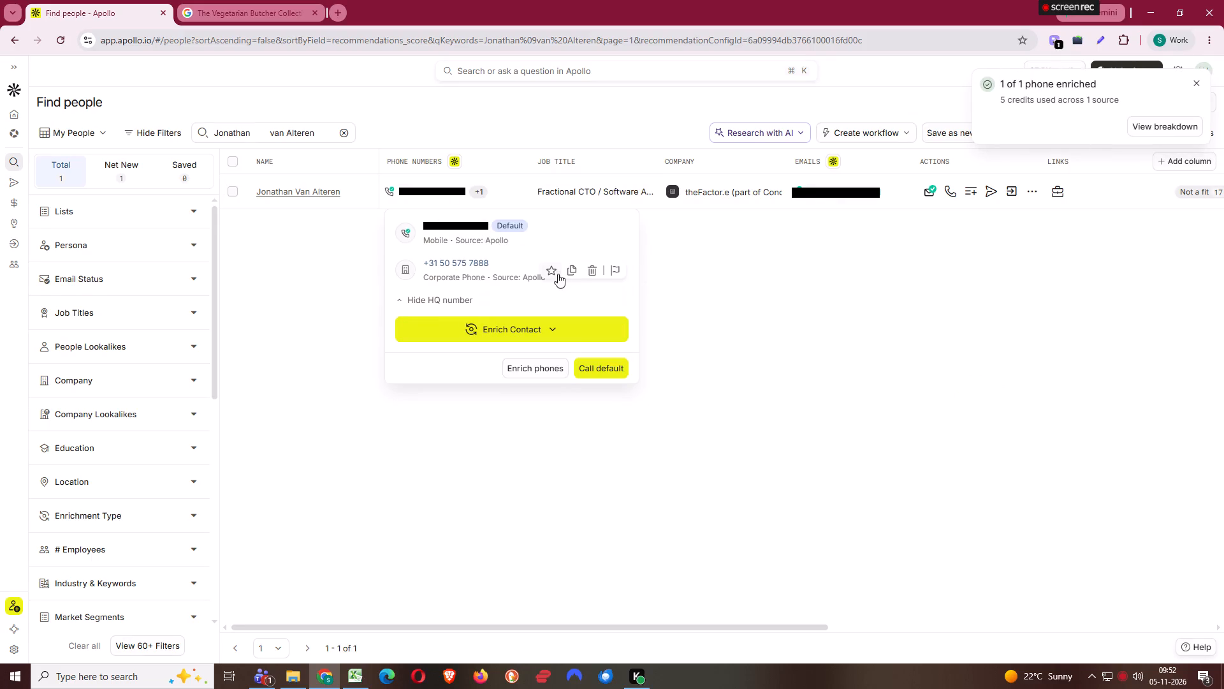
pyautogui.click(574, 272)
pyautogui.hotkey('alt', 'Tab')
pyautogui.click(585, 139)
pyautogui.hotkey('ctrl', 'v')
# Copy the contact's default mobile number from Apollo into row 203's Direct Dial column.
pyautogui.hotkey('alt', 'Tab')
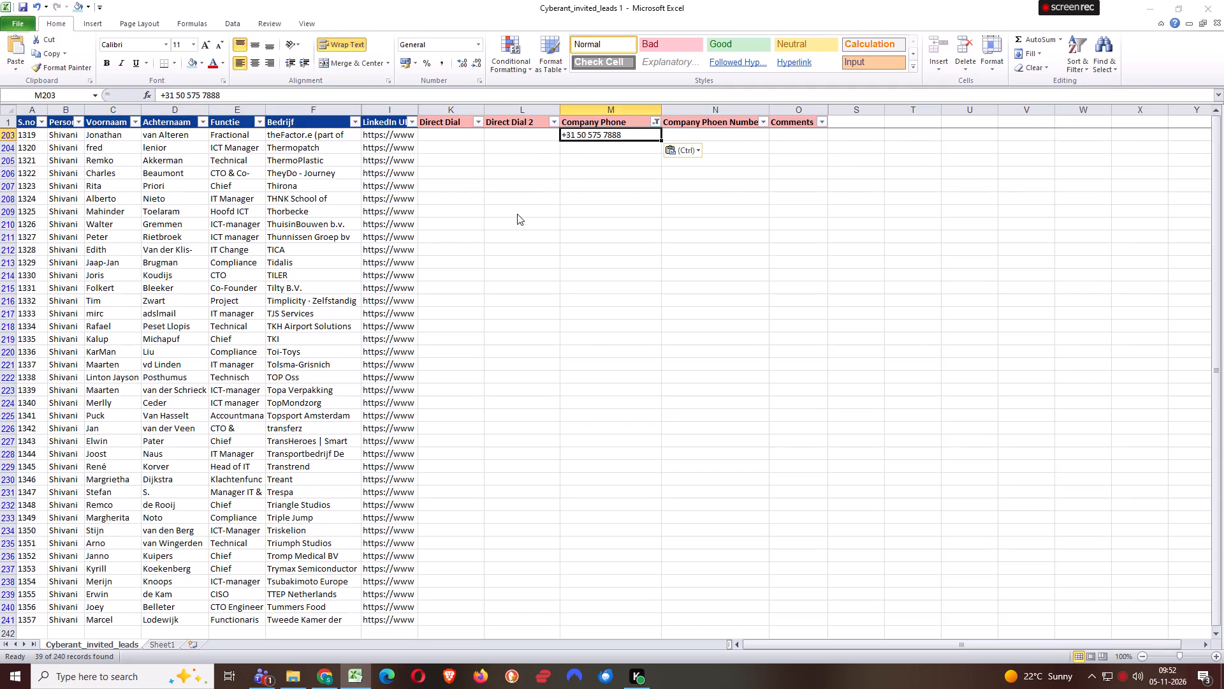
pyautogui.click(548, 233)
pyautogui.hotkey('alt', 'Tab')
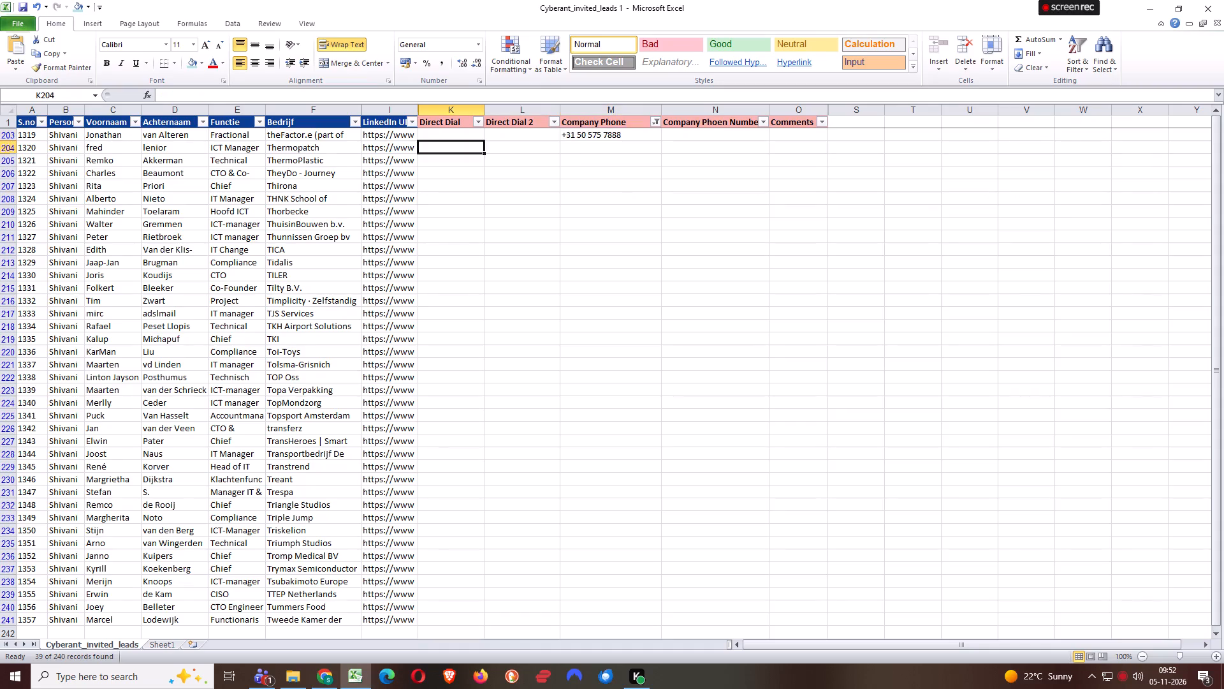
pyautogui.click(444, 142)
pyautogui.click(444, 135)
pyautogui.hotkey('ctrl', 'v')
# Copy the first and last name from row 204 and search Apollo's people list for that contact.
pyautogui.moveTo(173, 145); pyautogui.dragTo(115, 146)
pyautogui.hotkey('ctrl', 'c')
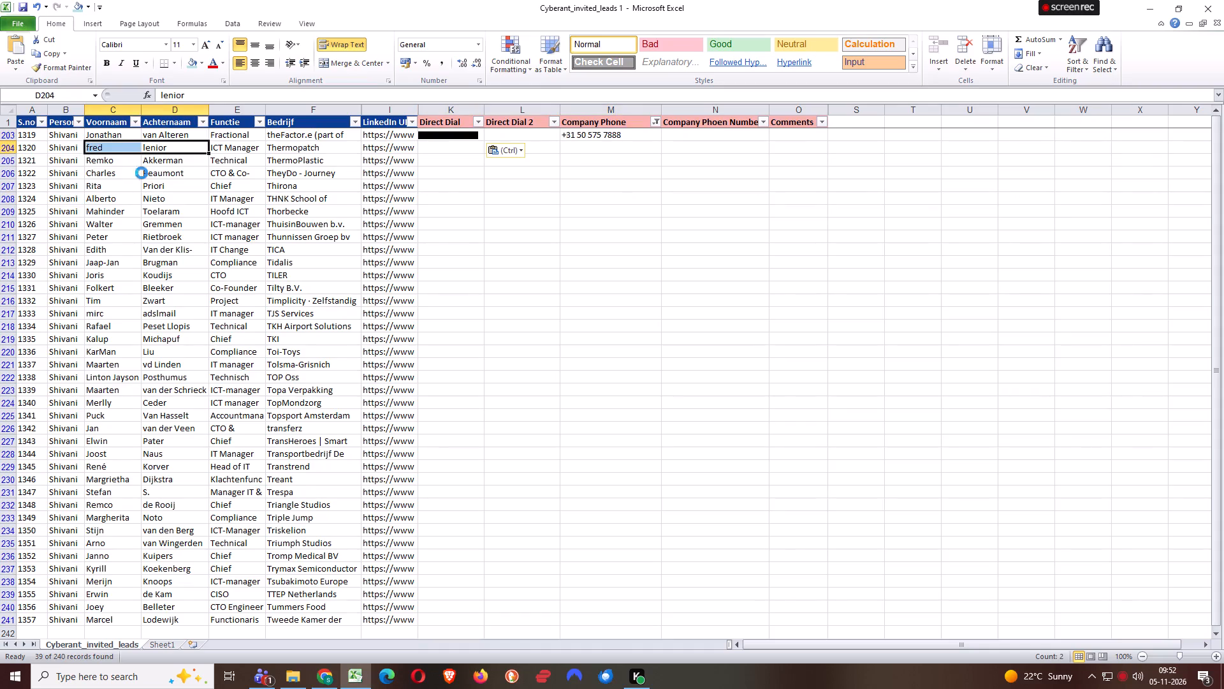
pyautogui.hotkey('alt', 'Tab')
pyautogui.tripleClick(292, 135)
pyautogui.hotkey('ctrl', 'v')
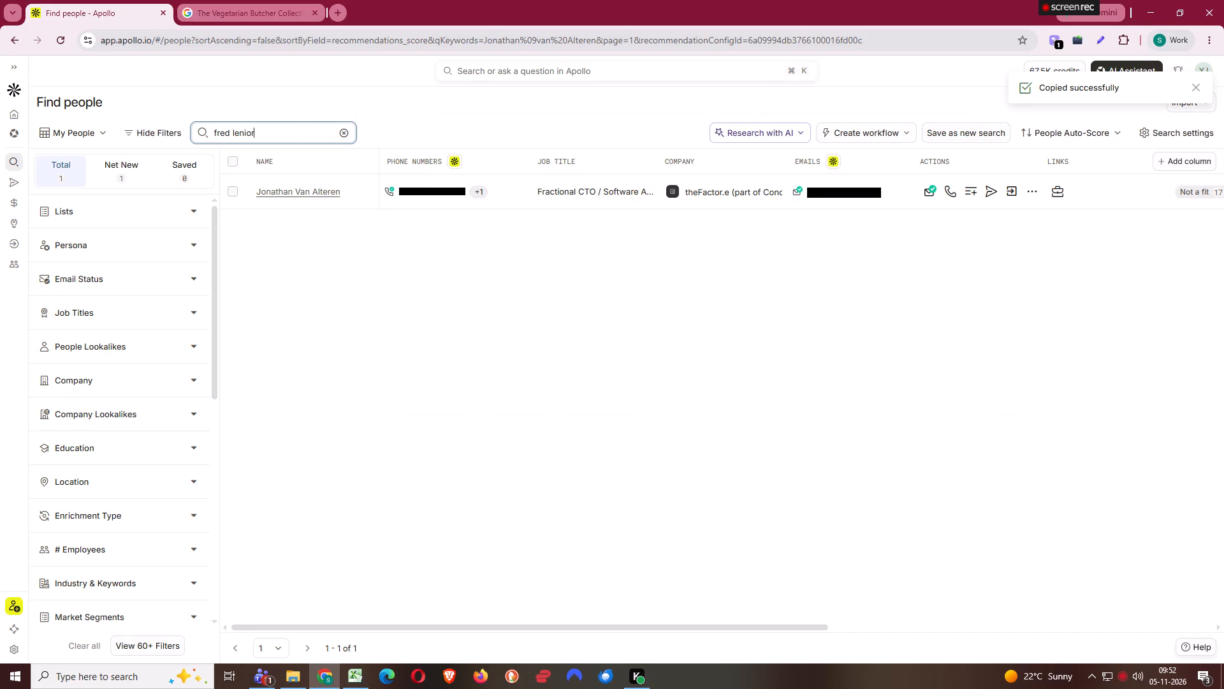
pyautogui.press('Return')
pyautogui.press('Return')
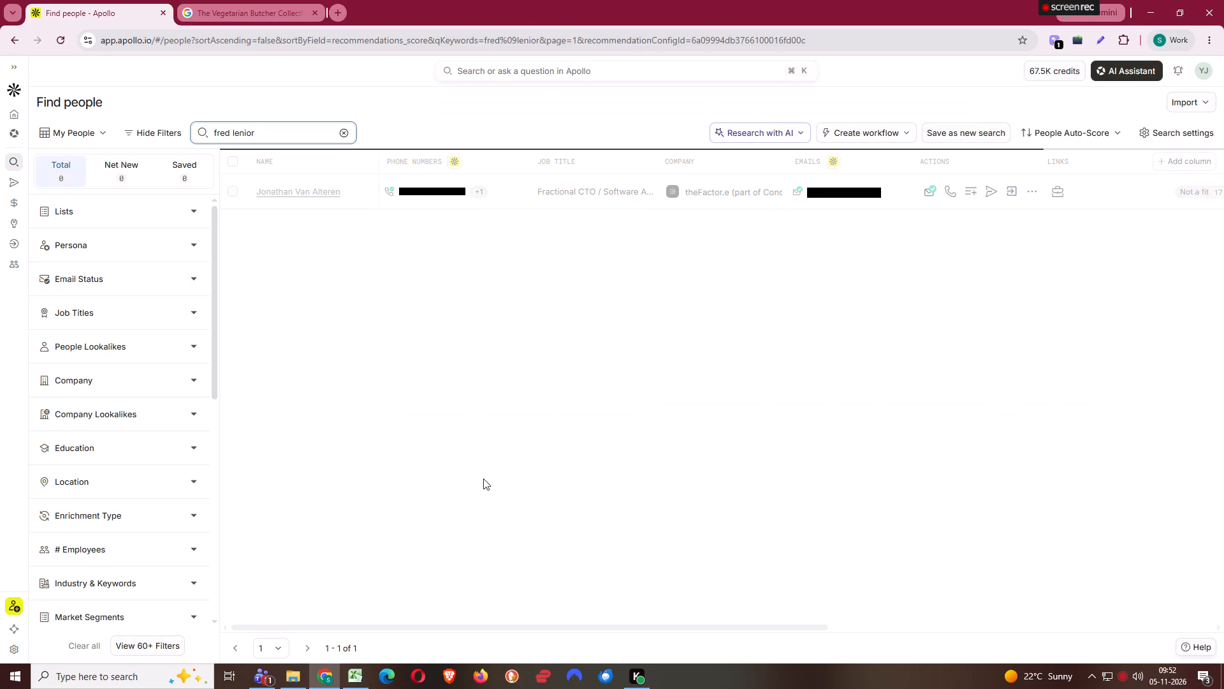
# Copy row 204's company name and search Google for "Thermopatch International, an Avery Dennison Company netherlands company phone number".
pyautogui.hotkey('alt', 'Tab')
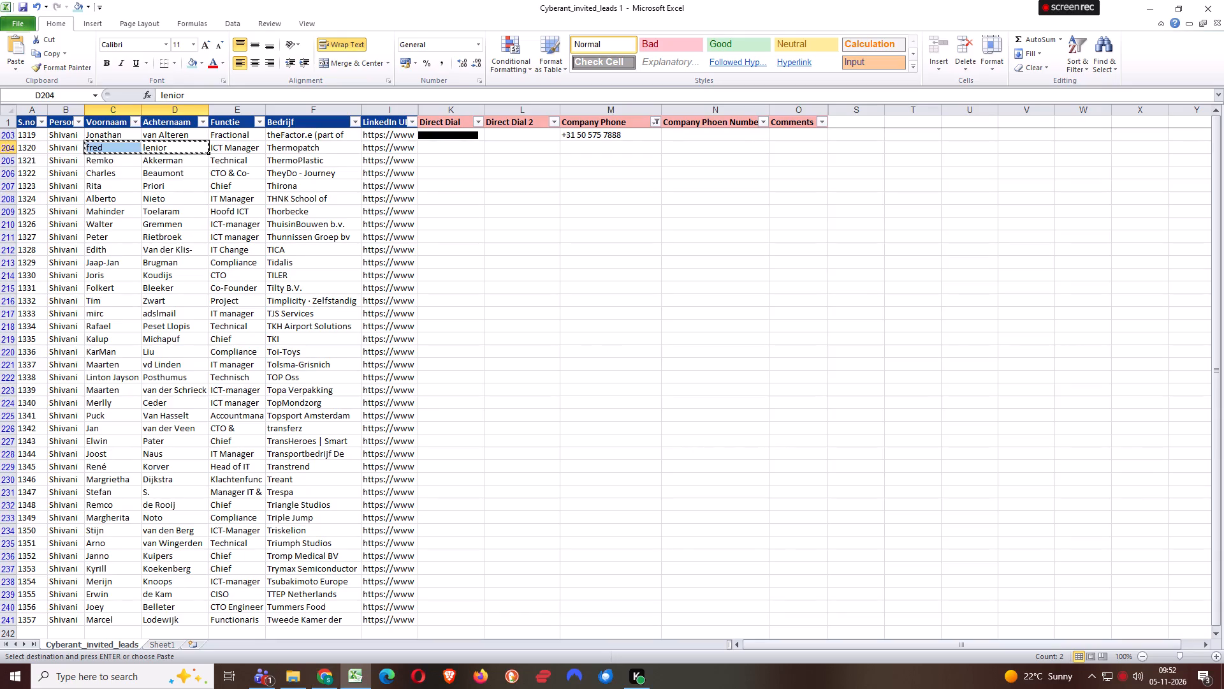
pyautogui.click(273, 149)
pyautogui.hotkey('ctrl', 'c')
pyautogui.hotkey('alt', 'Tab')
pyautogui.click(240, 0)
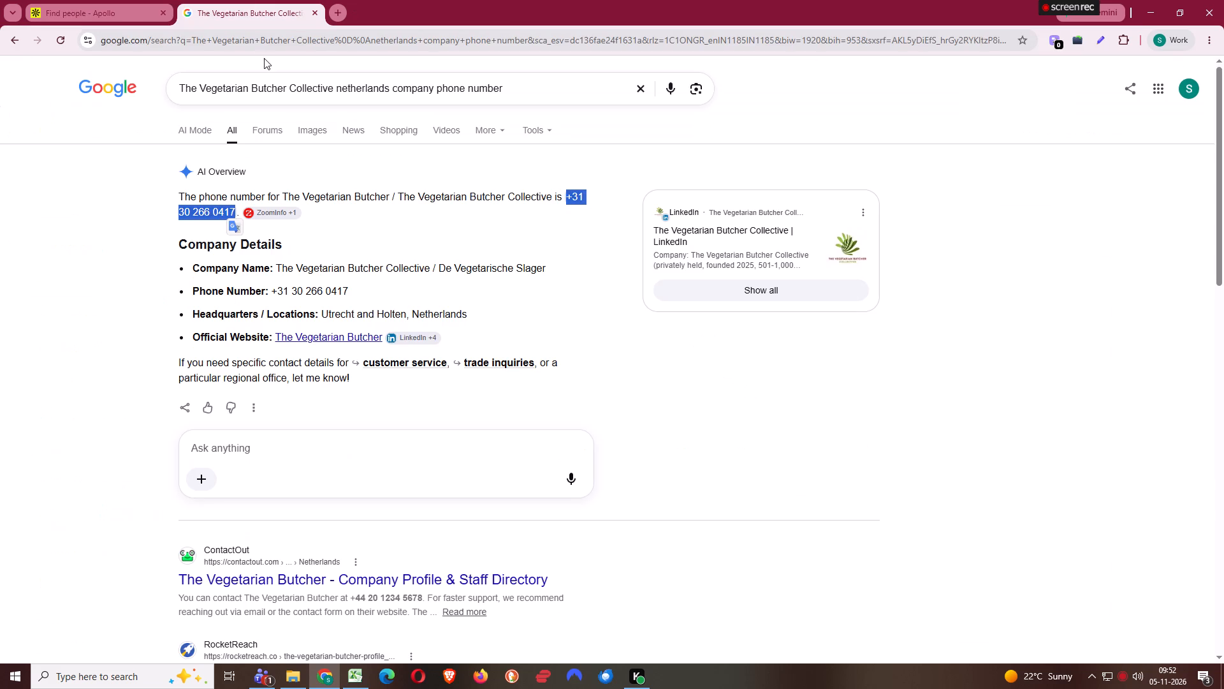
pyautogui.moveTo(335, 92); pyautogui.dragTo(0, 92)
pyautogui.hotkey('ctrl', 'v')
pyautogui.press('Return')
pyautogui.press('Return')
# Reapply the filter from the Company Phone column to hide completed row 203.
pyautogui.hotkey('alt', 'Tab')
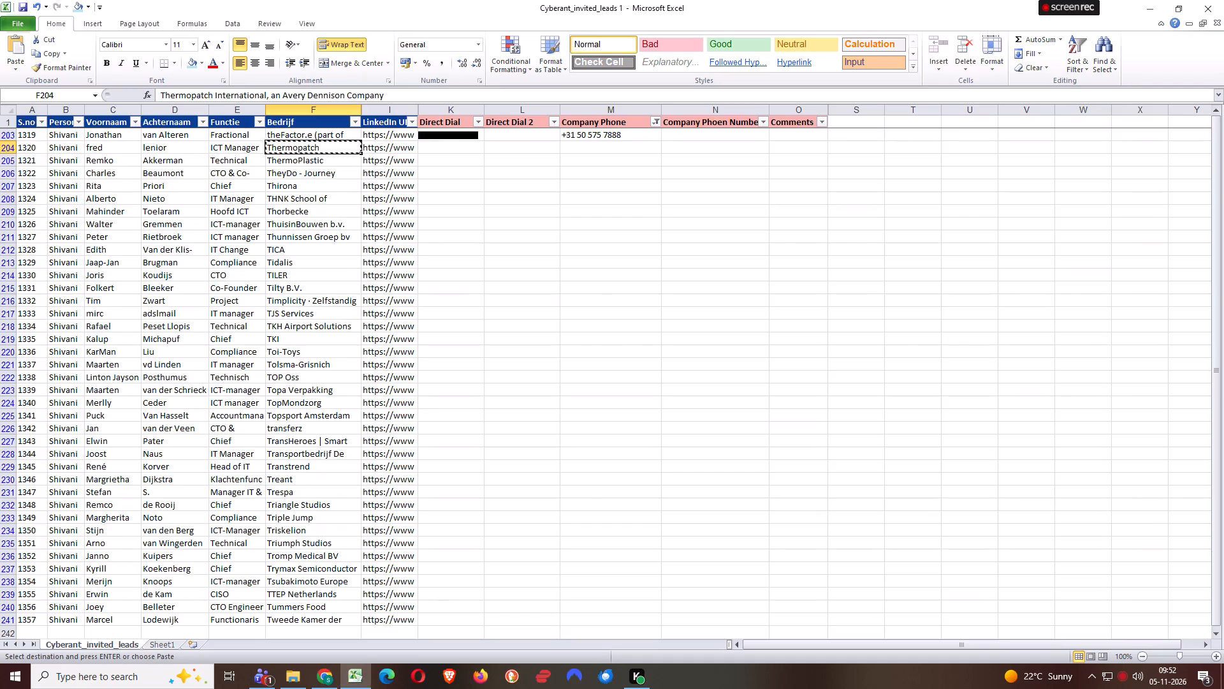
pyautogui.click(658, 126)
pyautogui.click(586, 356)
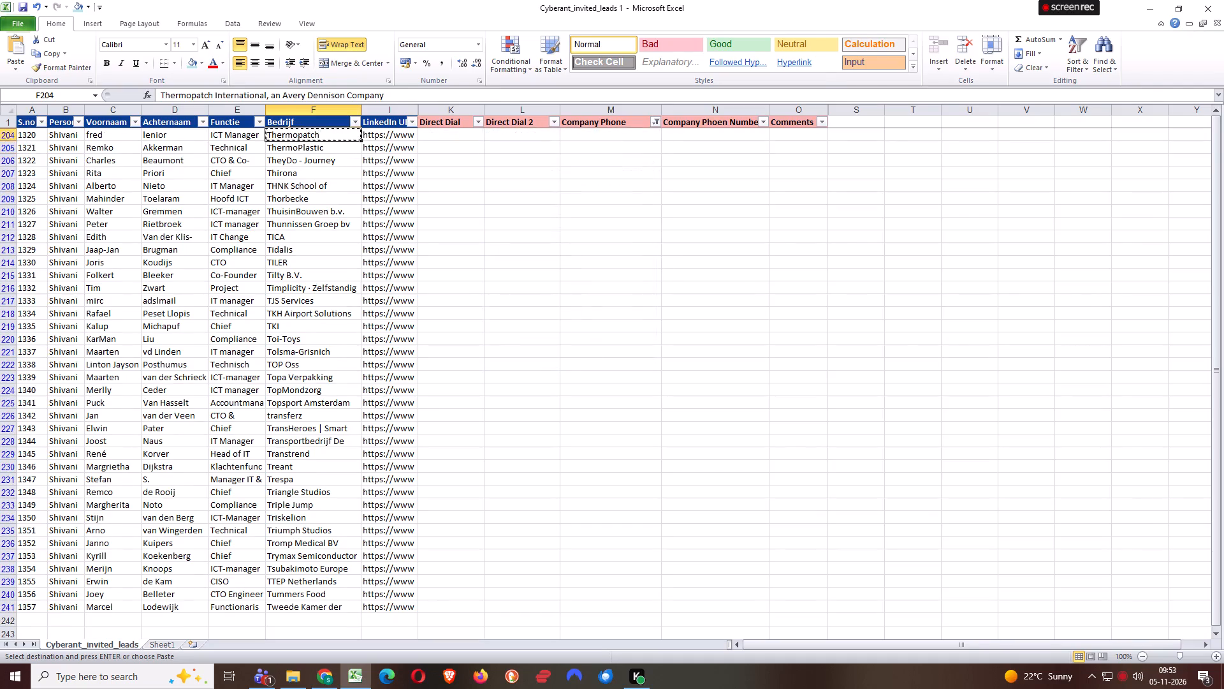
# Copy Thermopatch's main office phone number from the AI Overview into row 204's Company Phone cell.
pyautogui.hotkey('alt', 'Tab')
pyautogui.keyDown('alt'); pyautogui.click(275, 213); pyautogui.keyUp('alt')
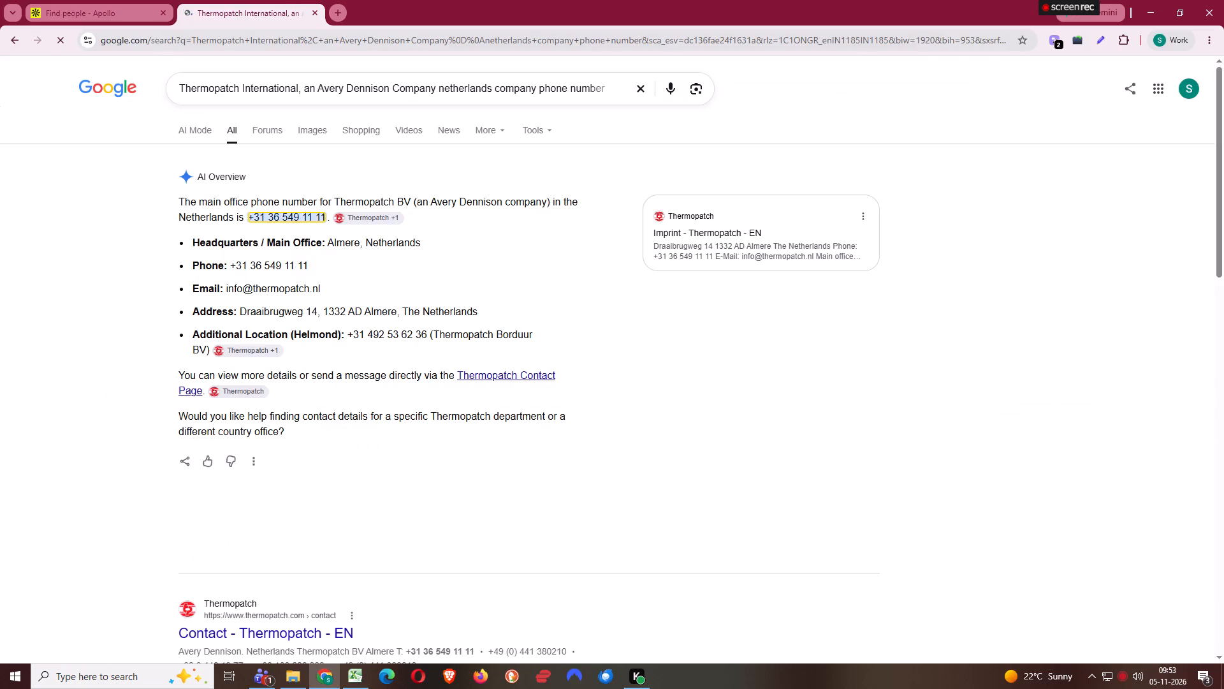
pyautogui.hotkey('alt', 'Tab')
pyautogui.click(600, 132)
pyautogui.hotkey('ctrl', 'v')
# Enter NA in row 204's Direct Dial cell.
pyautogui.click(468, 136)
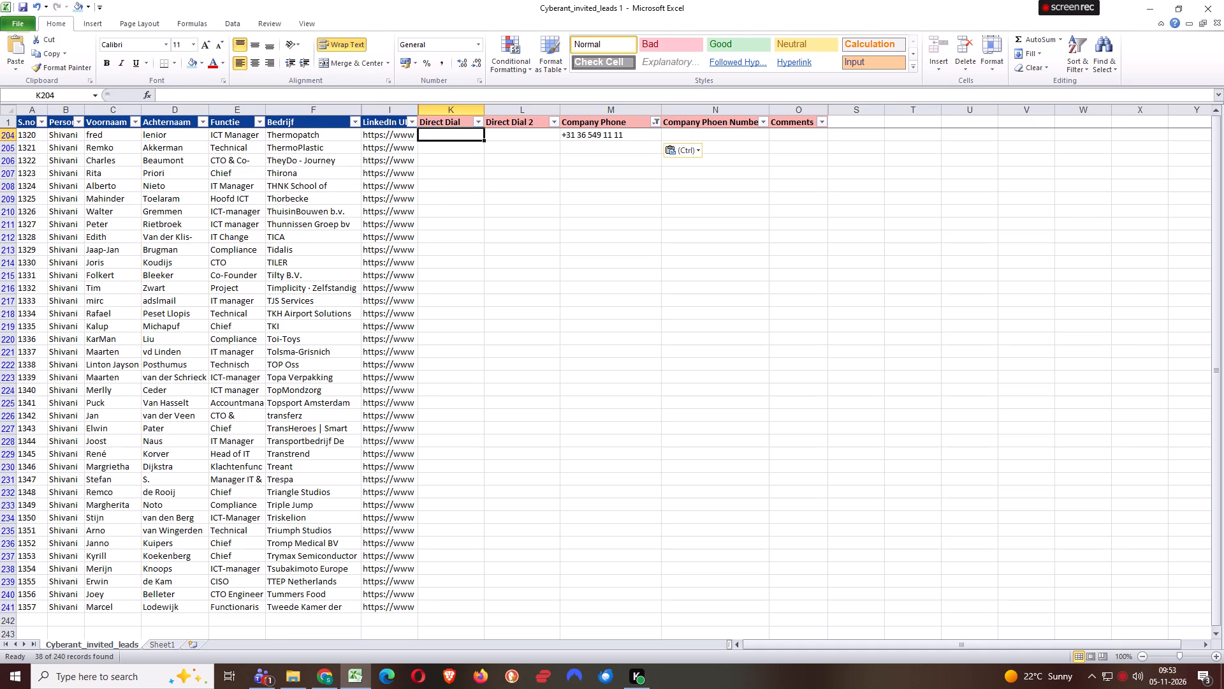
pyautogui.press('n')
pyautogui.click(479, 217)
# Copy row 205's first and last name and search for that contact in Apollo's people finder.
pyautogui.moveTo(143, 149); pyautogui.dragTo(126, 151)
pyautogui.hotkey('ctrl', 'c')
pyautogui.hotkey('ctrl', 'c')
pyautogui.hotkey('alt', 'Tab')
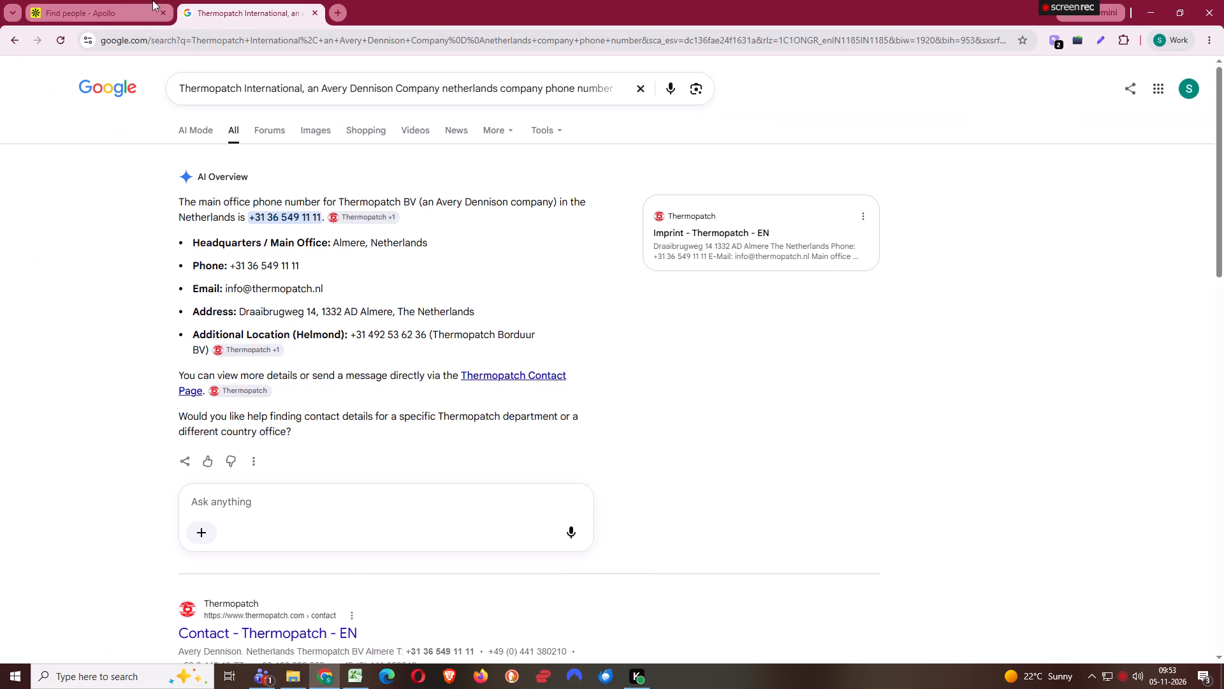
pyautogui.click(135, 0)
pyautogui.click(243, 126)
pyautogui.doubleClick(240, 130)
pyautogui.click(240, 130)
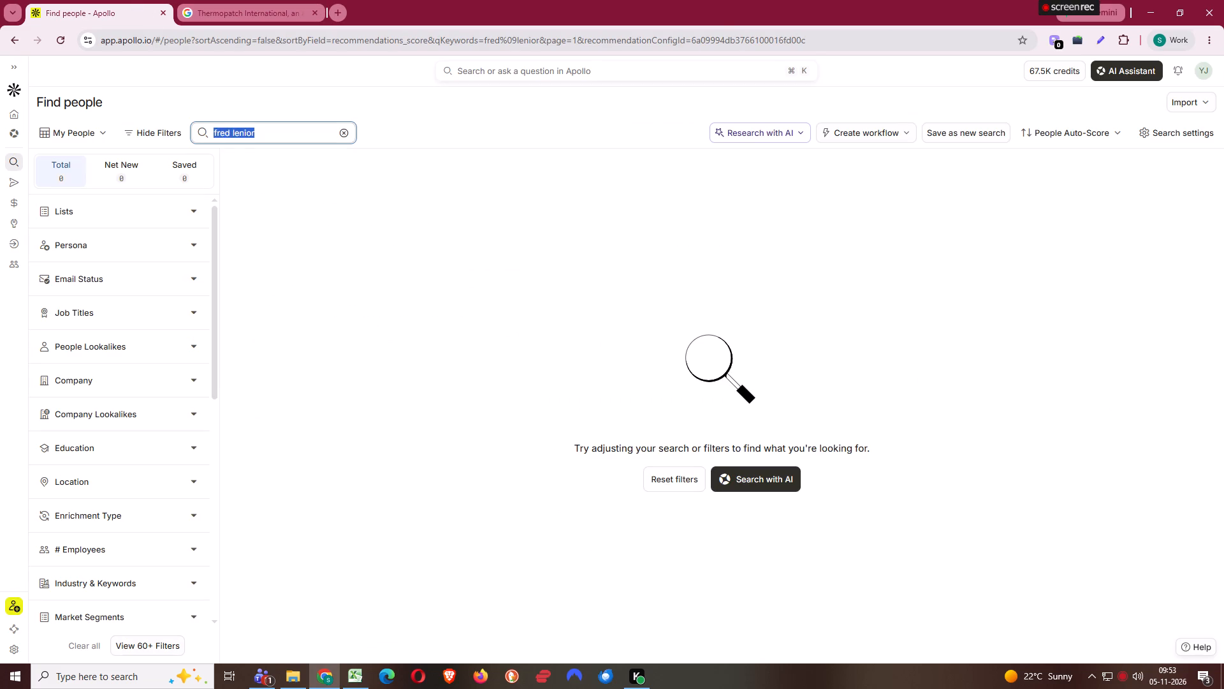
pyautogui.hotkey('ctrl', 'v')
pyautogui.press('Return')
pyautogui.press('Return')
# Request mobile access in Apollo for the matching Technical Director at ThermoPlastic composites.
pyautogui.hotkey('alt', 'Tab')
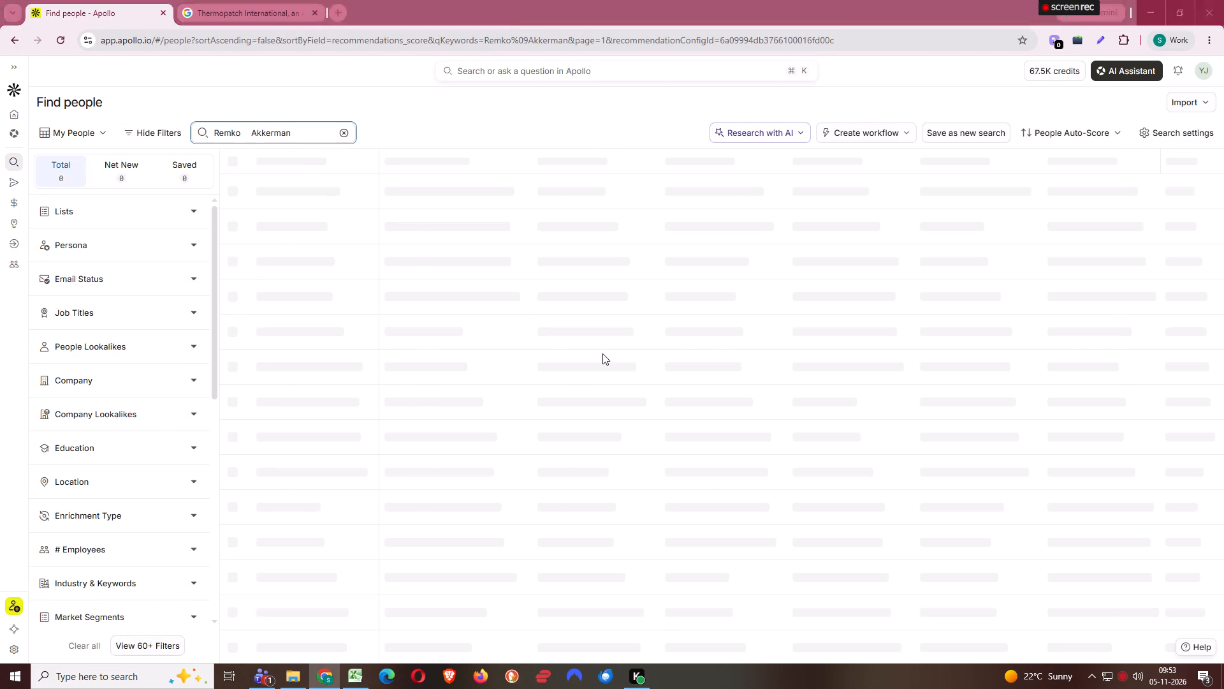
pyautogui.hotkey('alt', 'Tab')
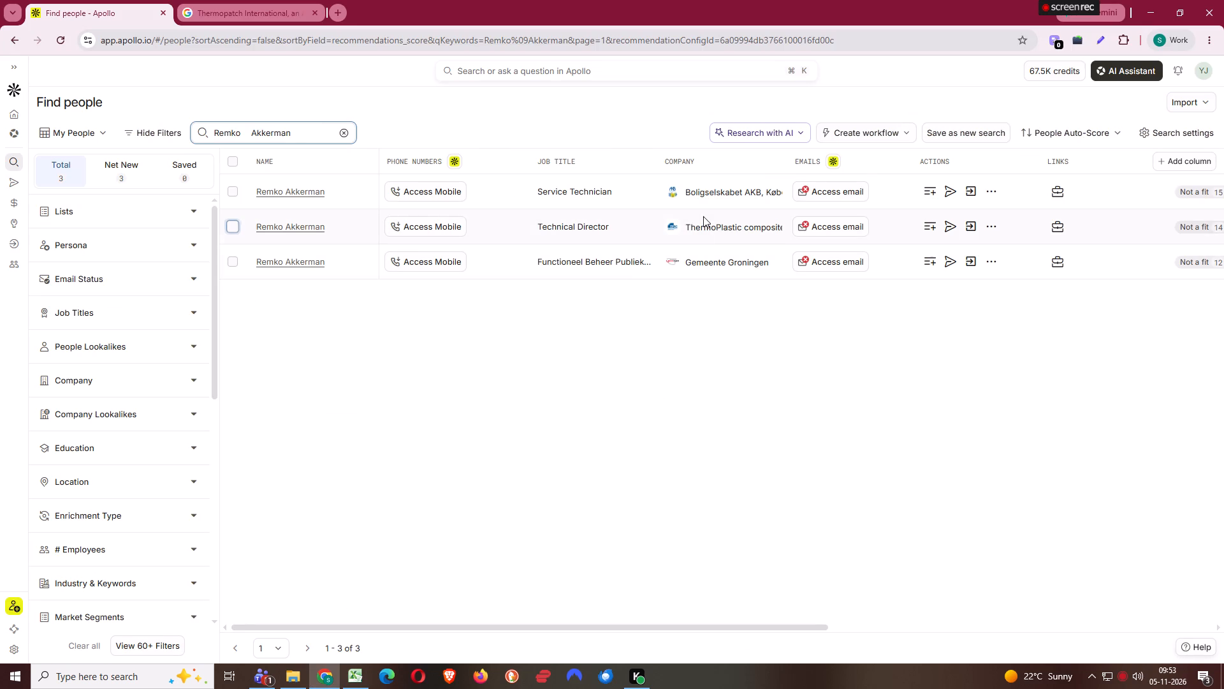
pyautogui.click(411, 232)
# Reapply the filter from the Direct Dial column to hide completed row 204.
pyautogui.hotkey('alt', 'Tab')
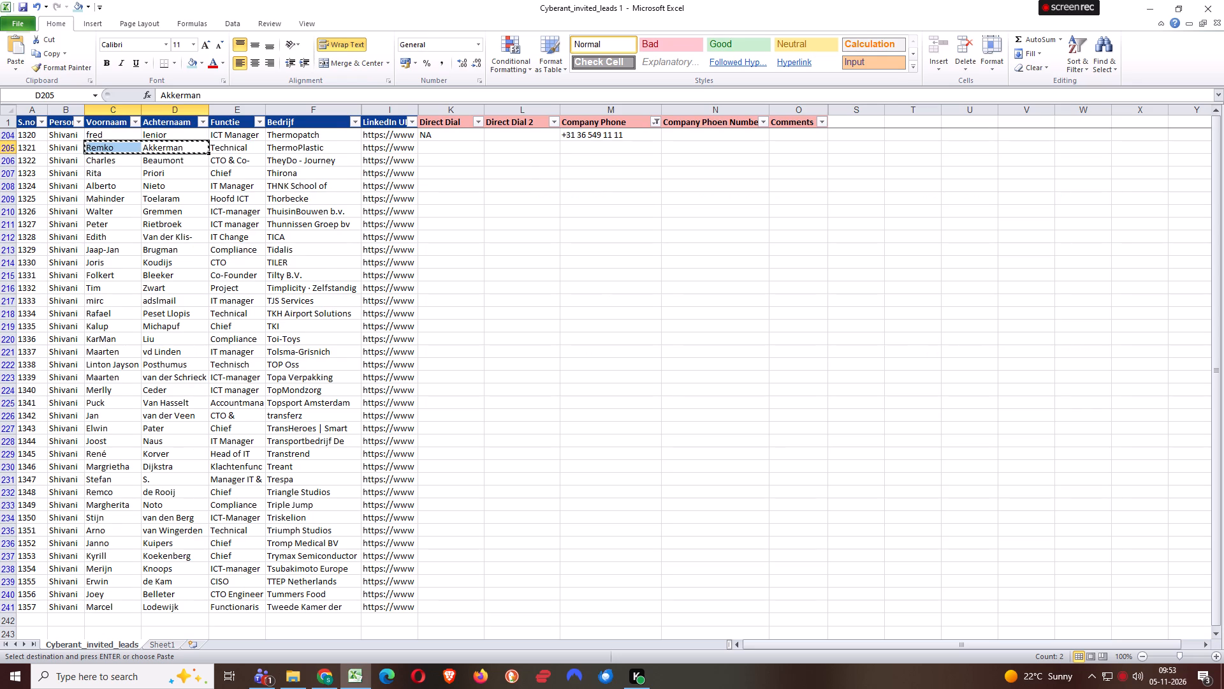
pyautogui.click(479, 124)
pyautogui.click(404, 348)
pyautogui.click(408, 364)
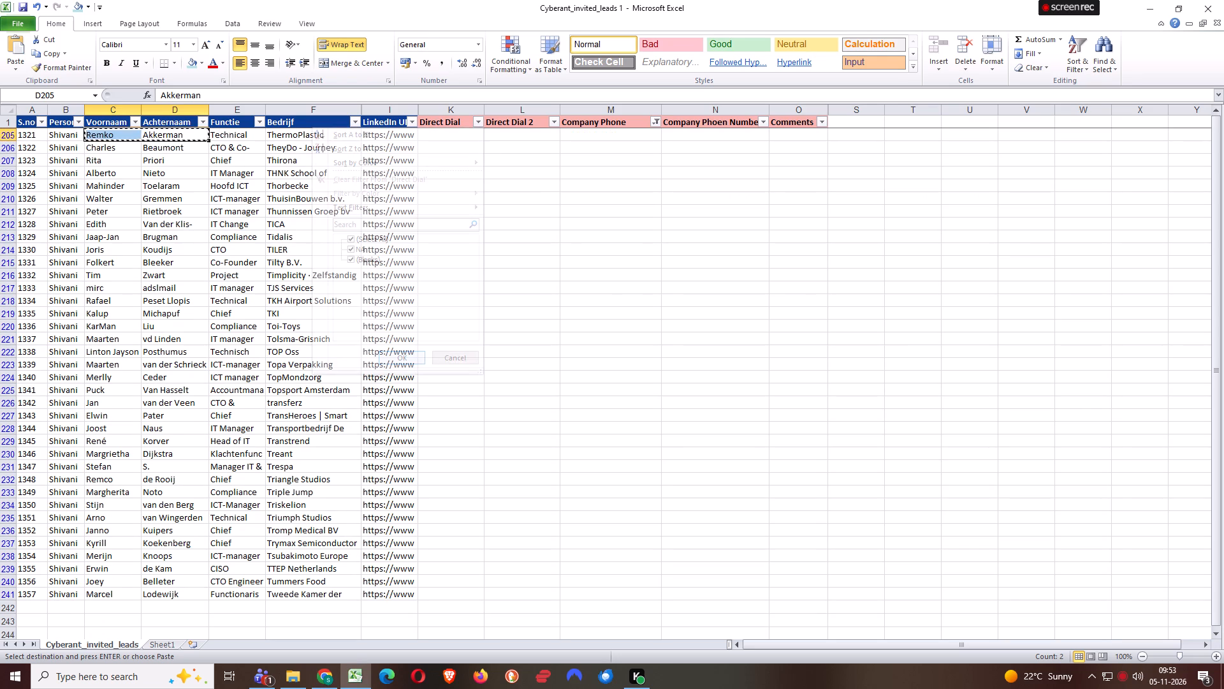
# Copy row 205's company name and search Google for "ThermoPlastic composites Research Center (TPRC) netherlands company phone number".
pyautogui.click(289, 130)
pyautogui.hotkey('ctrl', 'c')
pyautogui.hotkey('alt', 'Tab')
pyautogui.click(303, 0)
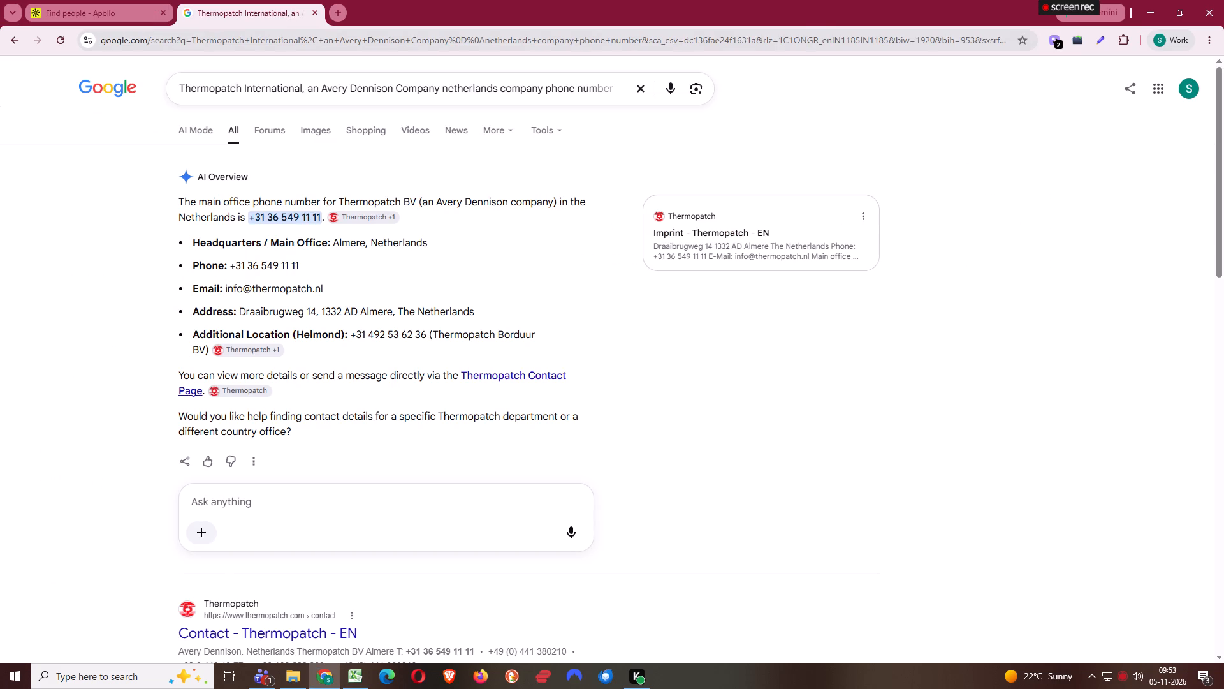
pyautogui.moveTo(442, 90); pyautogui.dragTo(31, 89)
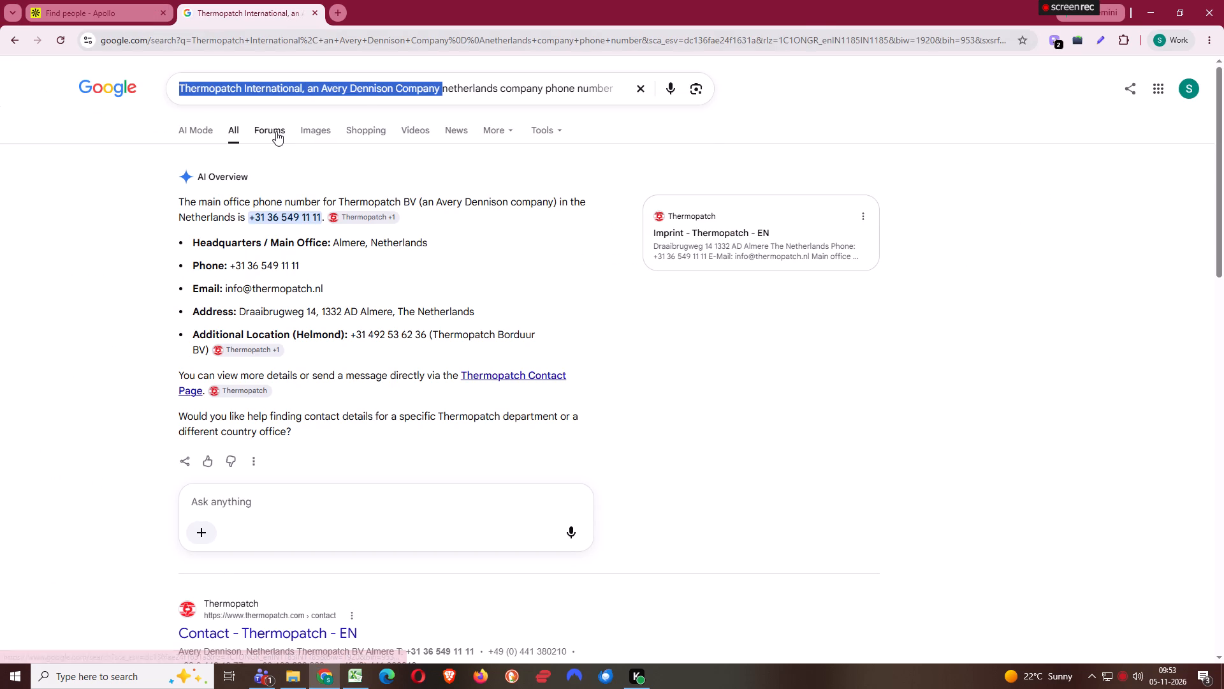
pyautogui.hotkey('ctrl', 'v')
pyautogui.press('Return')
pyautogui.press('Return')
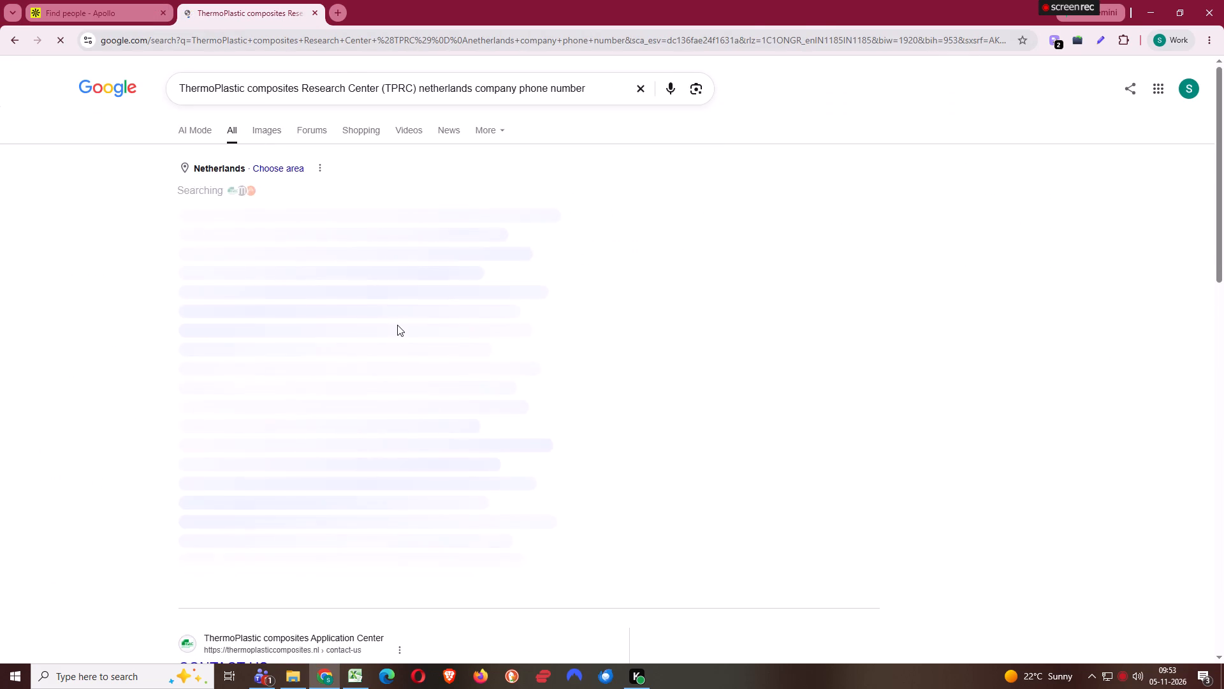
# Copy TPRC's phone number from the AI Overview into row 205's Company Phone cell.
pyautogui.keyDown('alt'); pyautogui.click(347, 227); pyautogui.keyUp('alt')
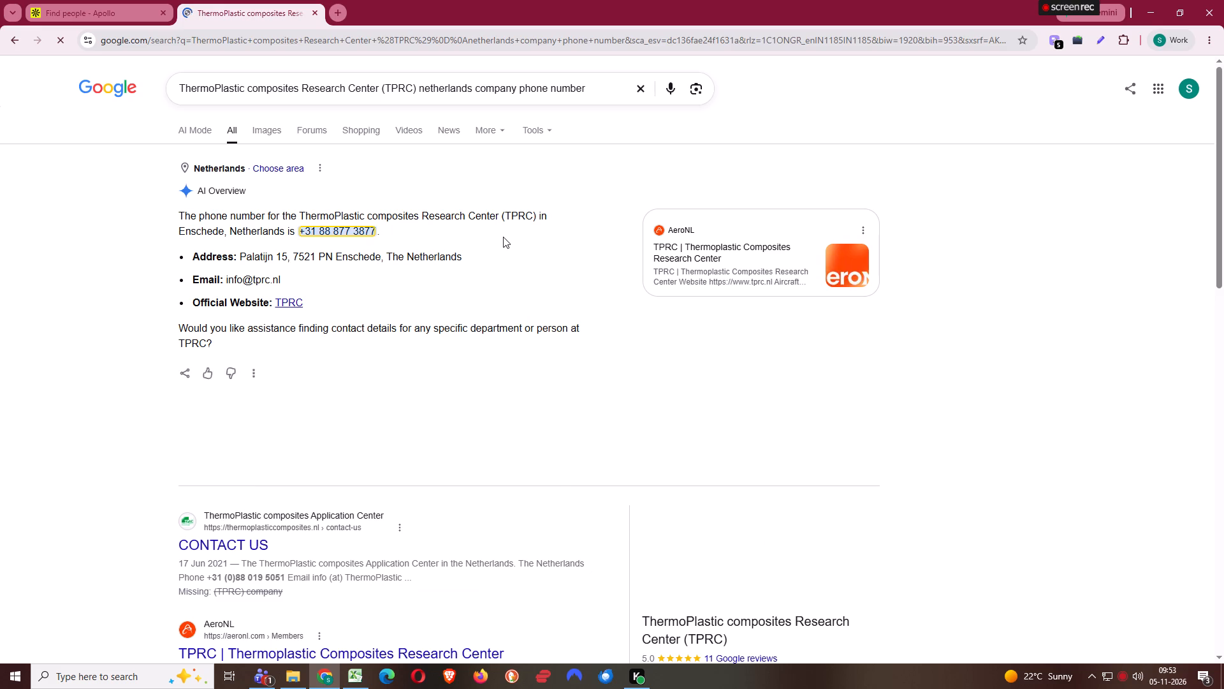
pyautogui.hotkey('alt', 'Tab')
pyautogui.click(580, 137)
pyautogui.hotkey('ctrl', 'v')
pyautogui.hotkey('alt', 'Tab')
pyautogui.click(120, 0)
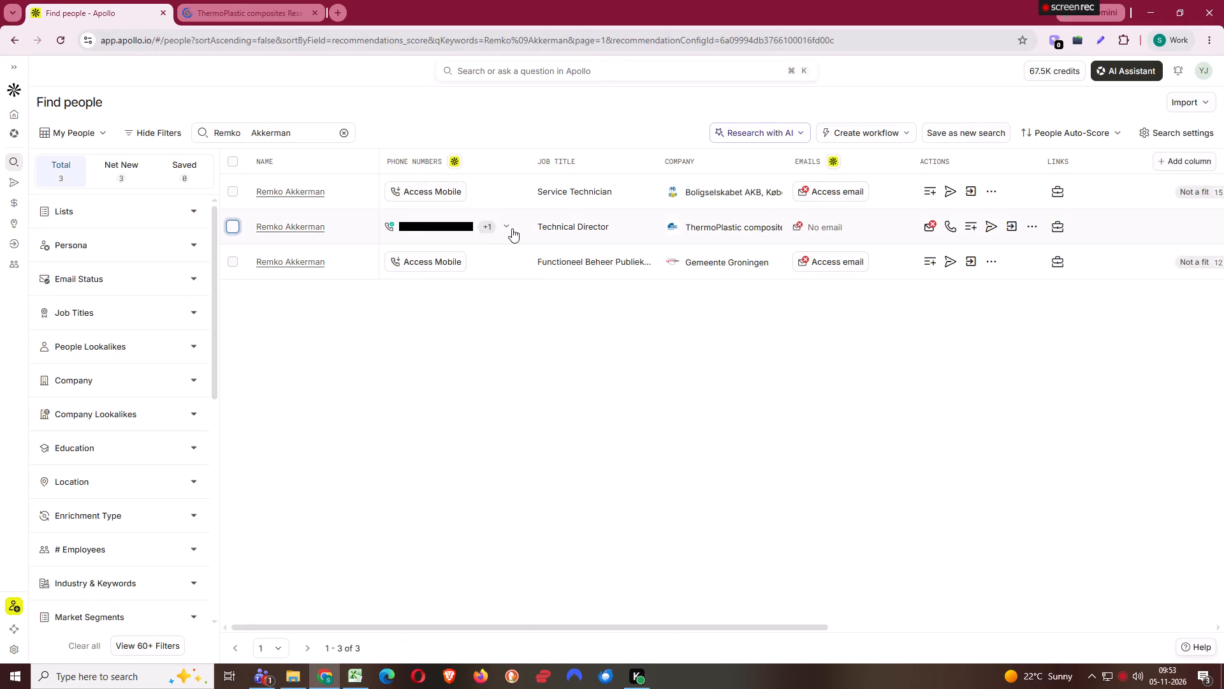
pyautogui.hotkey('alt', 'Tab')
pyautogui.click(460, 138)
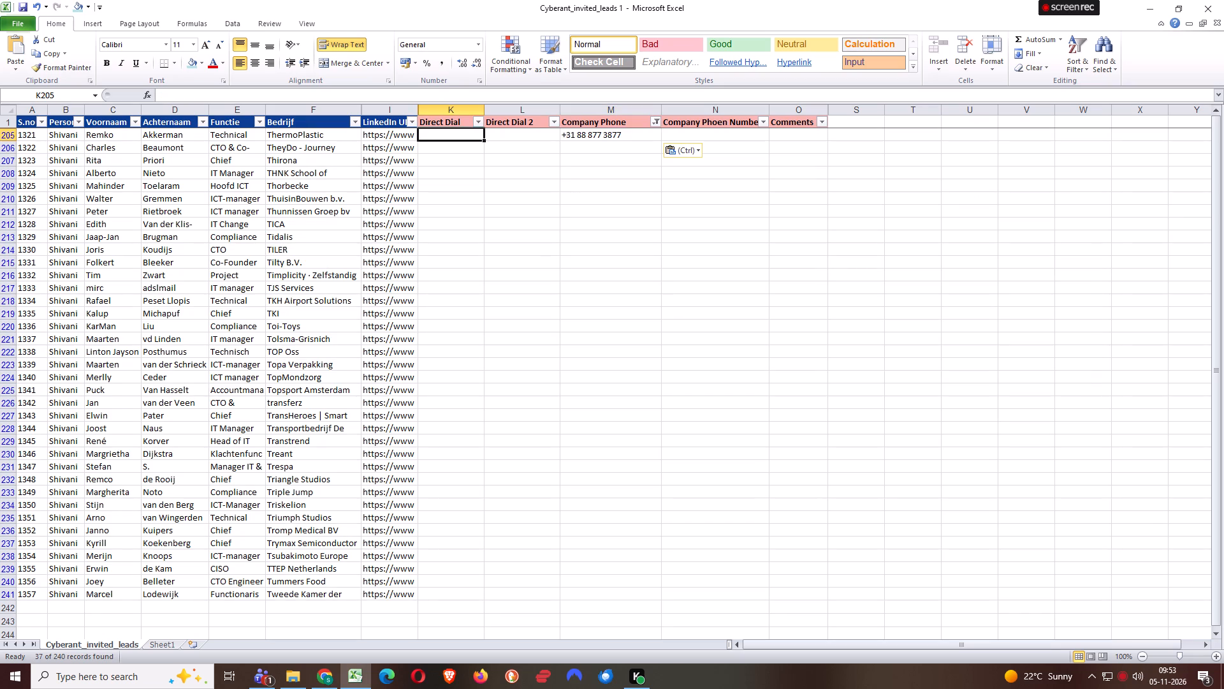
pyautogui.press('n')
pyautogui.click(455, 167)
# Reapply the filter from the Direct Dial column to hide completed row 205.
pyautogui.click(483, 112)
pyautogui.click(477, 125)
pyautogui.click(412, 356)
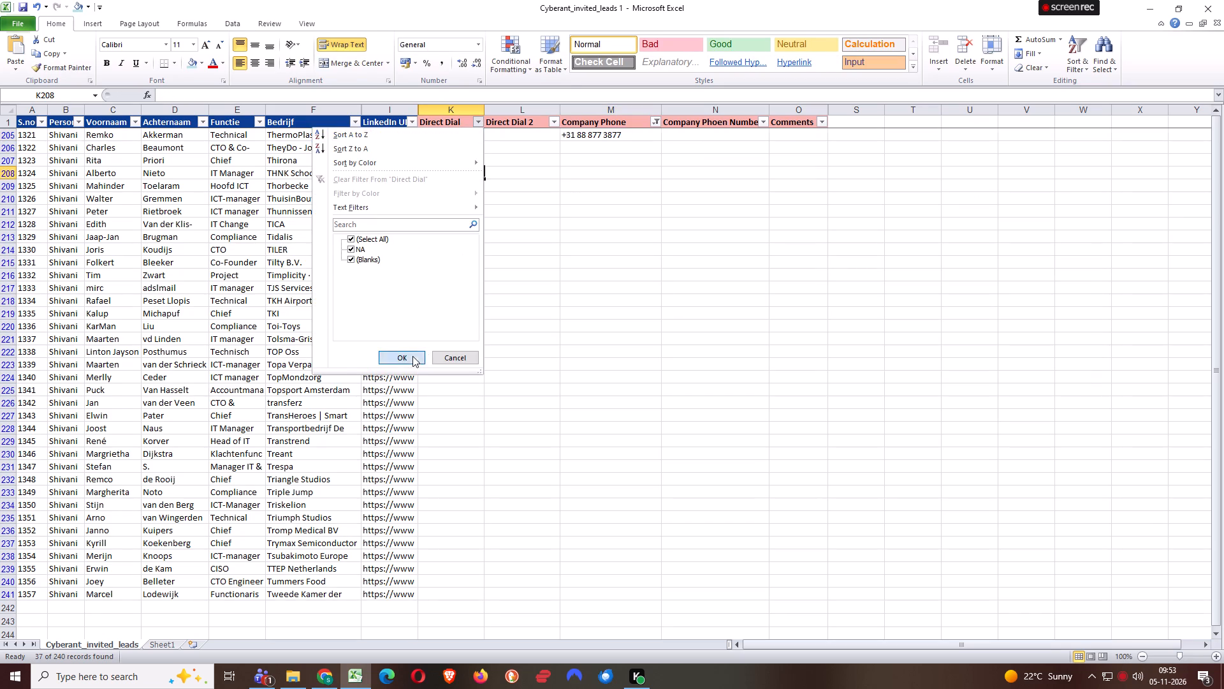
# Copy row 206's first and last name and search for that contact in Apollo's people finder.
pyautogui.moveTo(170, 133); pyautogui.dragTo(92, 132)
pyautogui.hotkey('ctrl', 'c')
pyautogui.hotkey('alt', 'Tab')
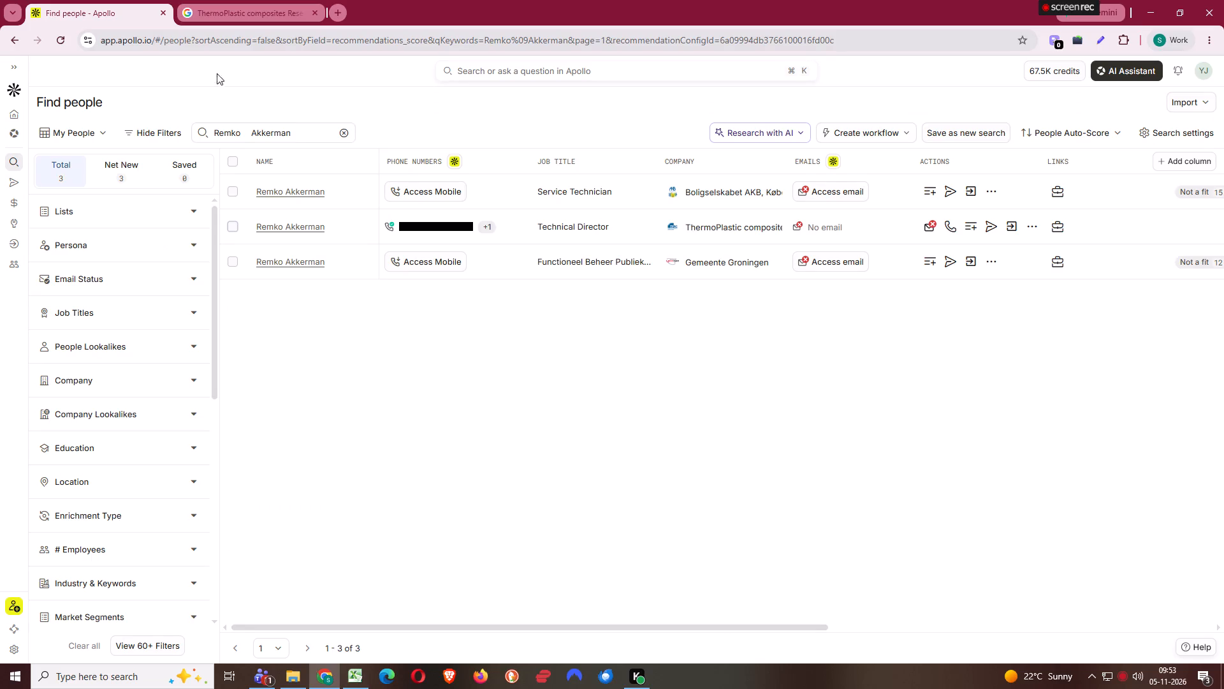
pyautogui.tripleClick(259, 134)
pyautogui.hotkey('ctrl', 'v')
pyautogui.press('Return')
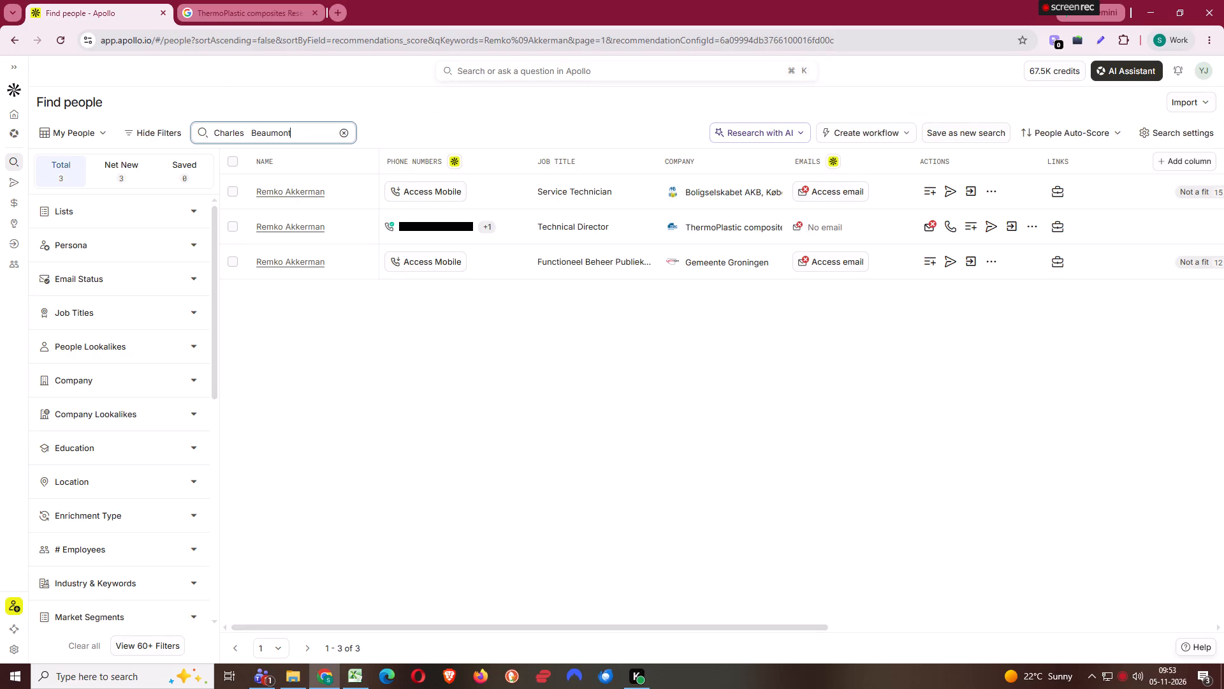
# Copy row 206's company name and search Google for "TheyDo - Journey Management netherlands company phone number".
pyautogui.hotkey('alt', 'Tab')
pyautogui.click(308, 142)
pyautogui.click(308, 135)
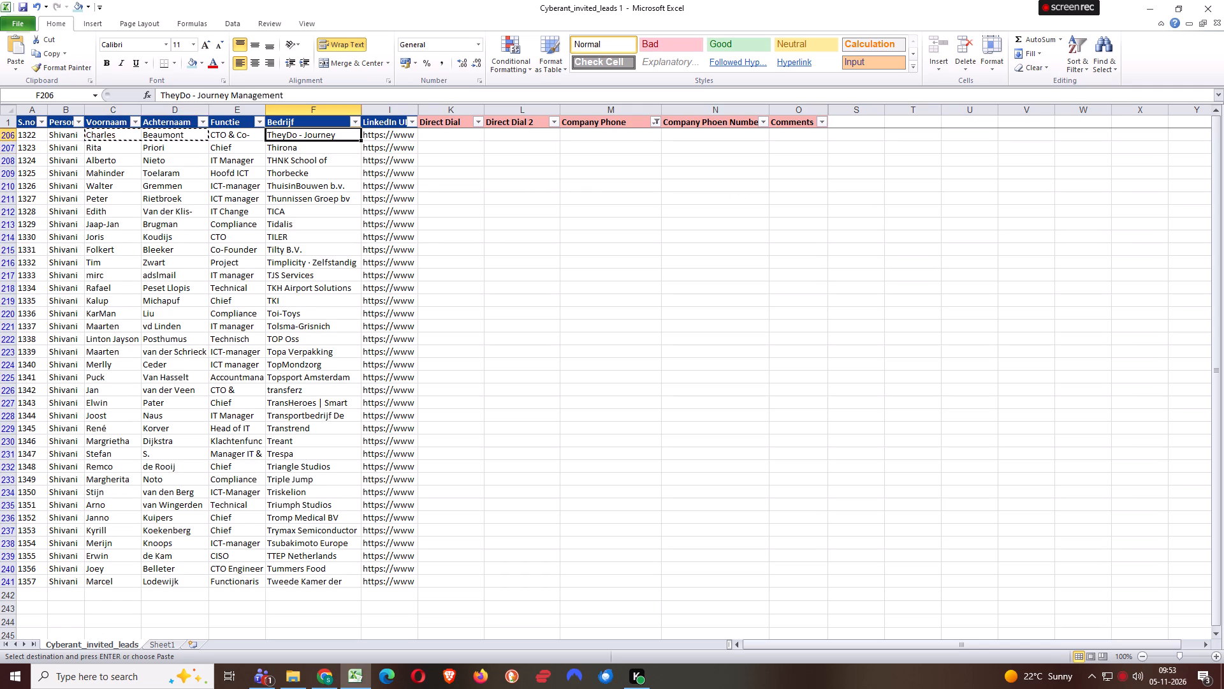
pyautogui.hotkey('ctrl', 'c')
pyautogui.hotkey('alt', 'Tab')
pyautogui.click(241, 0)
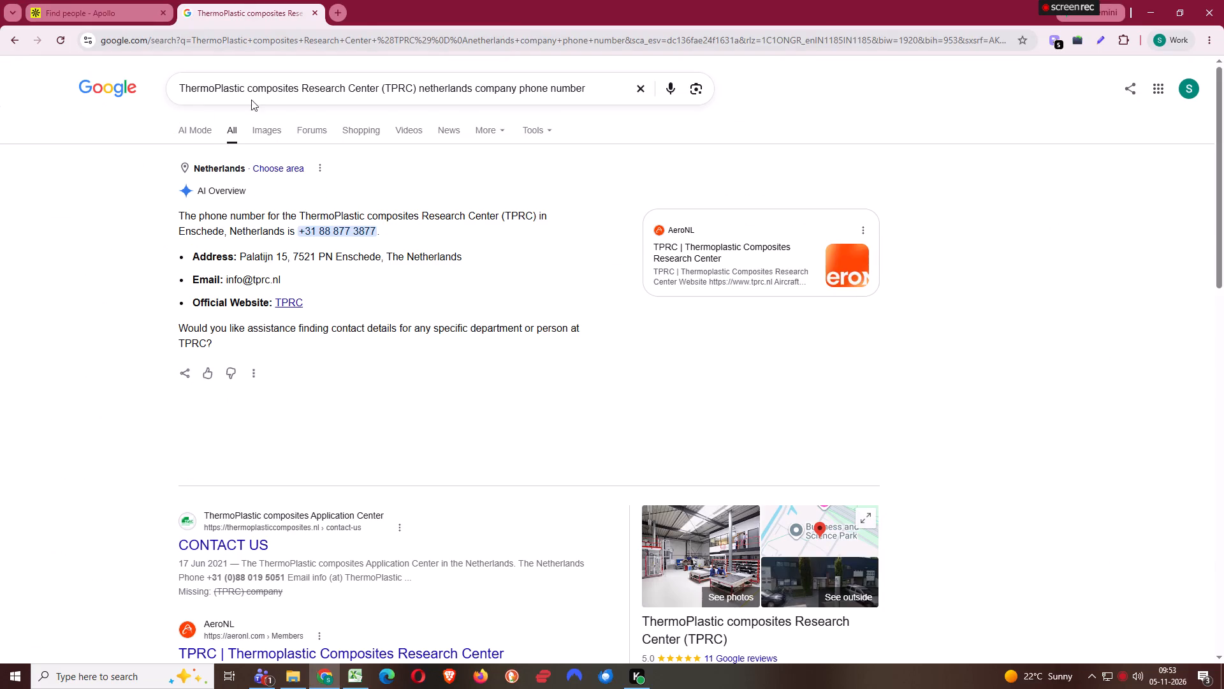
pyautogui.moveTo(419, 86); pyautogui.dragTo(0, 63)
pyautogui.hotkey('ctrl', 'v')
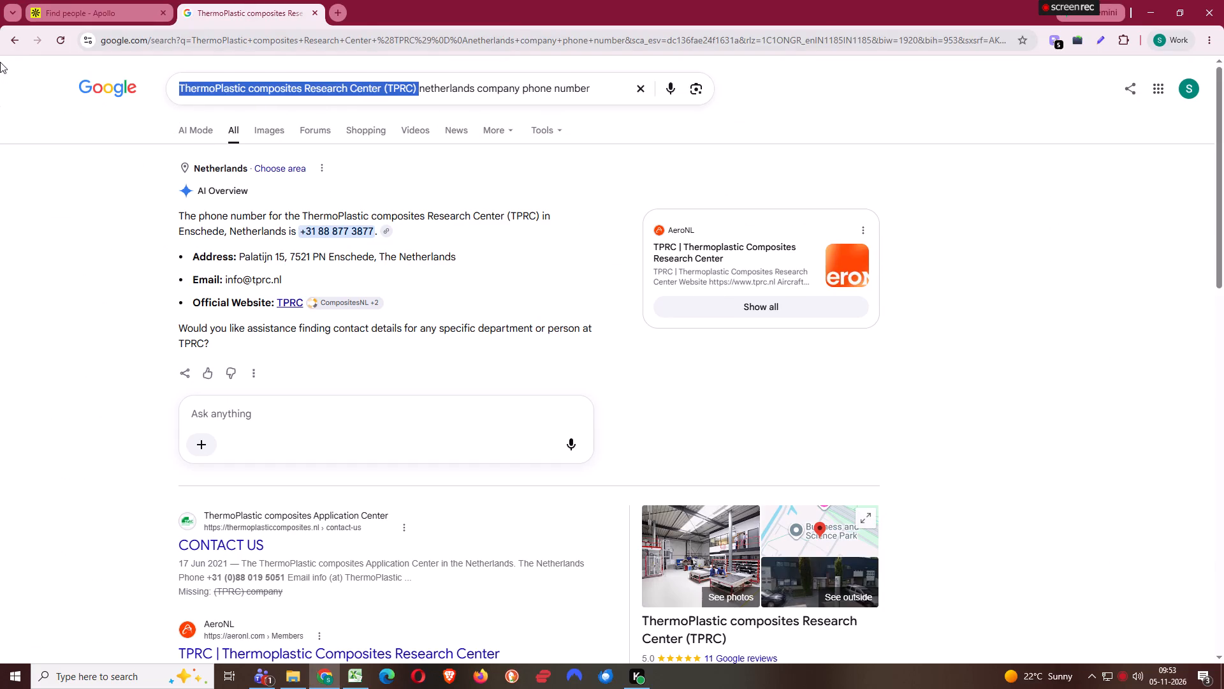
pyautogui.press('Return')
pyautogui.click(16, 13)
# Find the CTO & Co-Founder at TheyDo in the Apollo results and request mobile access for that contact.
pyautogui.click(86, 0)
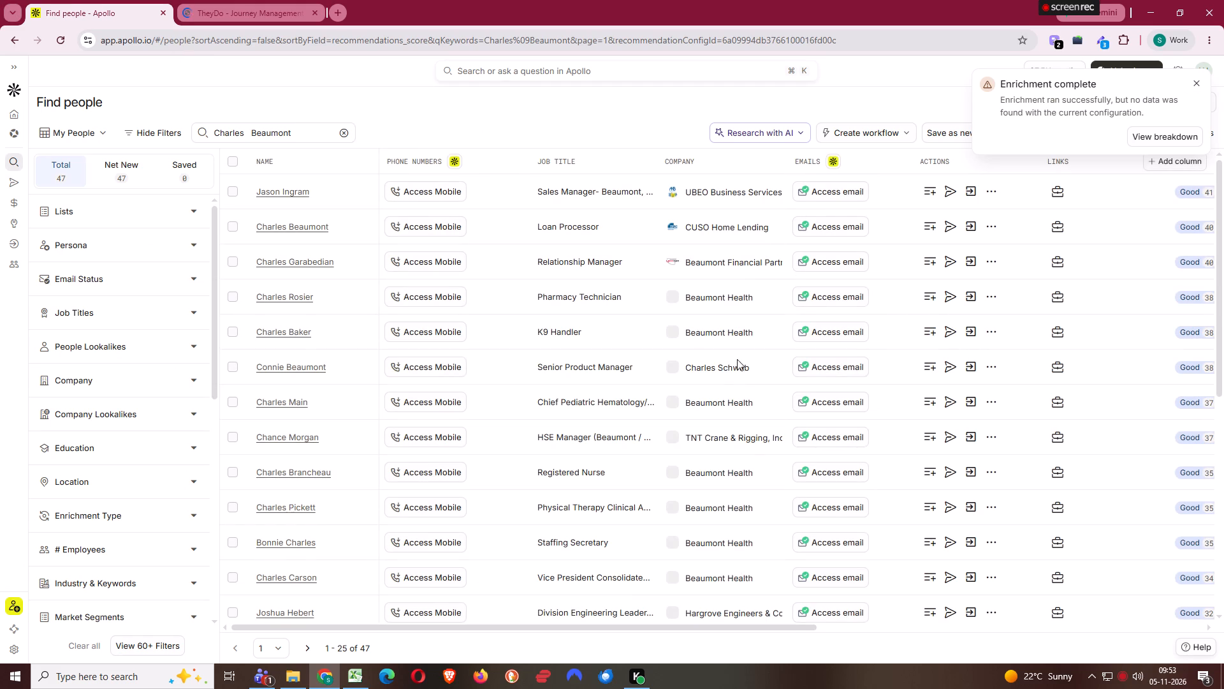
pyautogui.scroll(-2, 747, 430)
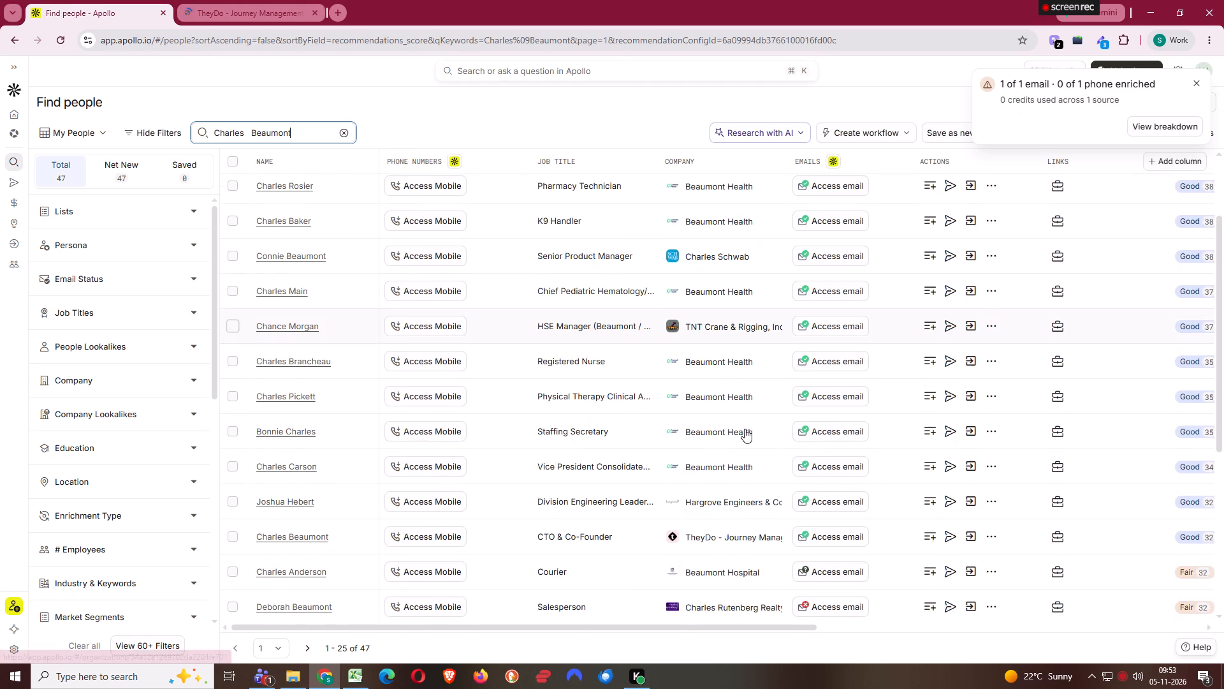
pyautogui.scroll(-3, 745, 426)
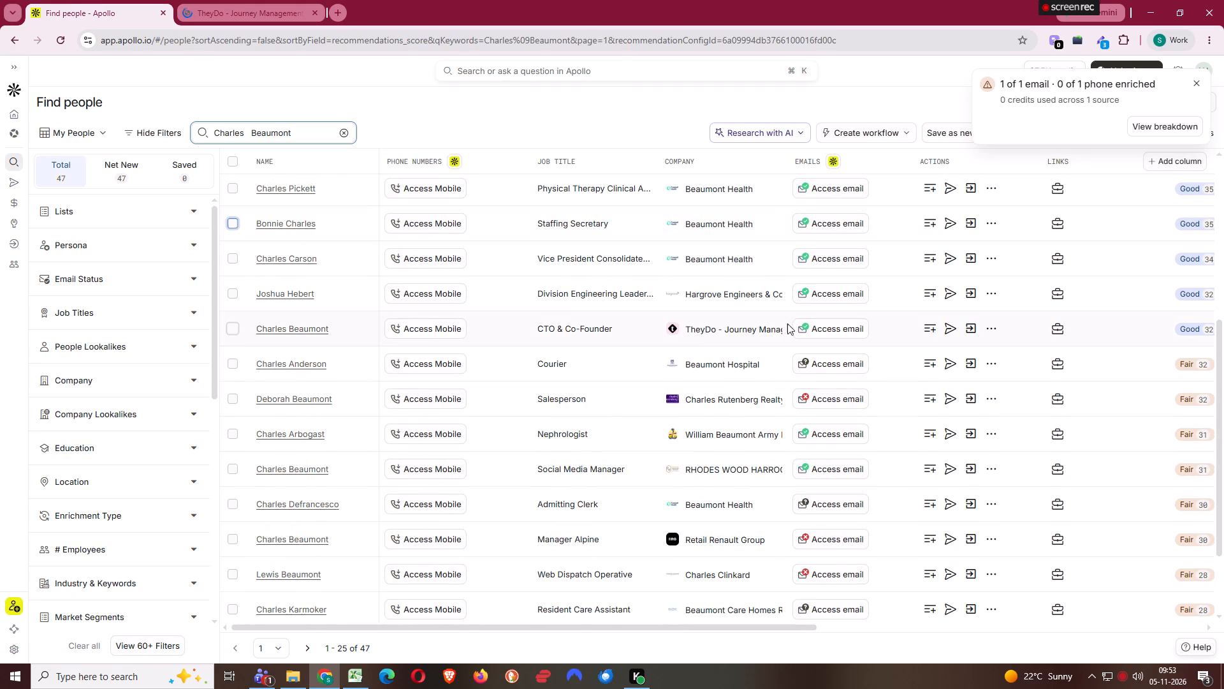
pyautogui.click(433, 330)
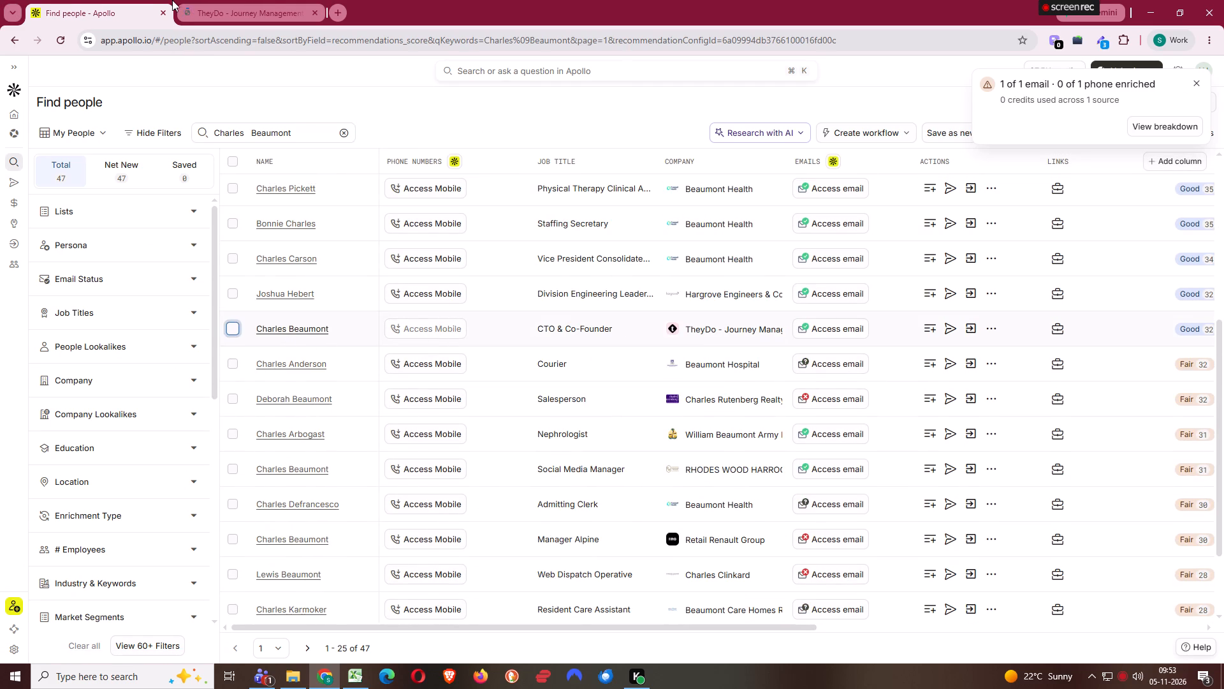
# Check the Google results for TheyDo's company phone number.
pyautogui.click(277, 0)
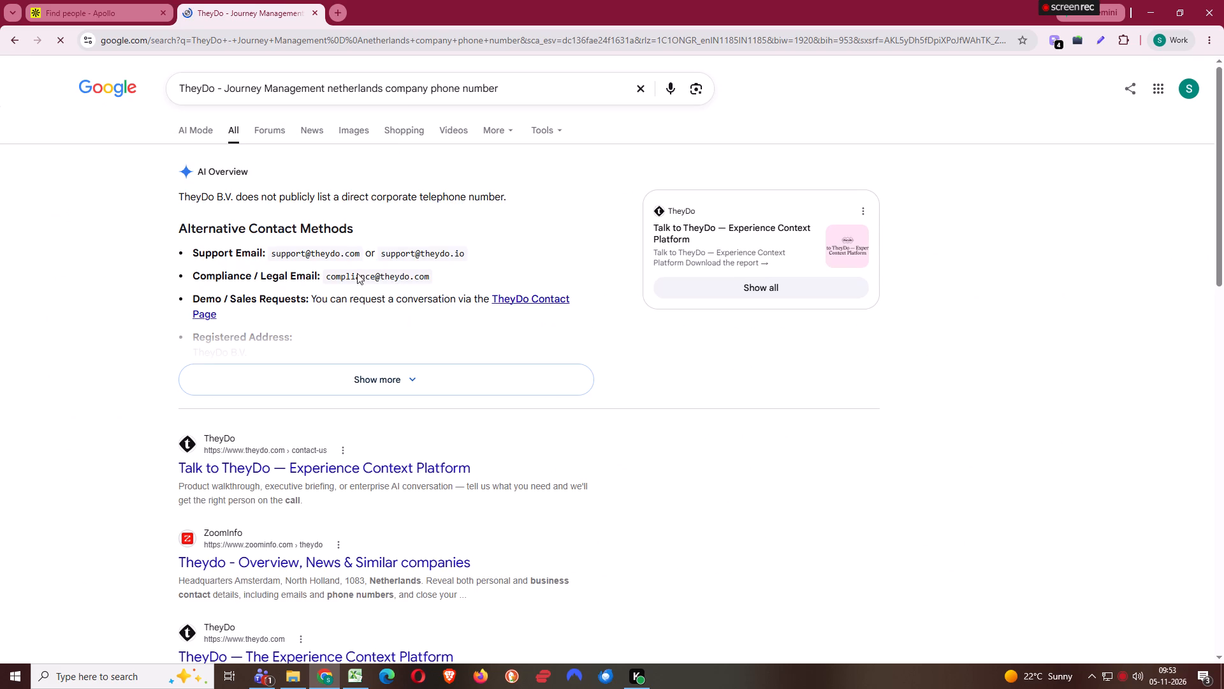
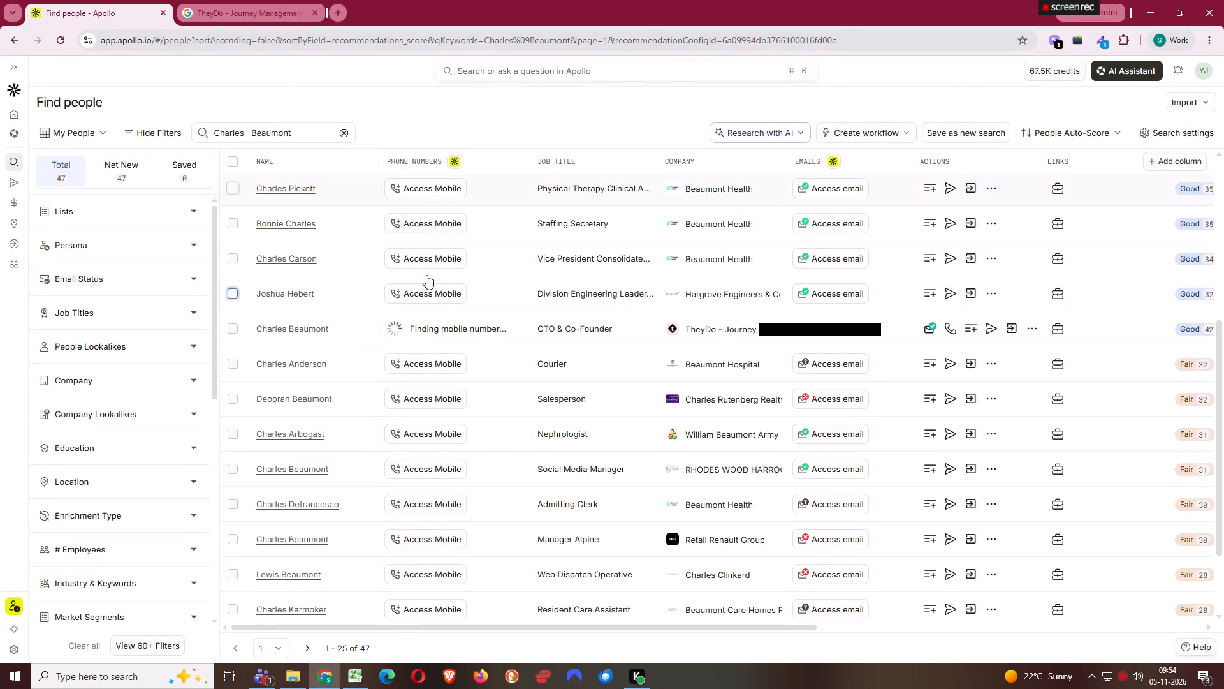
# Check the phone details Apollo provides for the CTO & Co-Founder at TheyDo.
pyautogui.click(516, 330)
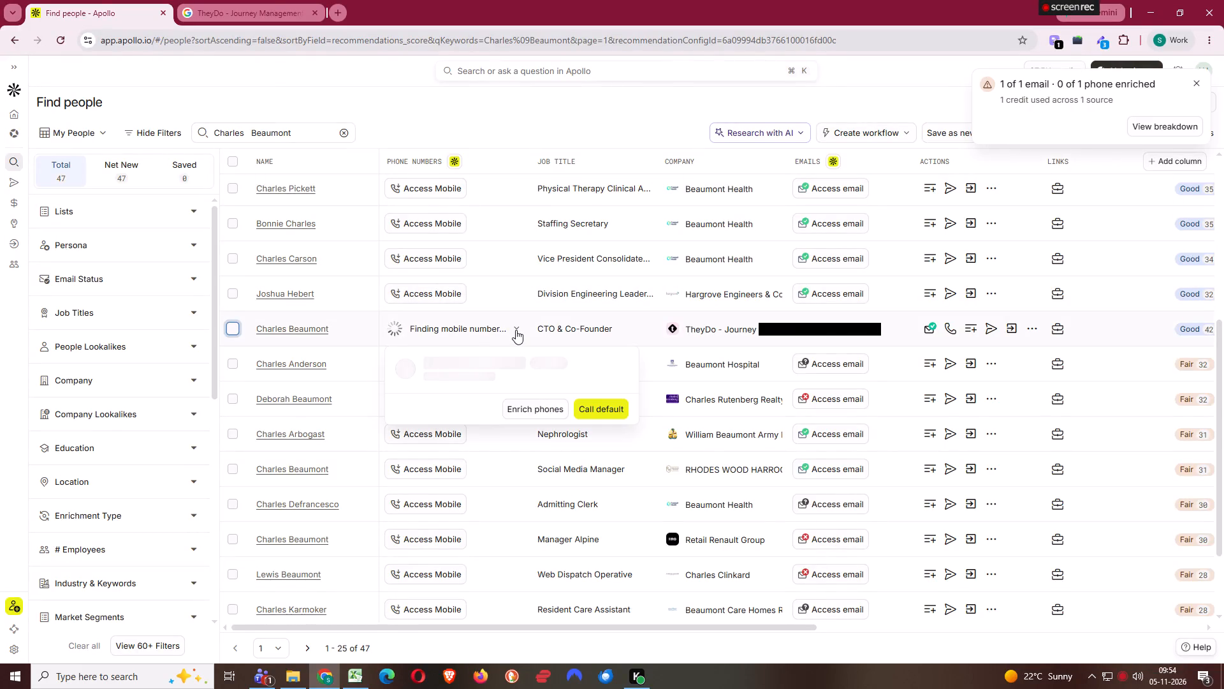
pyautogui.click(476, 332)
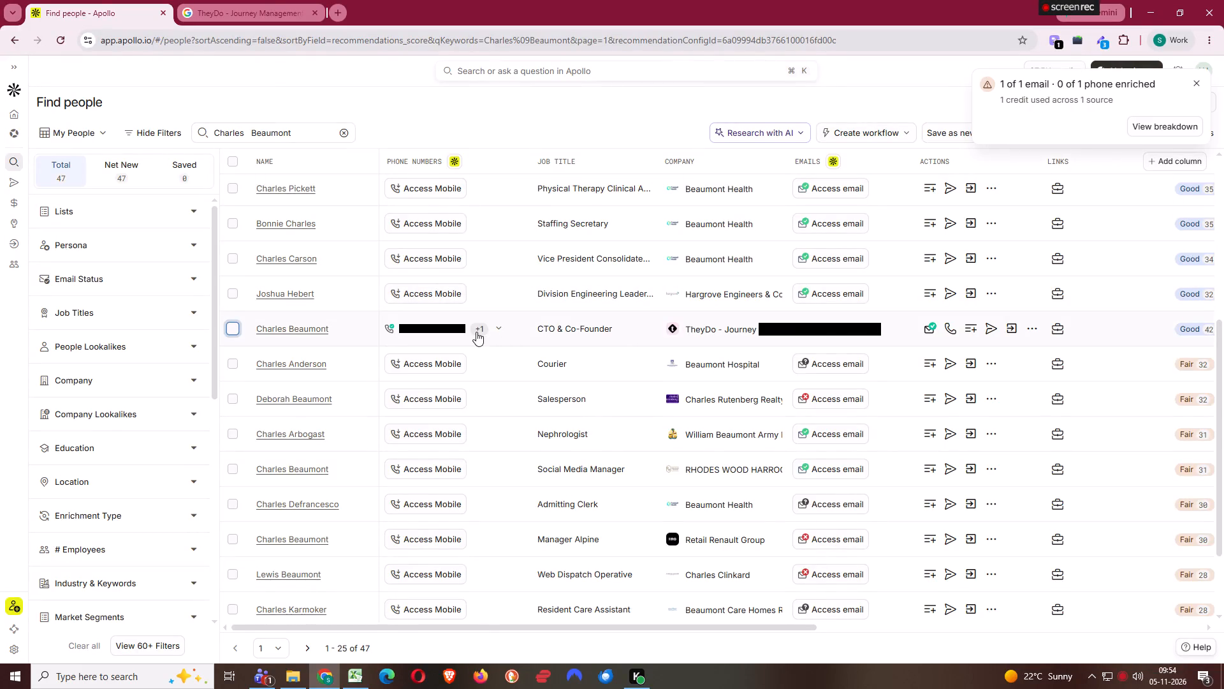